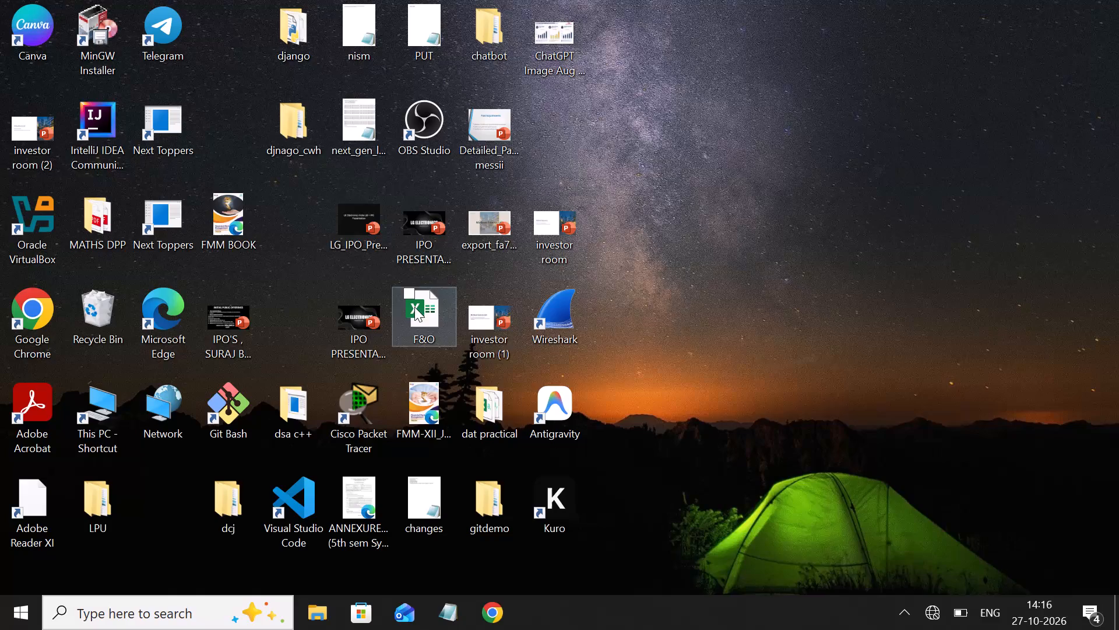
# Launch the Google Chrome browser and bring up its profile selection window.
pyautogui.click(487, 608)
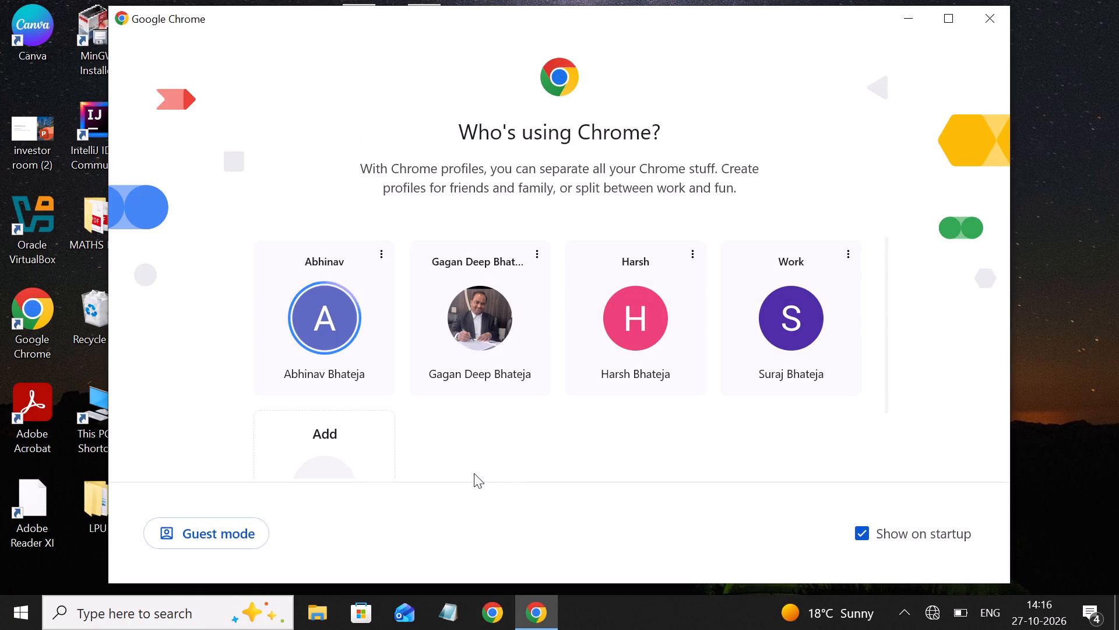
# Open a browser window with the Abhinav profile.
pyautogui.doubleClick(297, 311)
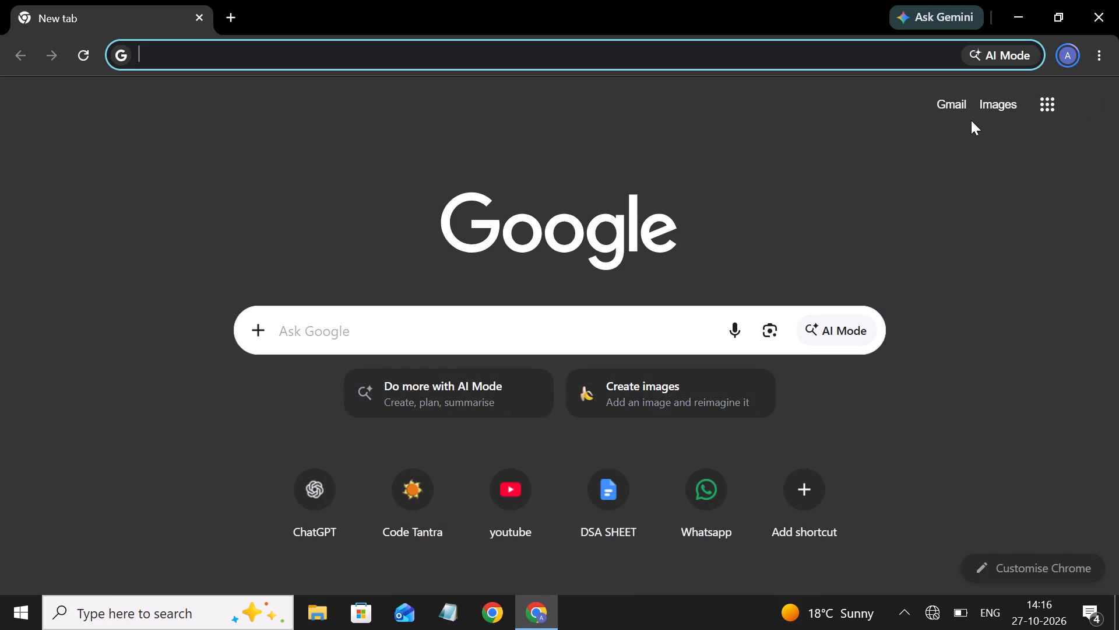
# Open the Google apps launcher on the new tab page and look through its applications.
pyautogui.click(1037, 101)
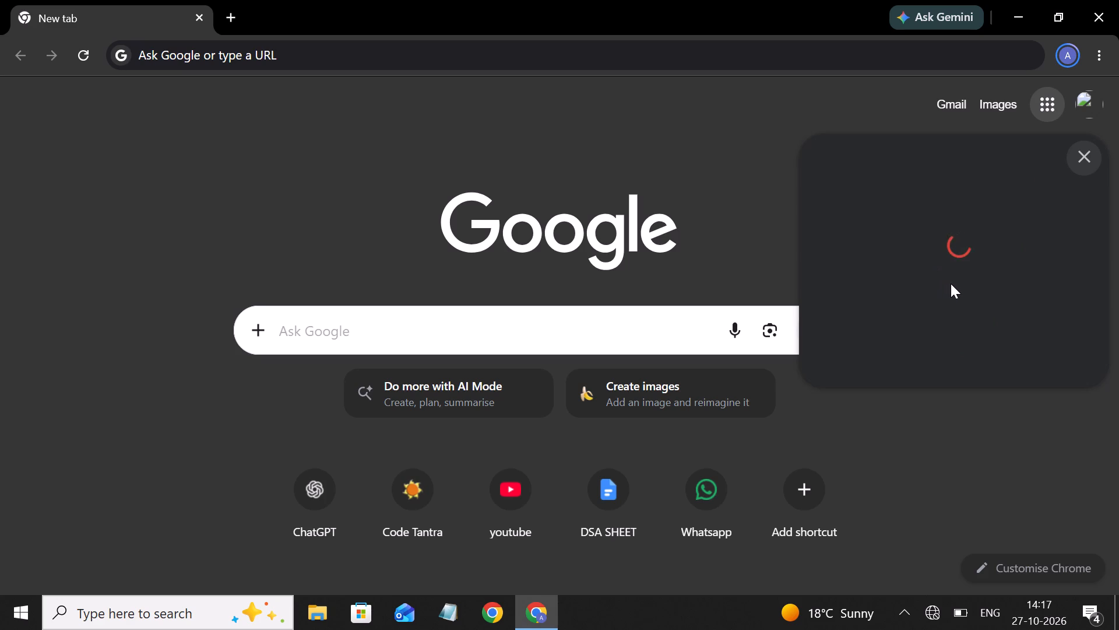
pyautogui.scroll(-1, 965, 327)
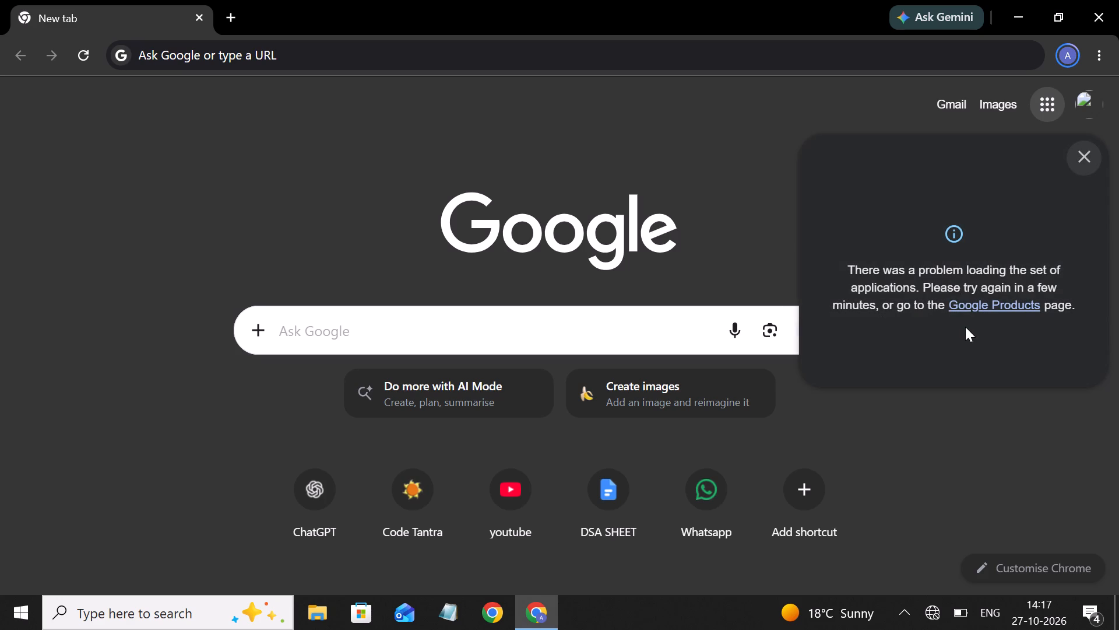
pyautogui.scroll(-1, 965, 327)
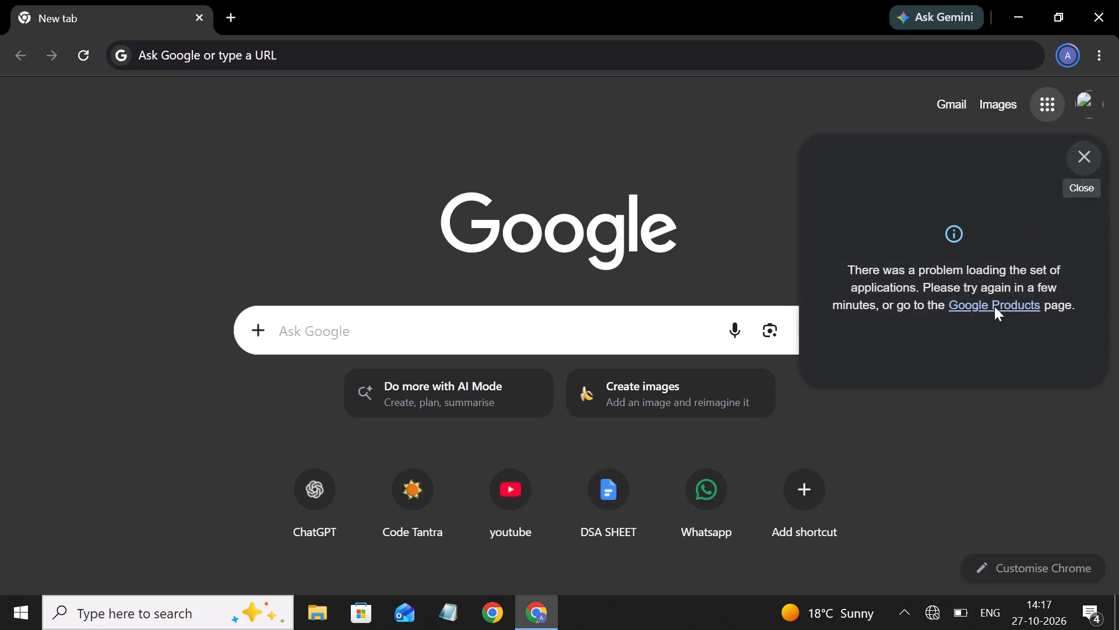
# Check the Wi-Fi connection status in the list of available networks.
pyautogui.click(933, 604)
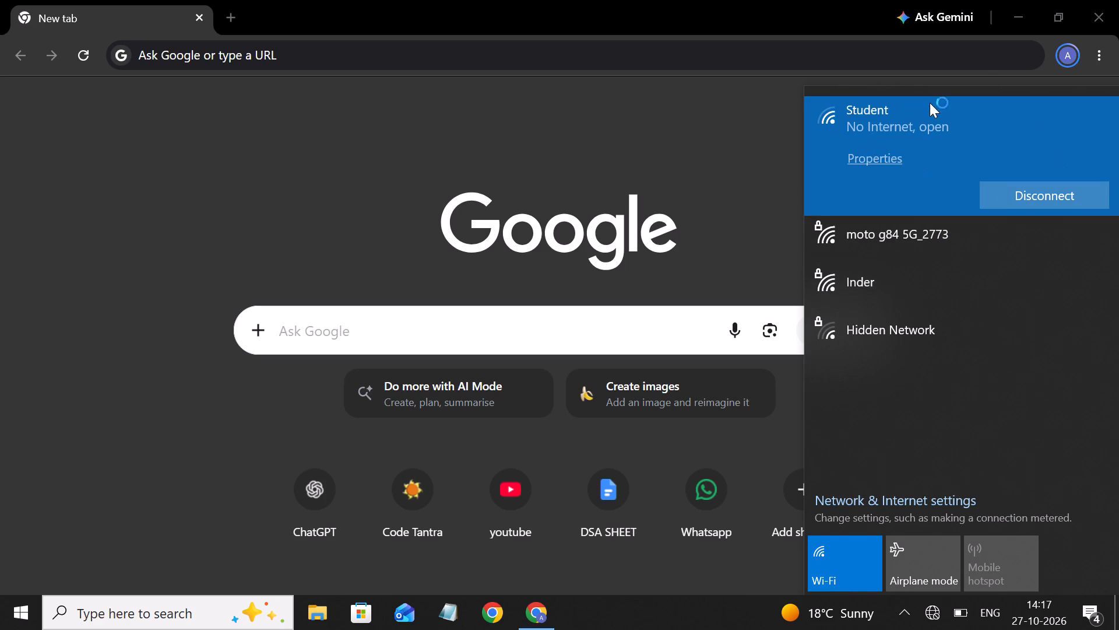
# Open a new browser tab and enter "login" as the address for the login.gndec.ac.in/login page.
pyautogui.click(230, 0)
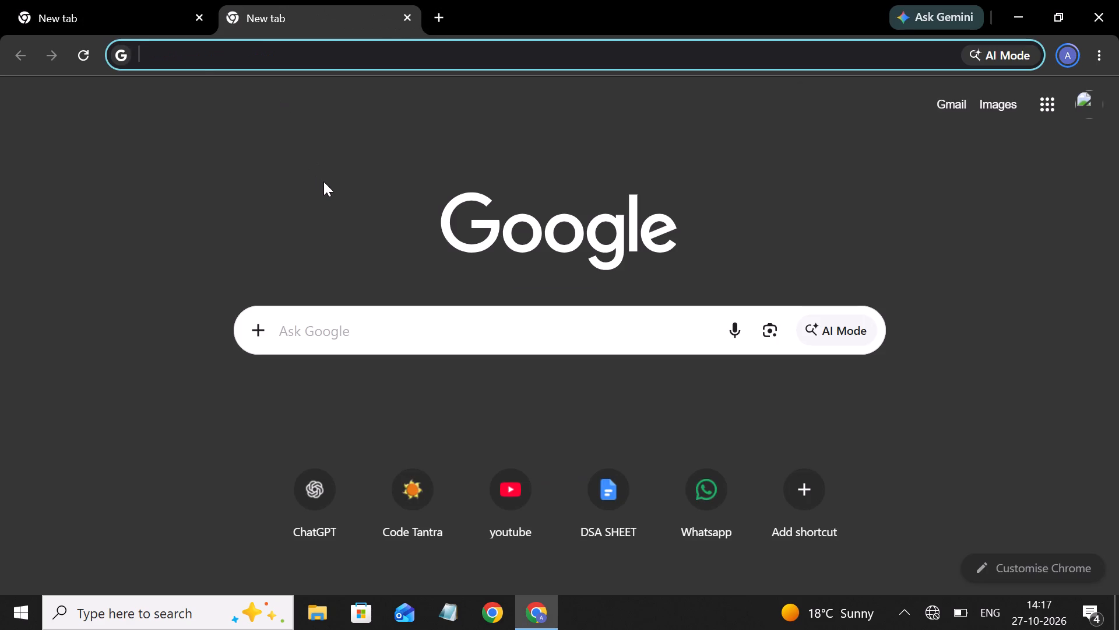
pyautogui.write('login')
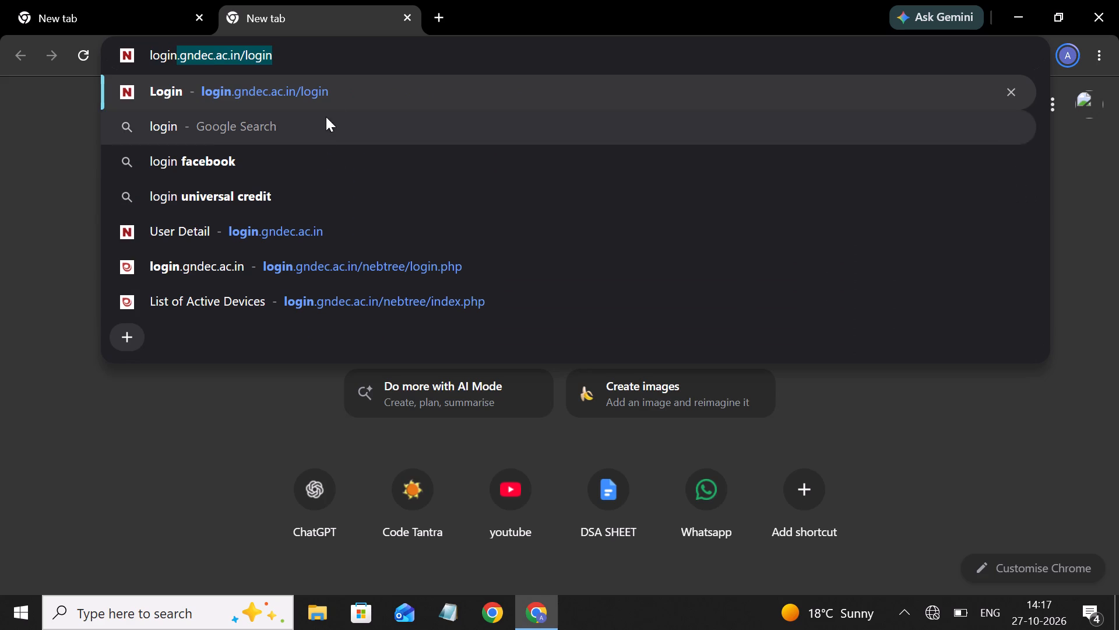
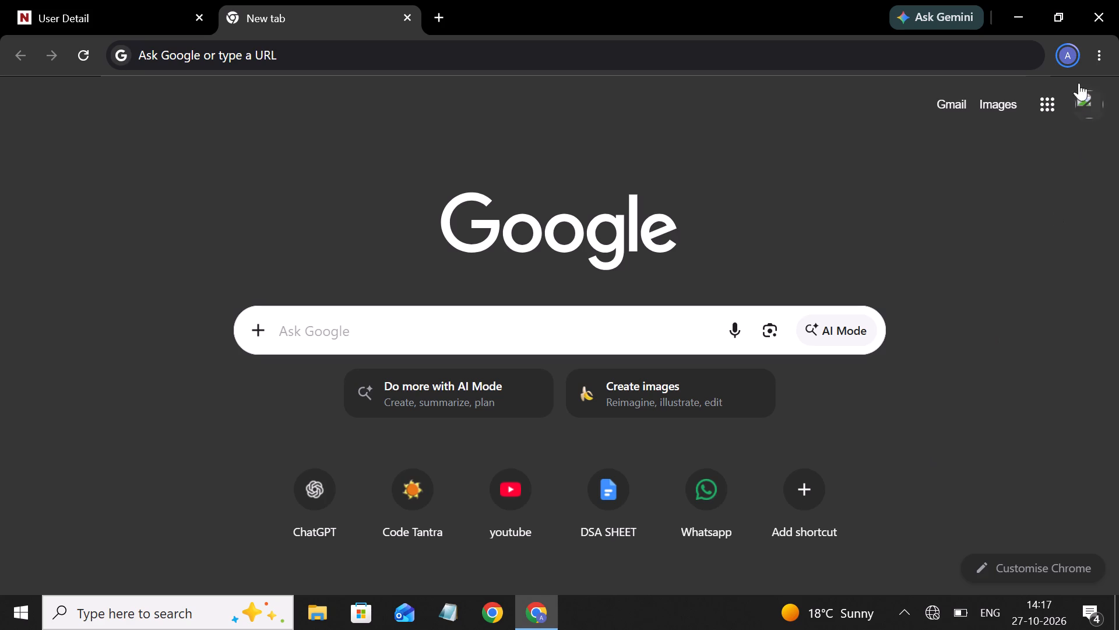
# Reload the new tab page and open Google Sheets from the Google apps list.
pyautogui.click(1034, 111)
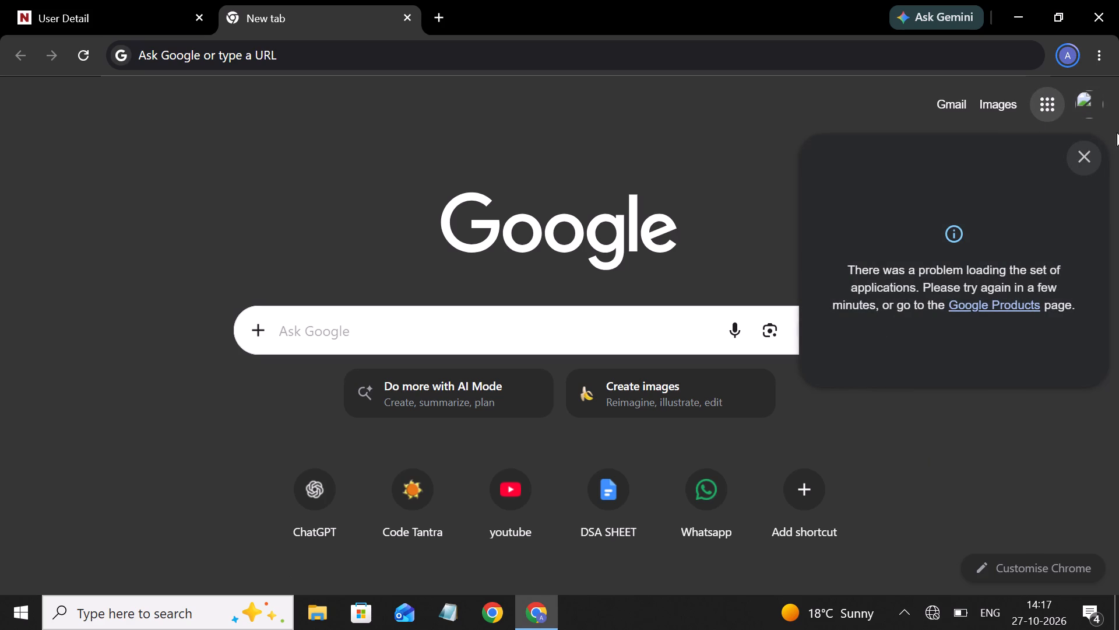
pyautogui.click(1085, 153)
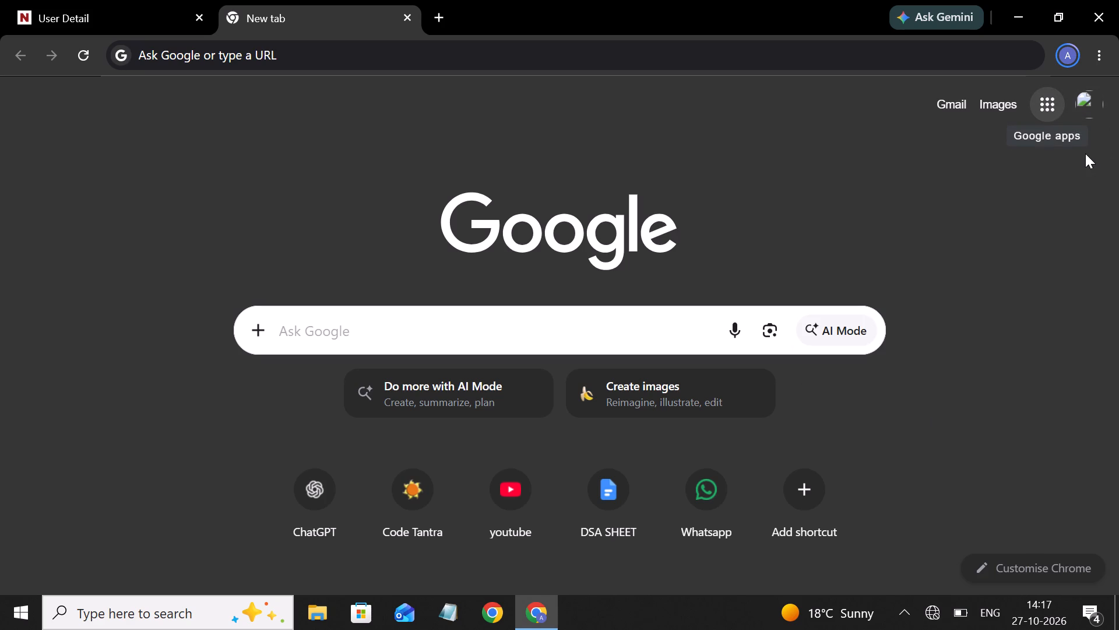
pyautogui.click(1043, 102)
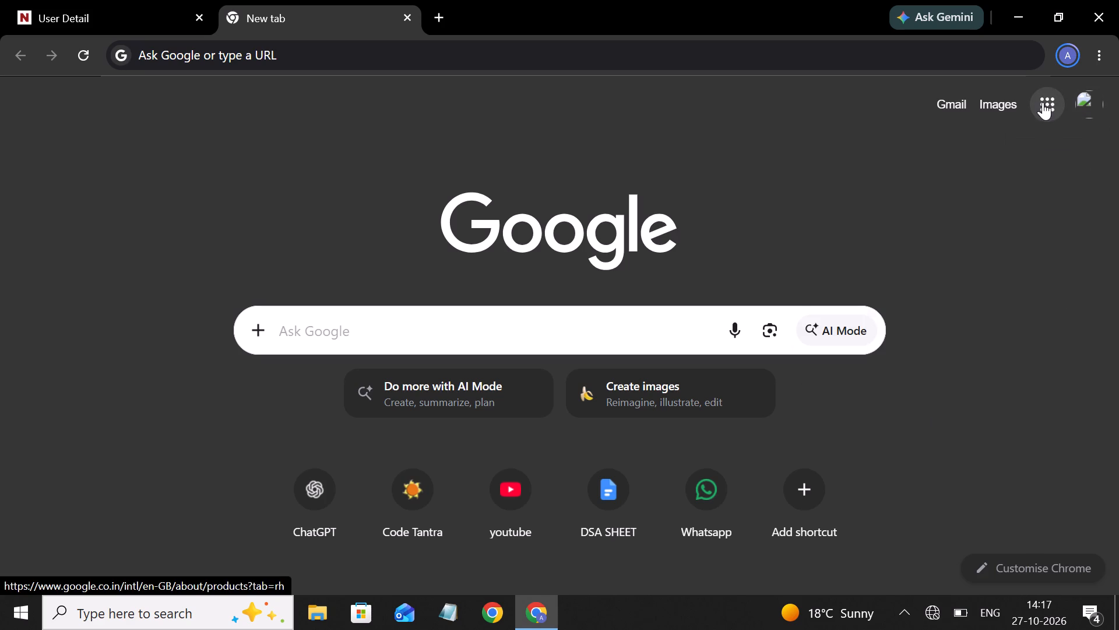
pyautogui.scroll(-2, 992, 351)
pyautogui.click(75, 60)
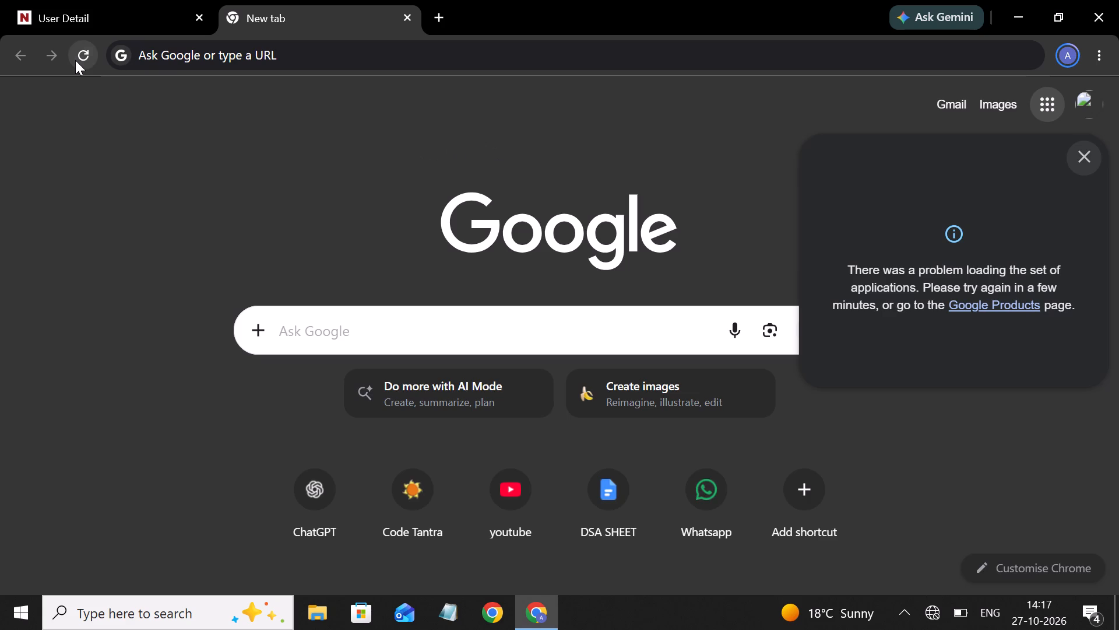
pyautogui.click(1051, 96)
pyautogui.scroll(-2, 949, 332)
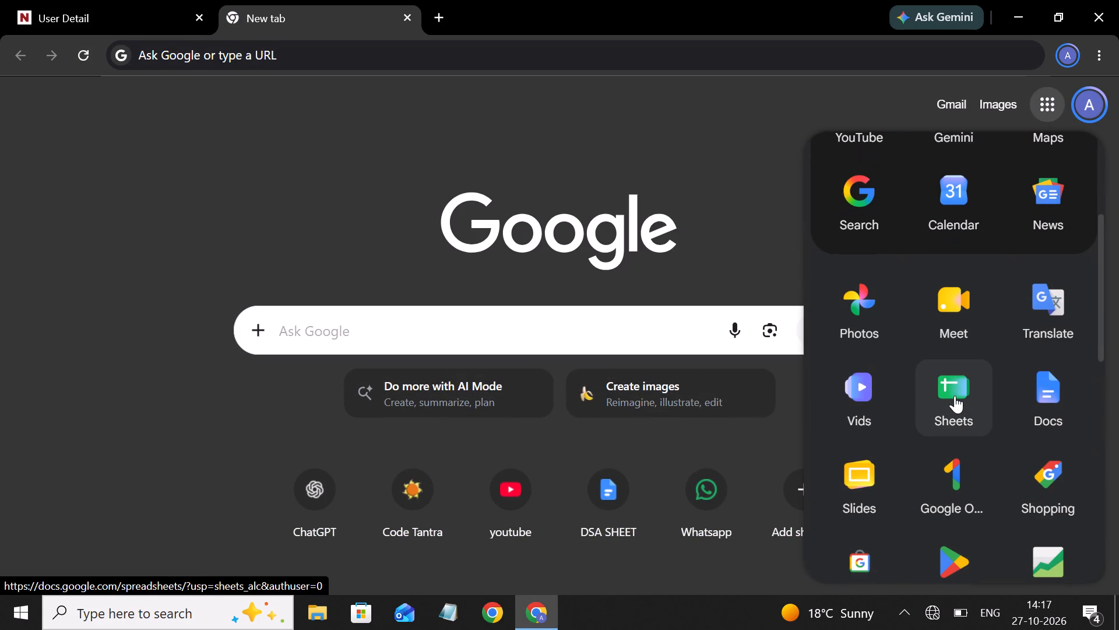
pyautogui.click(955, 395)
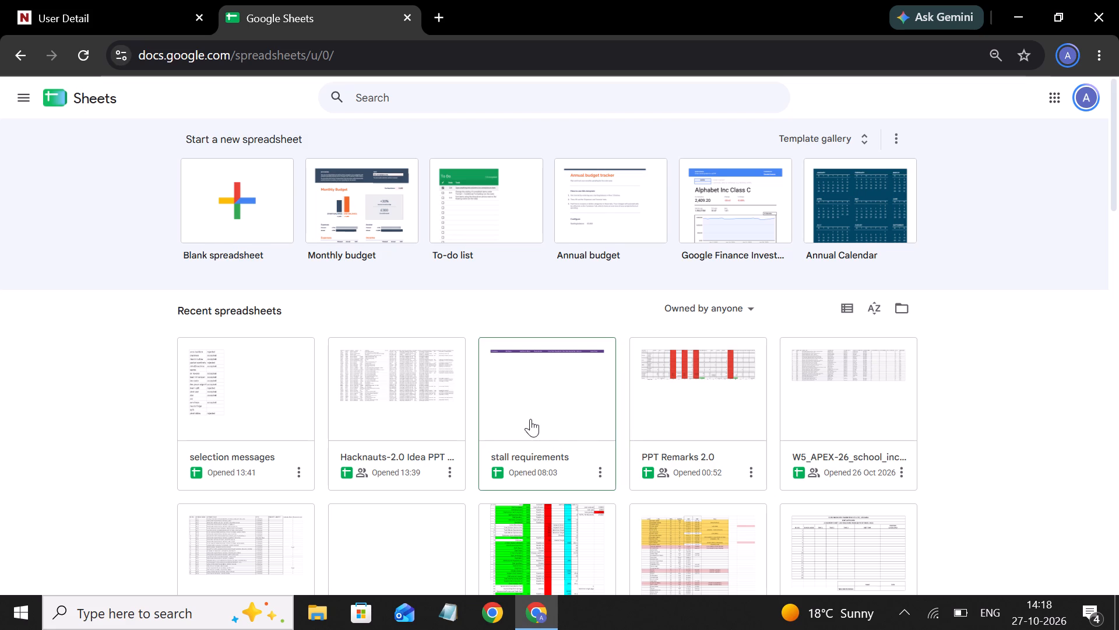
# Find the APEX2026-MASTERSHEET file among the recent spreadsheets and open it.
pyautogui.scroll(-2, 530, 419)
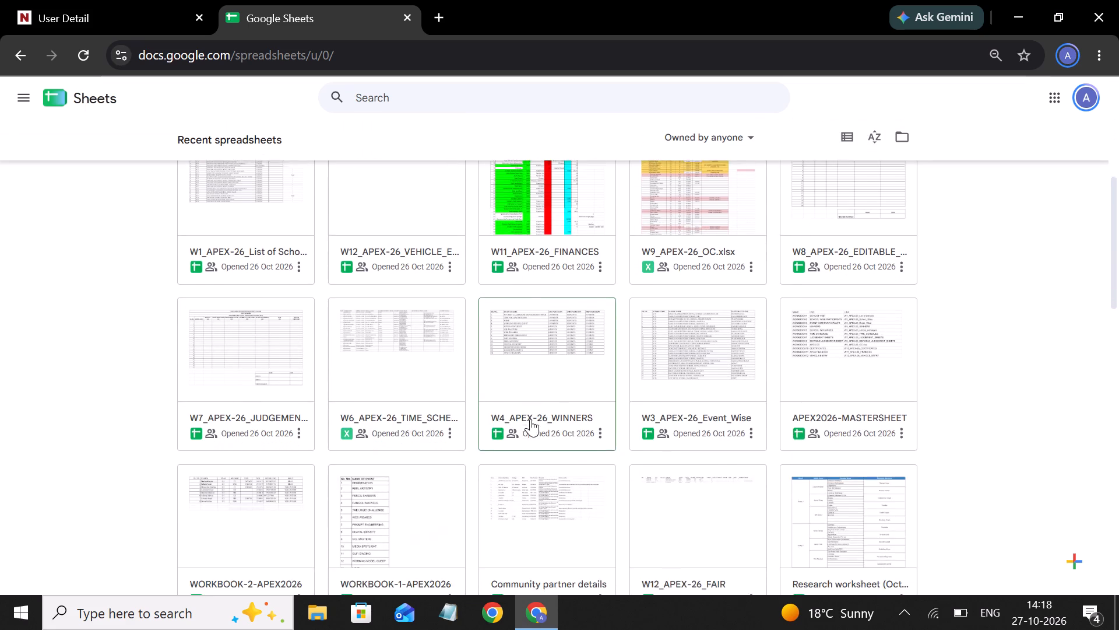
pyautogui.scroll(-1, 530, 419)
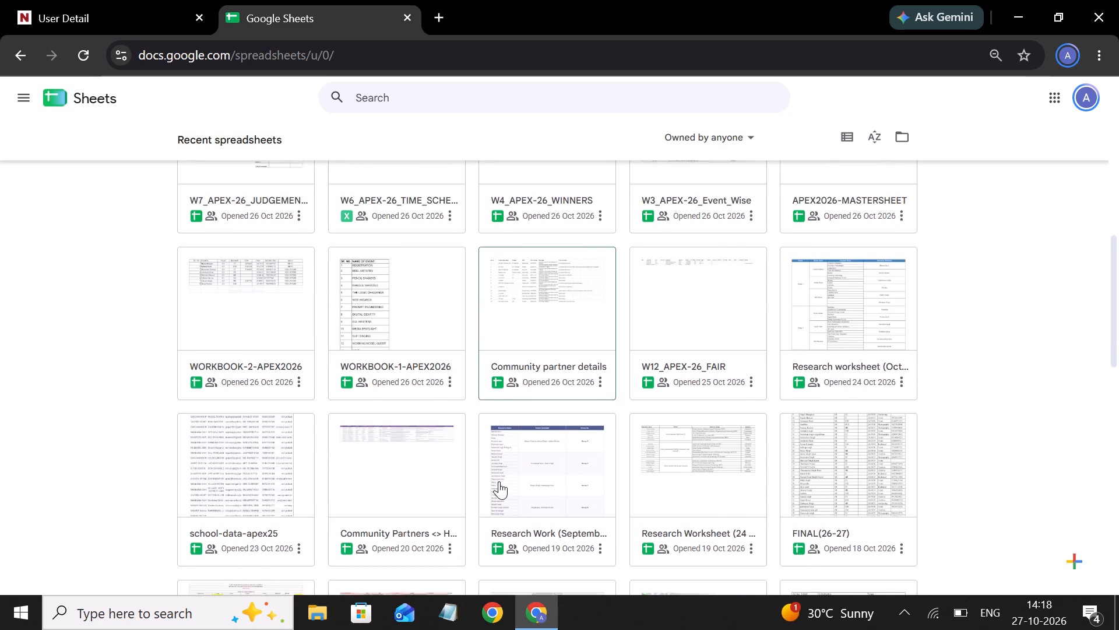
pyautogui.scroll(1, 510, 501)
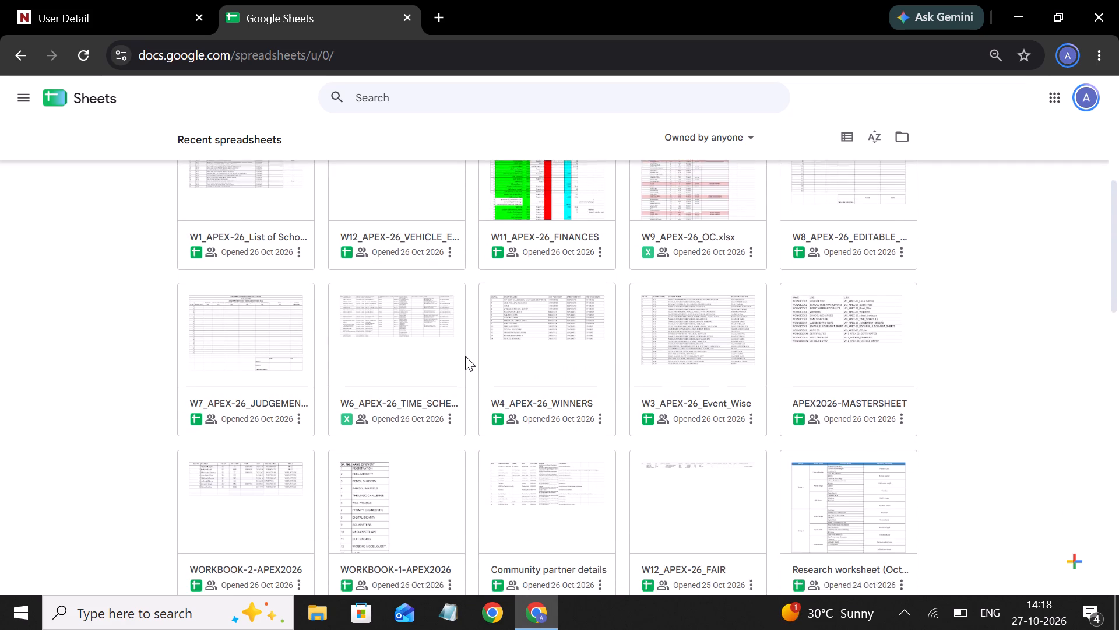
pyautogui.scroll(-1, 465, 356)
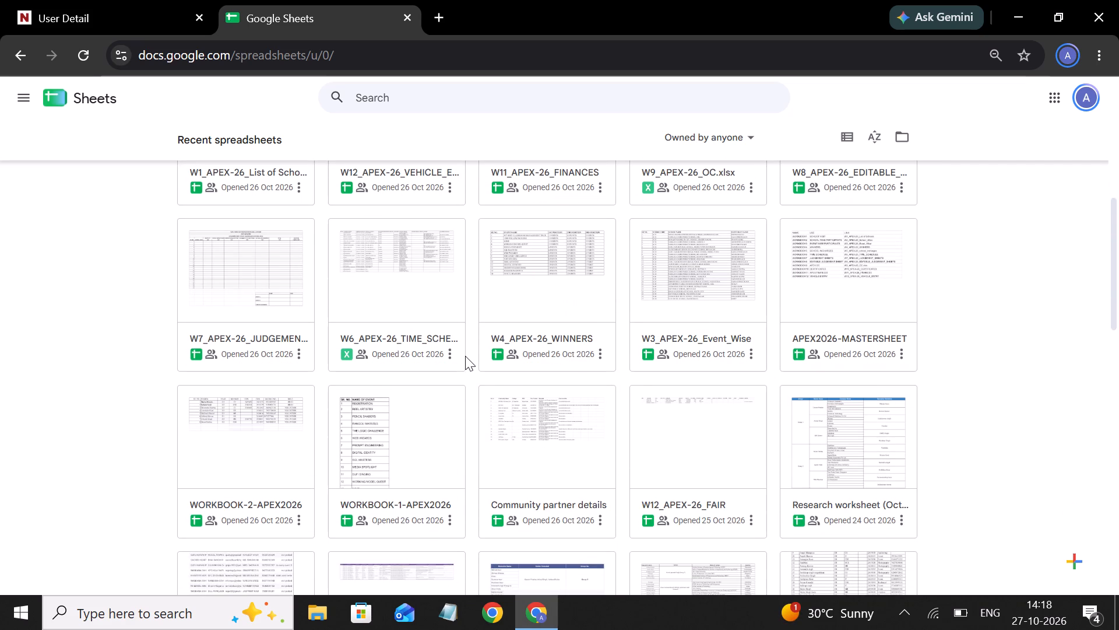
pyautogui.scroll(-3, 465, 356)
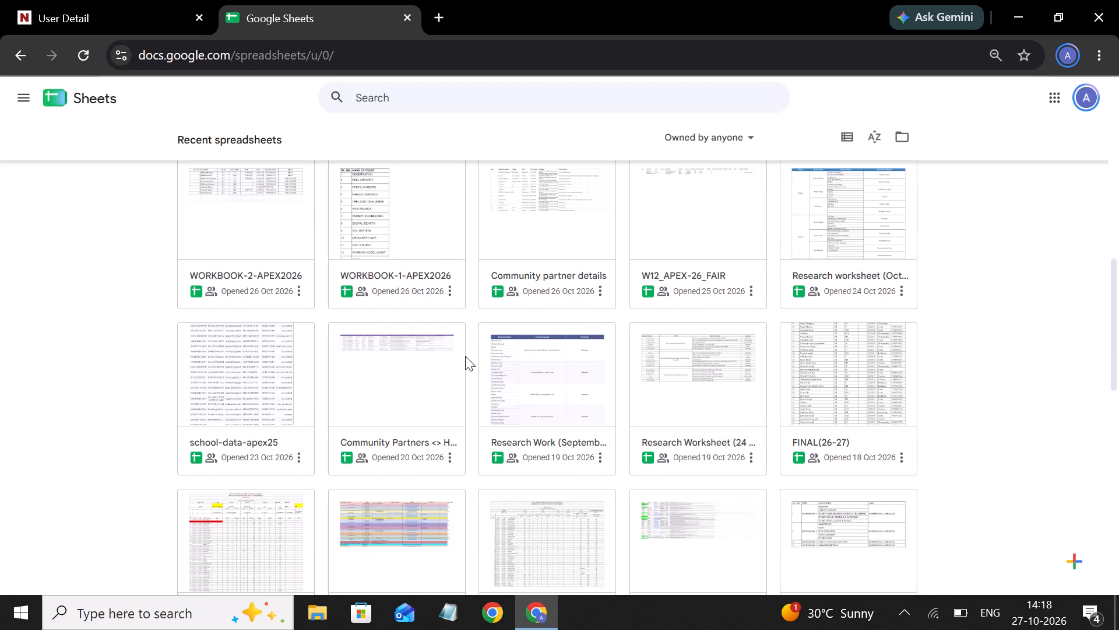
pyautogui.scroll(-1, 465, 356)
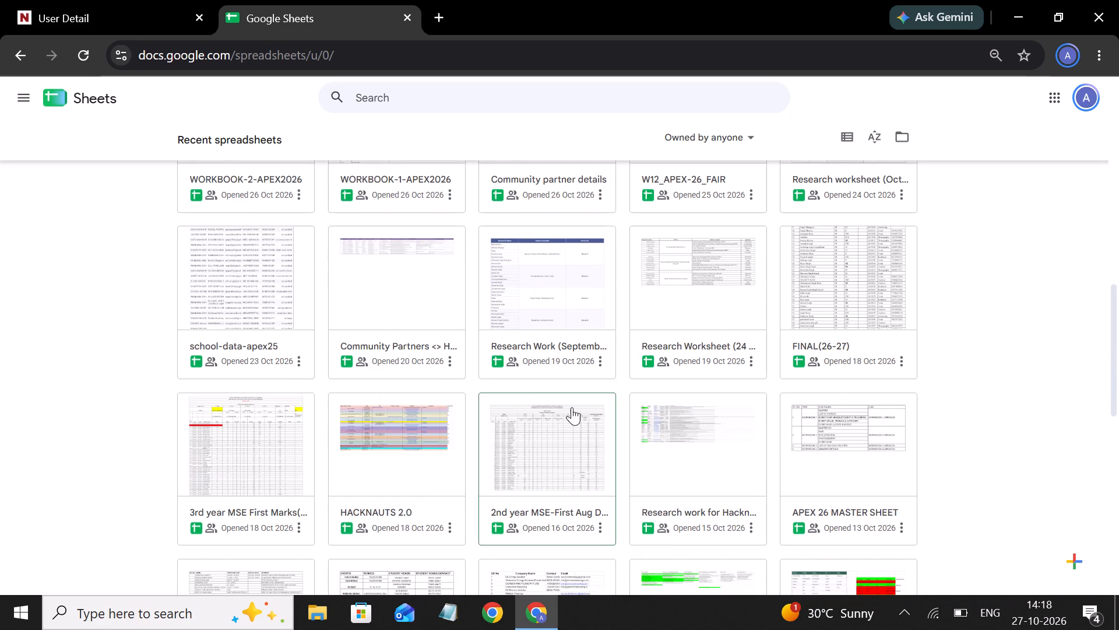
pyautogui.scroll(1, 495, 415)
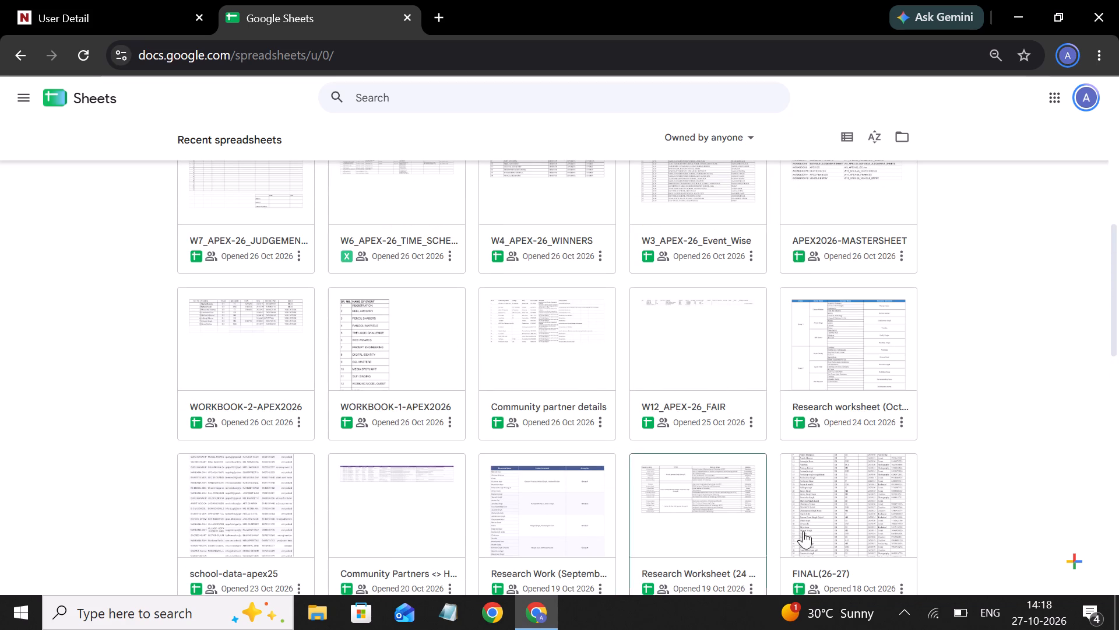
pyautogui.scroll(1, 677, 281)
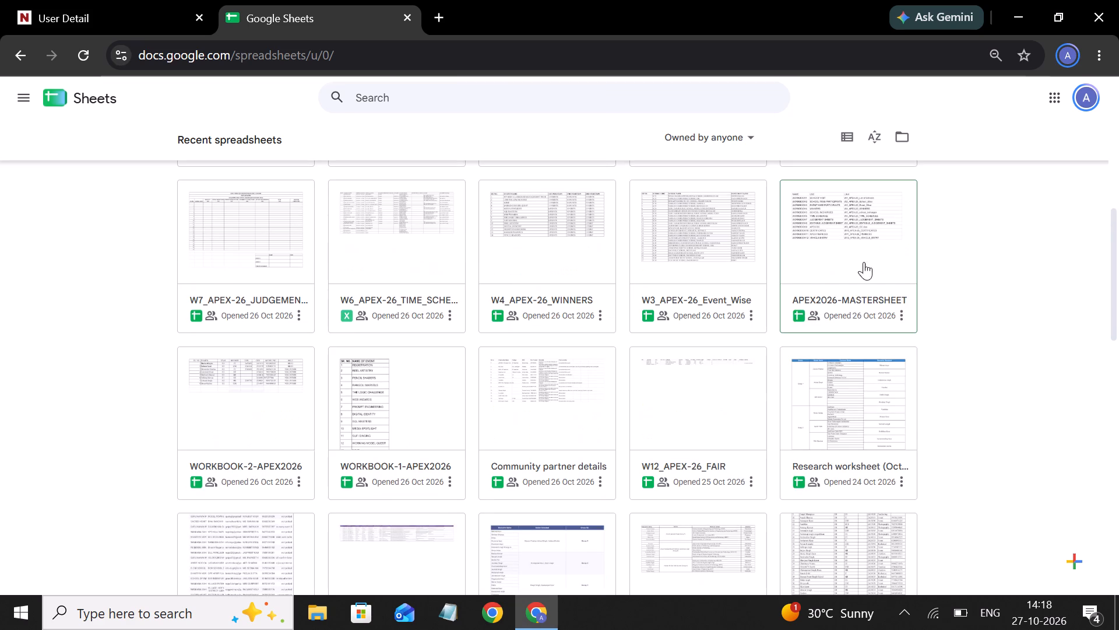
pyautogui.click(851, 265)
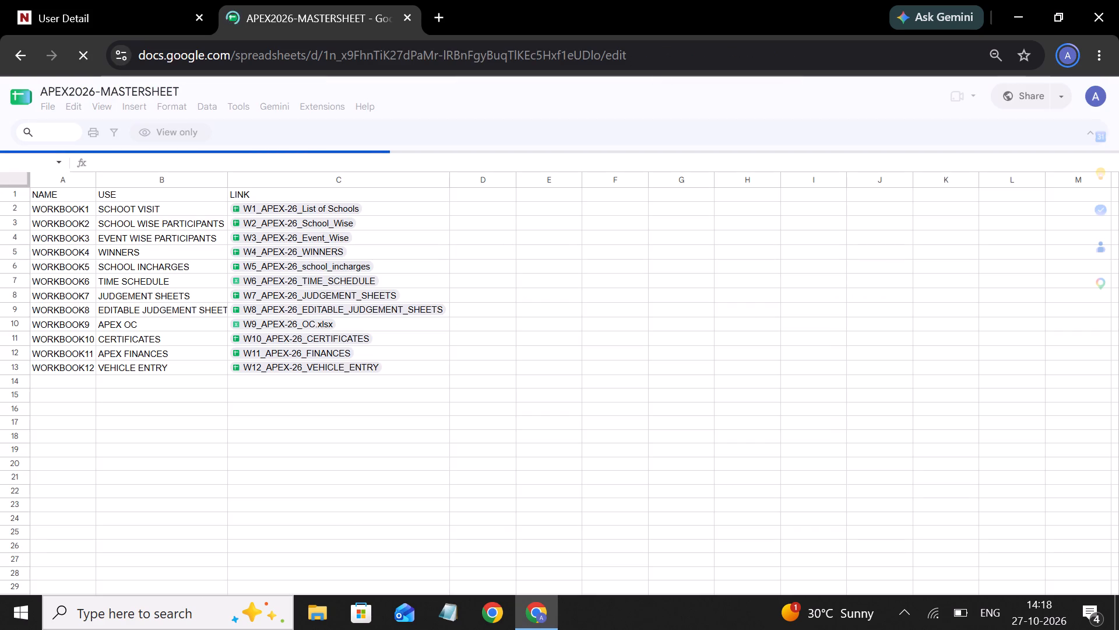
# Open the linked W5_APEX-26_school_incharges workbook from the School Incharges row of the master sheet.
pyautogui.click(340, 266)
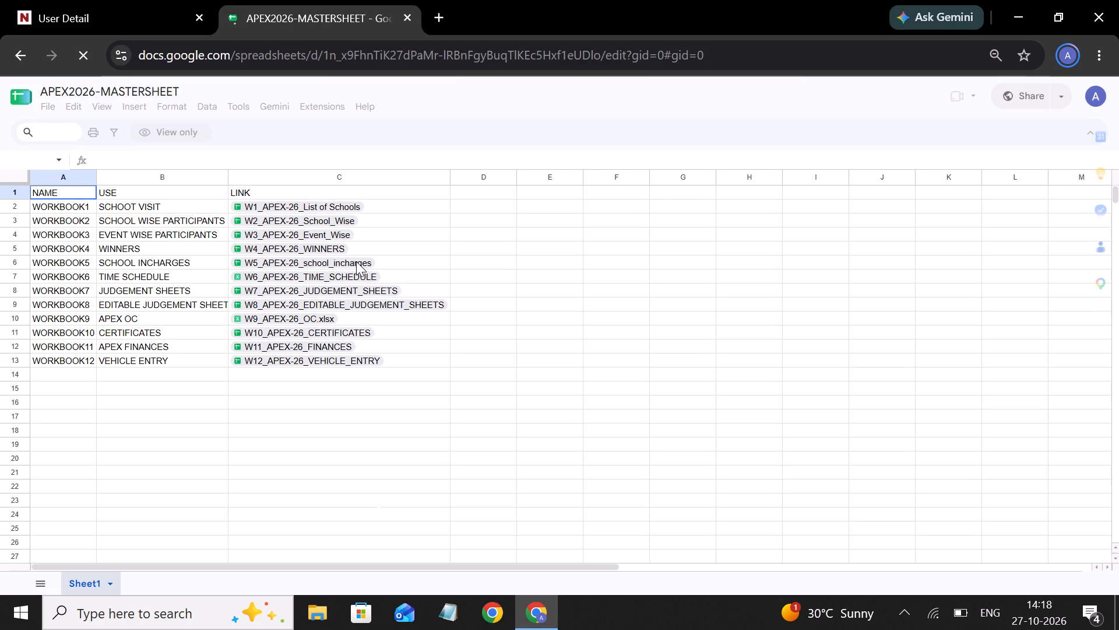
pyautogui.click(356, 261)
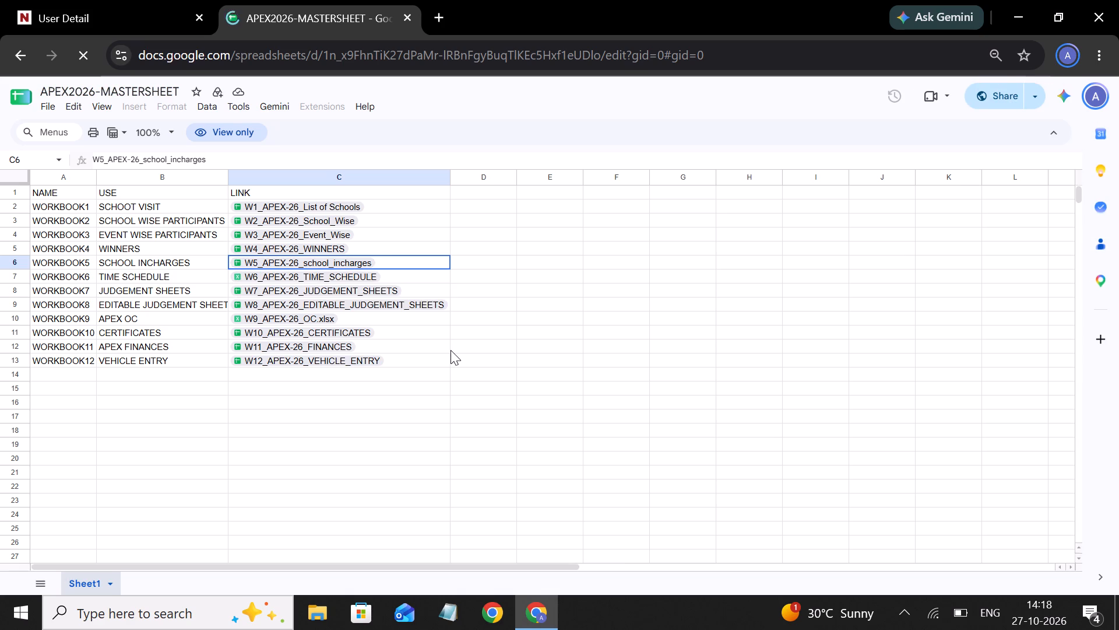
pyautogui.click(333, 265)
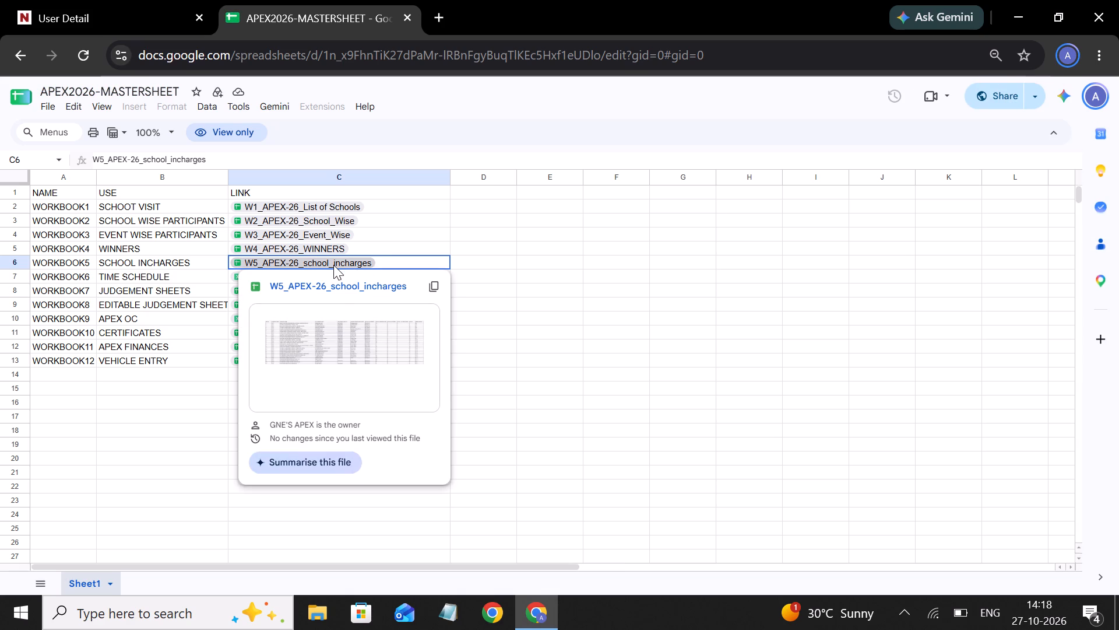
pyautogui.click(347, 286)
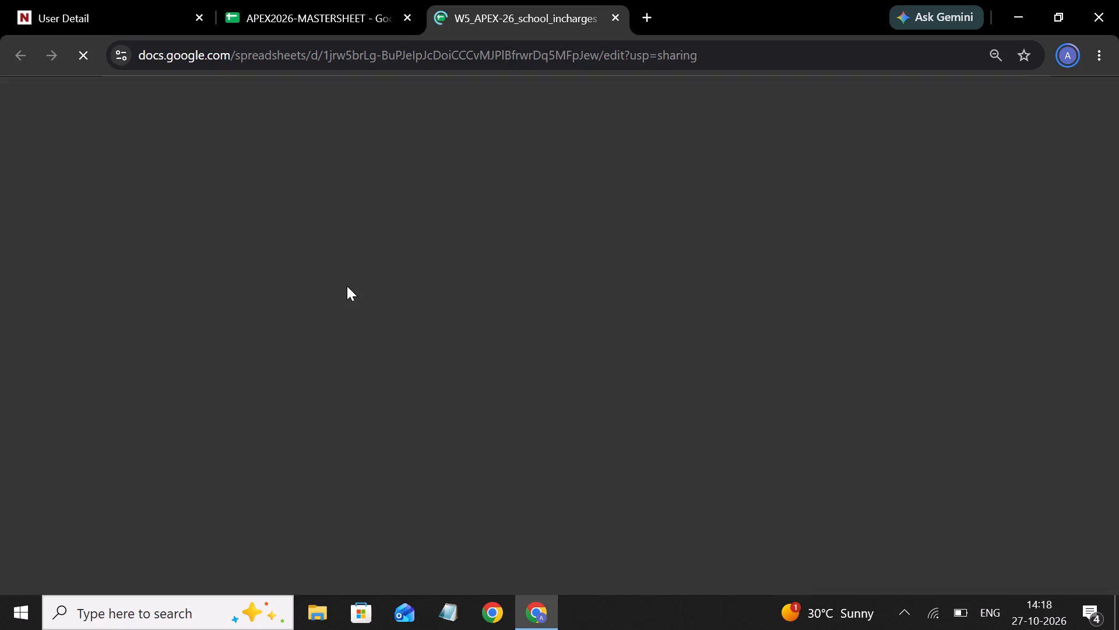
# Dismiss the signed-in account notice and examine the school, teacher, student incharge and participant columns of Sheet1.
pyautogui.scroll(1, 287, 401)
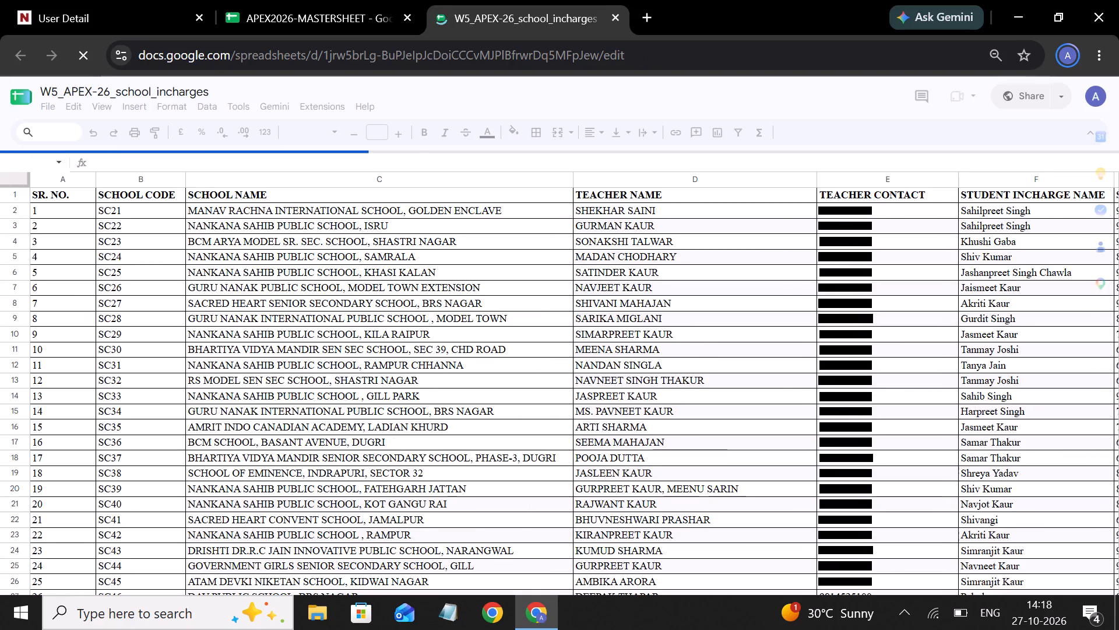
pyautogui.scroll(-3, 304, 318)
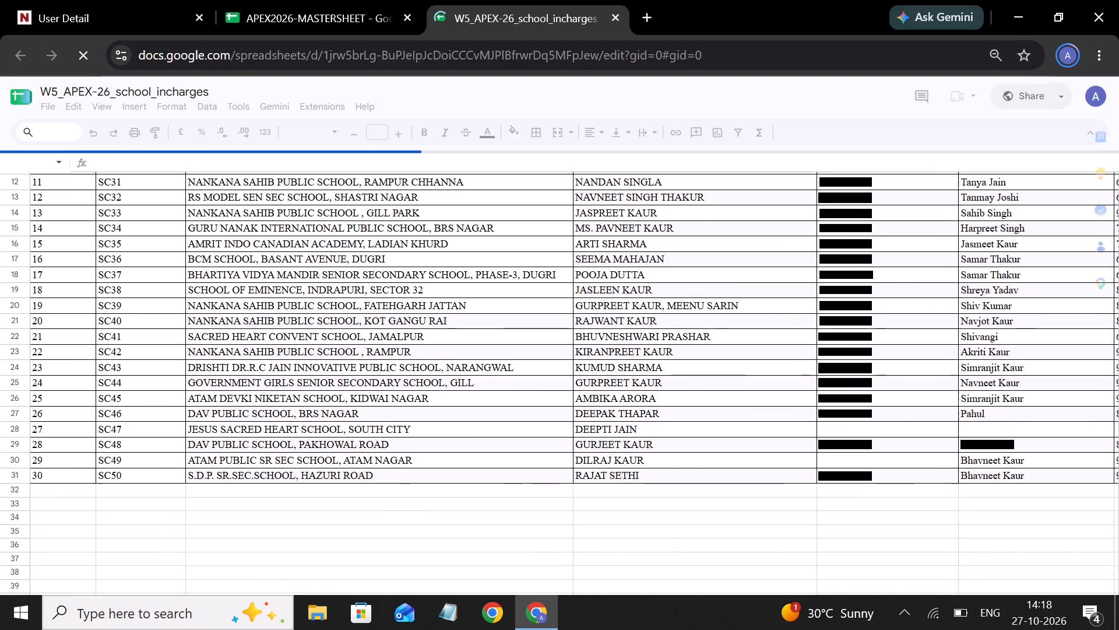
pyautogui.scroll(3, 304, 318)
pyautogui.hscroll(-5, 686, 296)
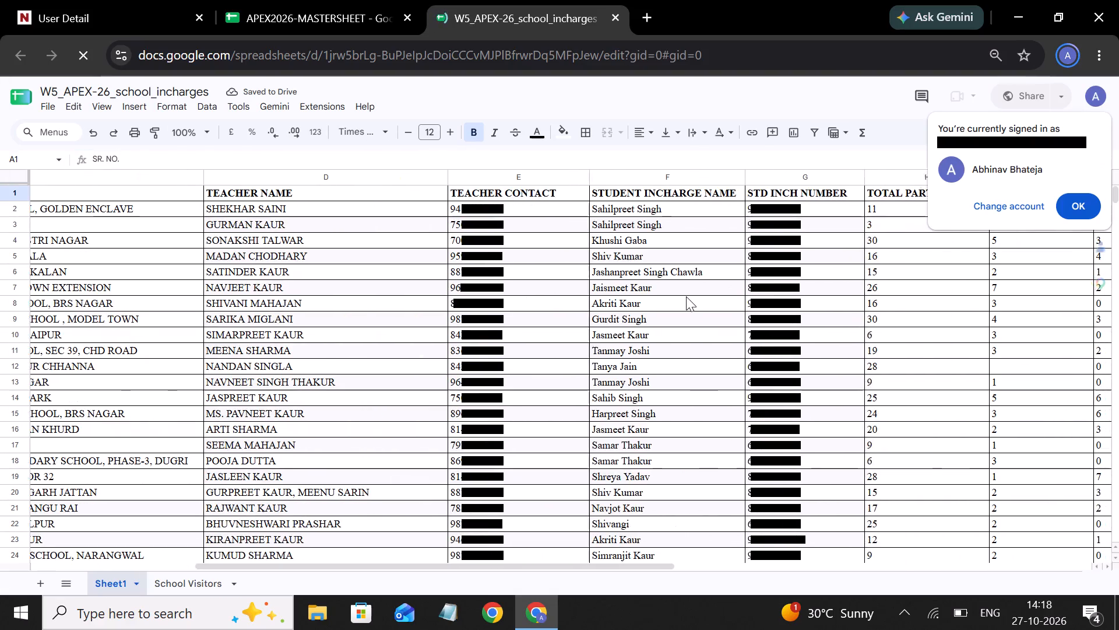
pyautogui.hscroll(-1, 686, 296)
pyautogui.click(1085, 206)
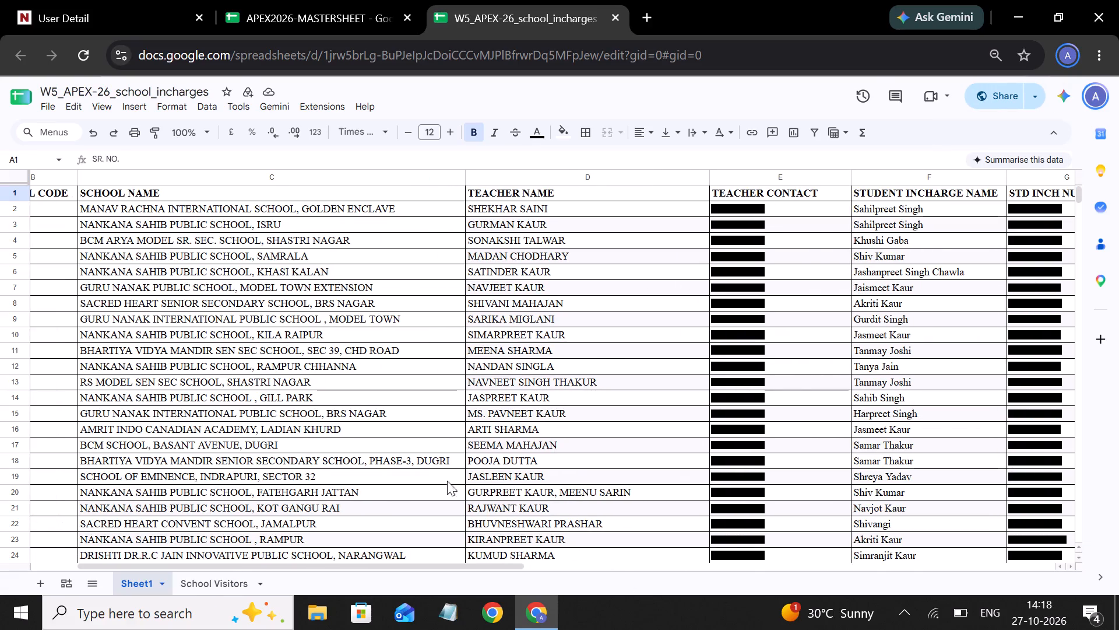
pyautogui.hscroll(3, 425, 470)
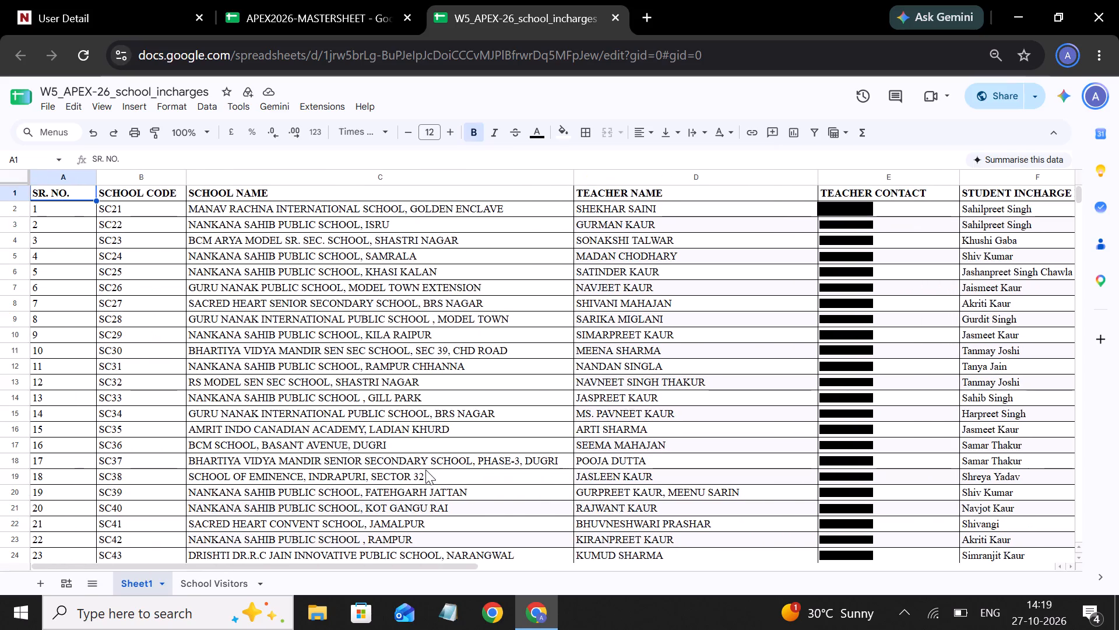
pyautogui.scroll(-2, 437, 344)
pyautogui.scroll(1, 437, 344)
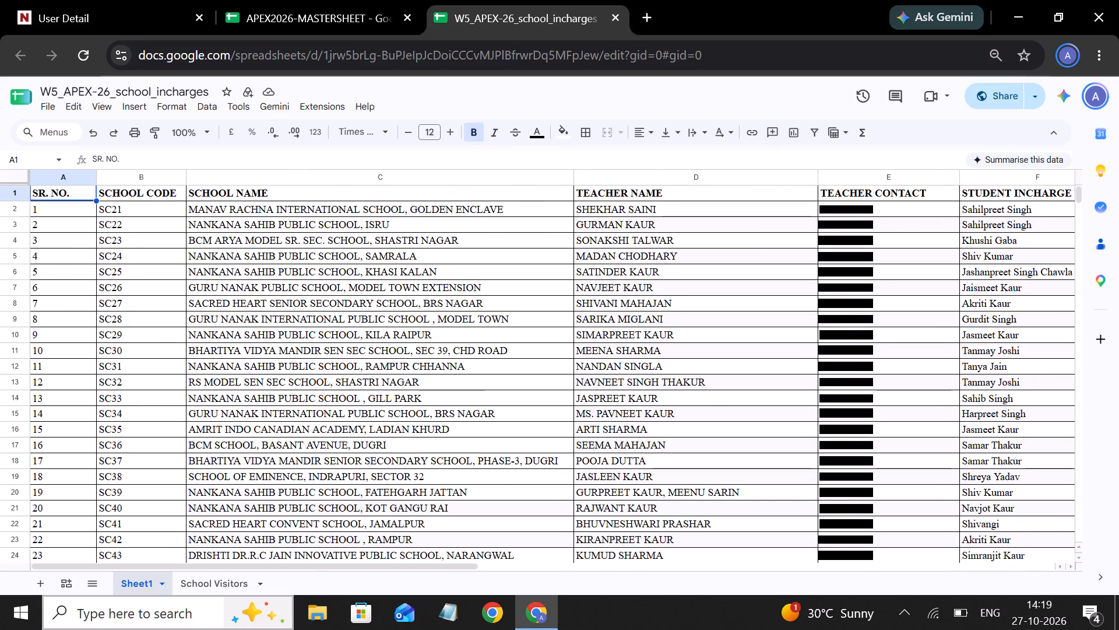
pyautogui.hscroll(-2, 314, 428)
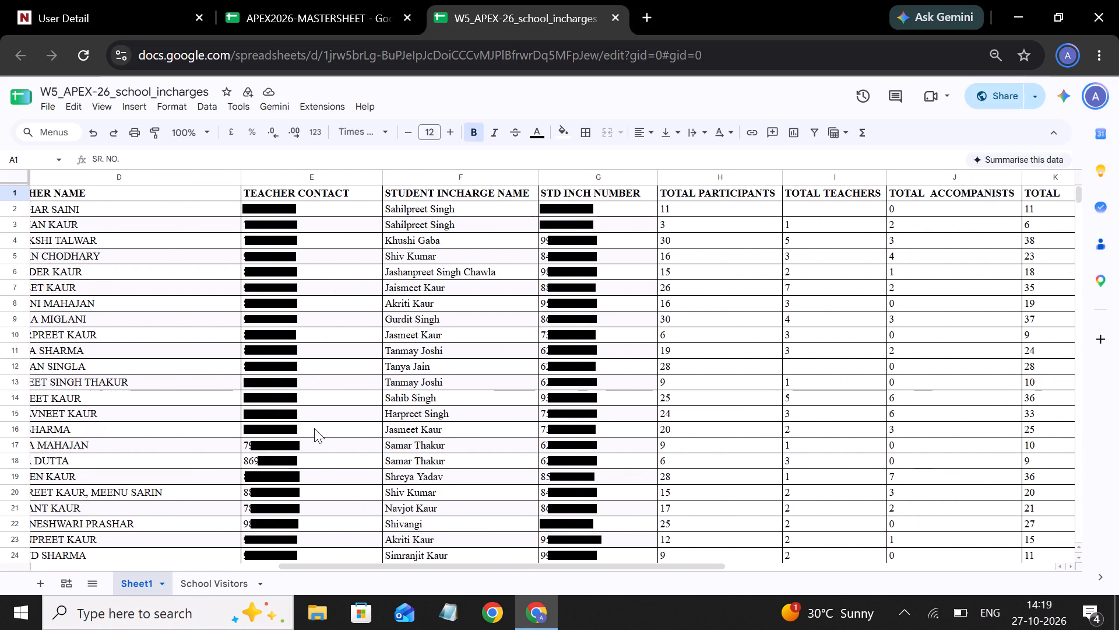
# Check the School Visitors sheet, and return to Sheet1 to review the full list of schools.
pyautogui.click(211, 582)
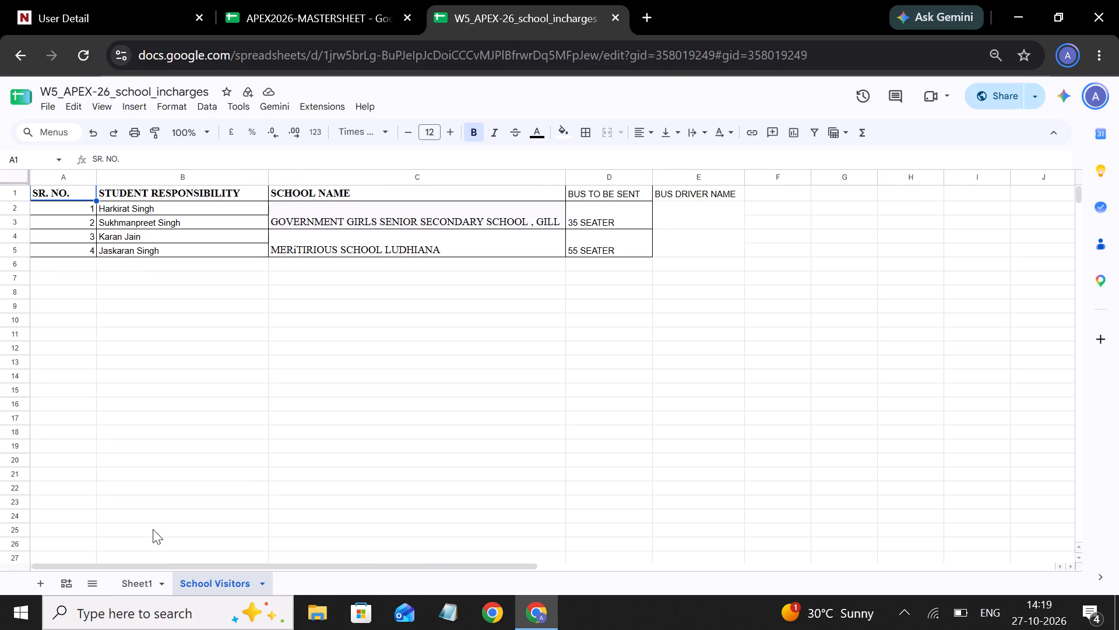
pyautogui.click(129, 580)
pyautogui.scroll(1, 156, 317)
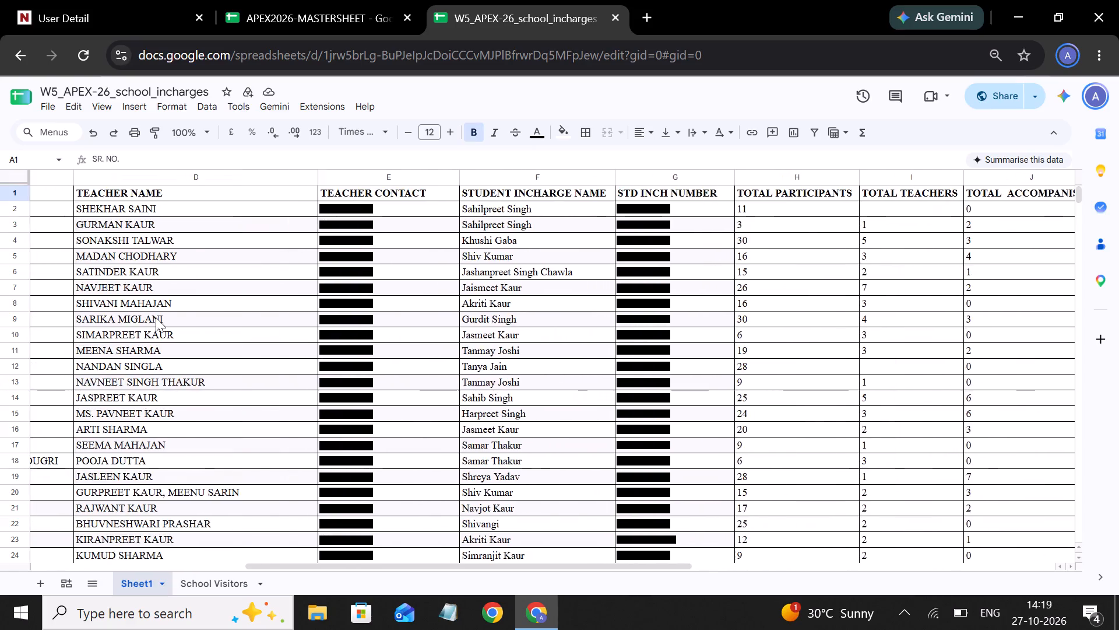
pyautogui.hscroll(3, 111, 218)
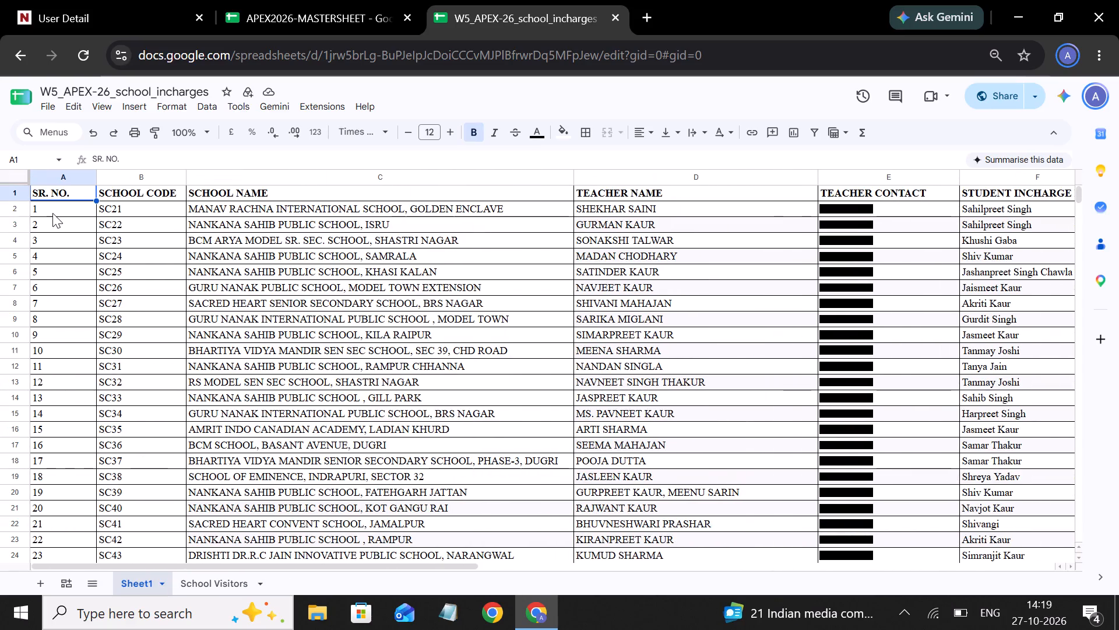
pyautogui.hscroll(1, 333, 360)
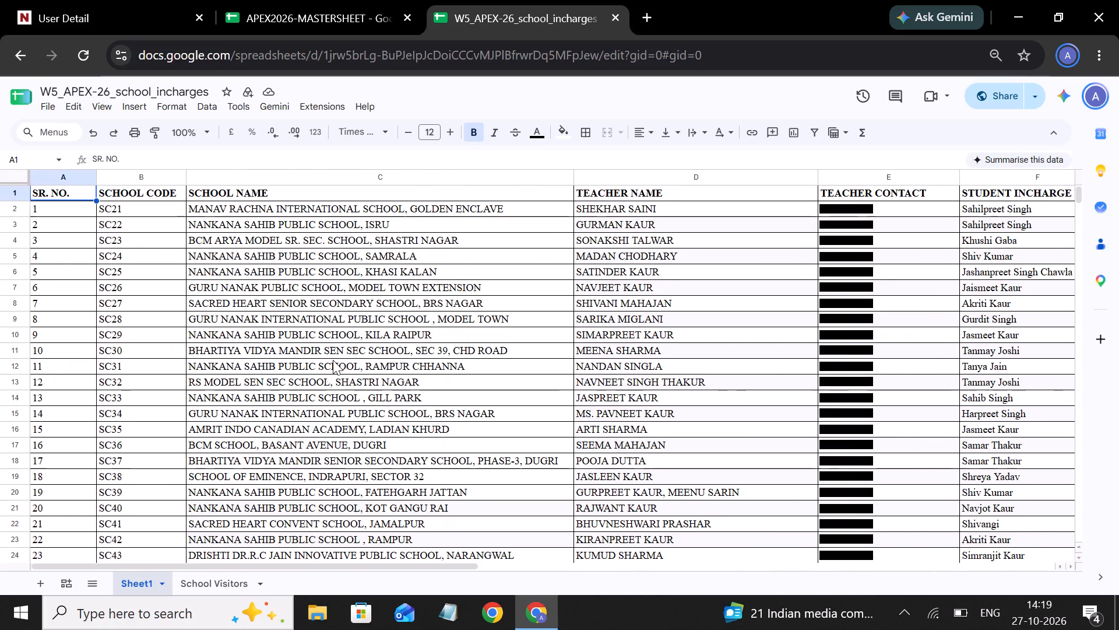
pyautogui.hscroll(1, 333, 360)
pyautogui.scroll(-2, 497, 393)
pyautogui.scroll(1, 497, 393)
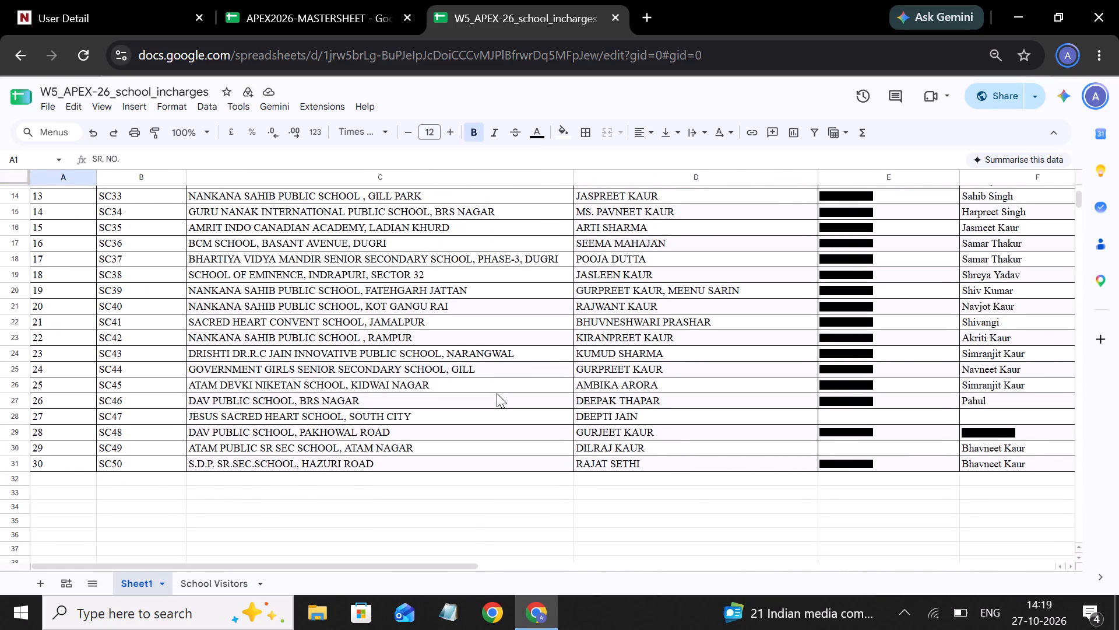
pyautogui.scroll(3, 497, 393)
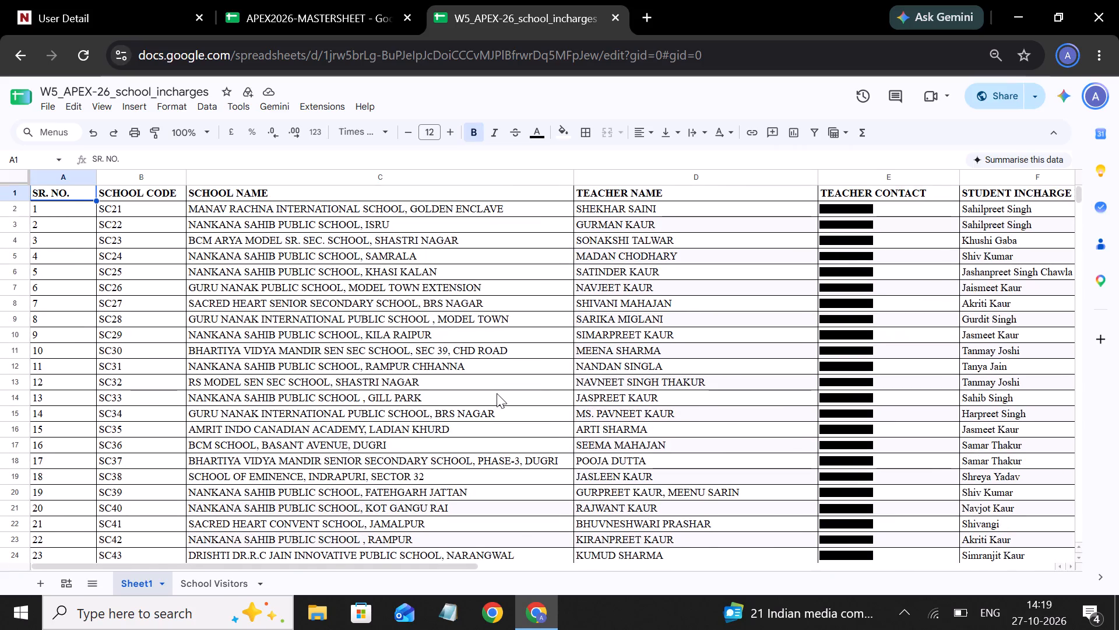
# Filter Sheet1 by the cell value of the SCHOOL NAME header cell.
pyautogui.click(304, 192)
pyautogui.rightClick(304, 192)
pyautogui.scroll(-1, 397, 397)
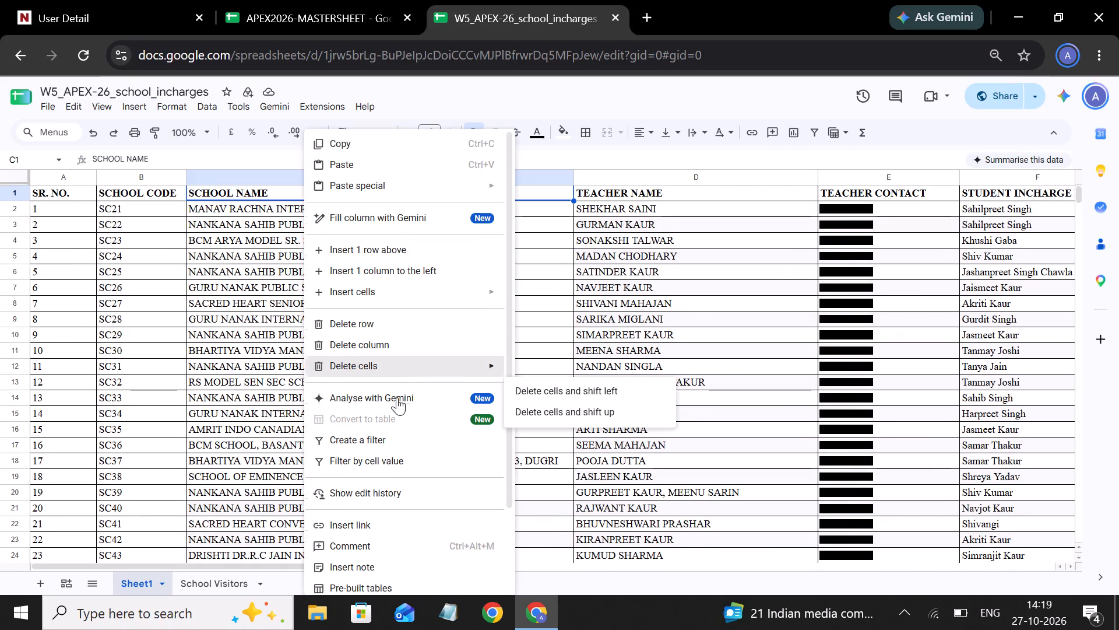
pyautogui.scroll(-1, 397, 397)
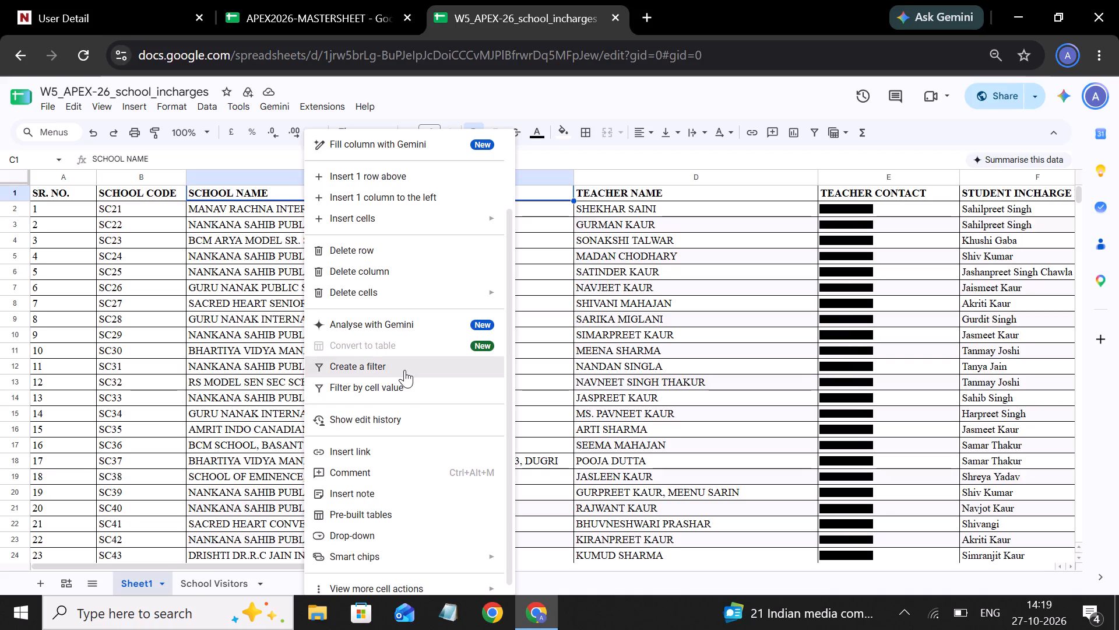
pyautogui.click(406, 389)
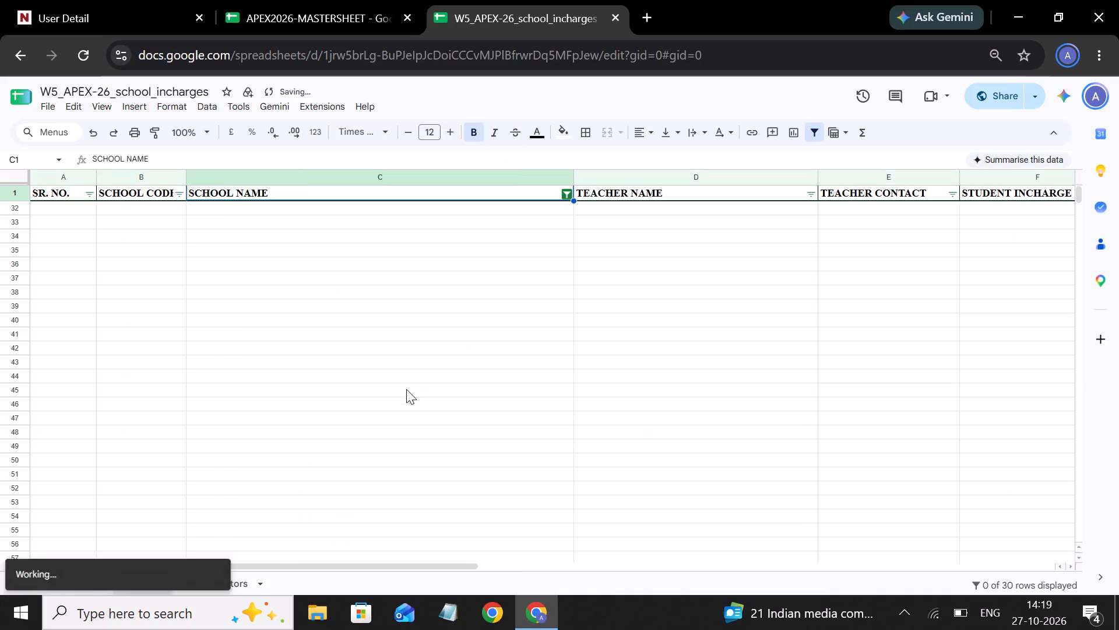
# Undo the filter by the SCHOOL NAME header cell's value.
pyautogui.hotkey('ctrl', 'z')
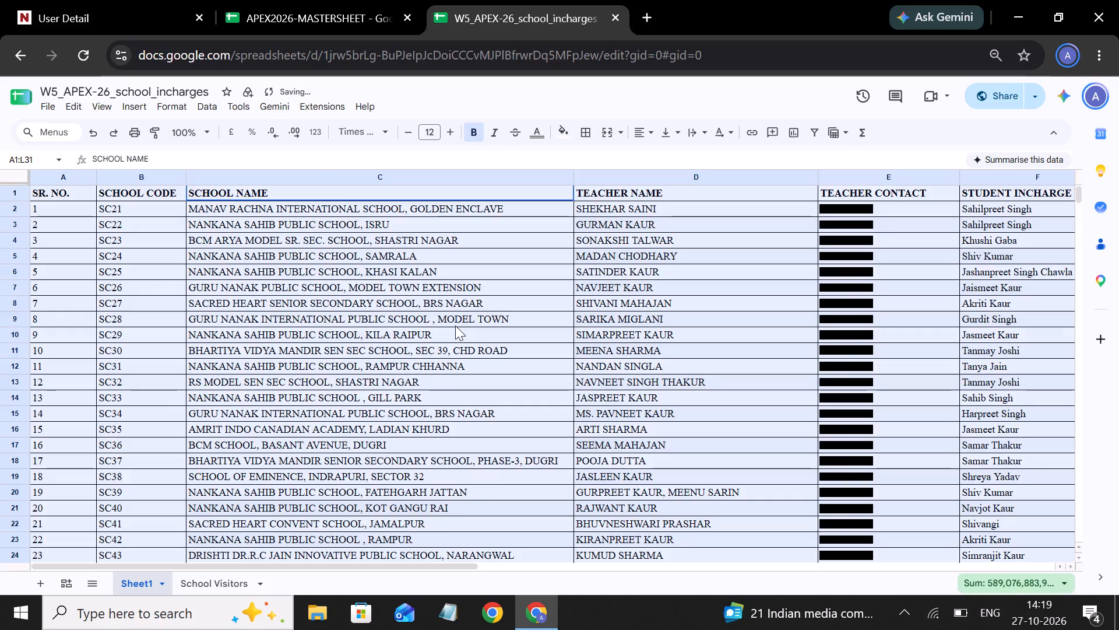
# Create a filter over the whole data range A1:L31 of Sheet1.
pyautogui.rightClick(325, 188)
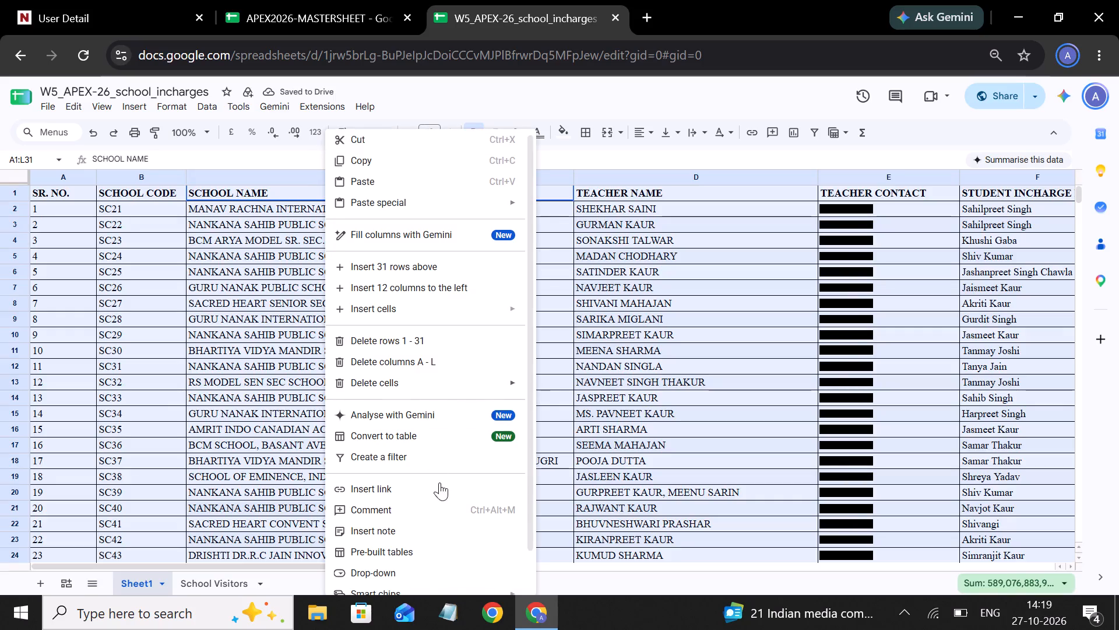
pyautogui.scroll(-2, 440, 532)
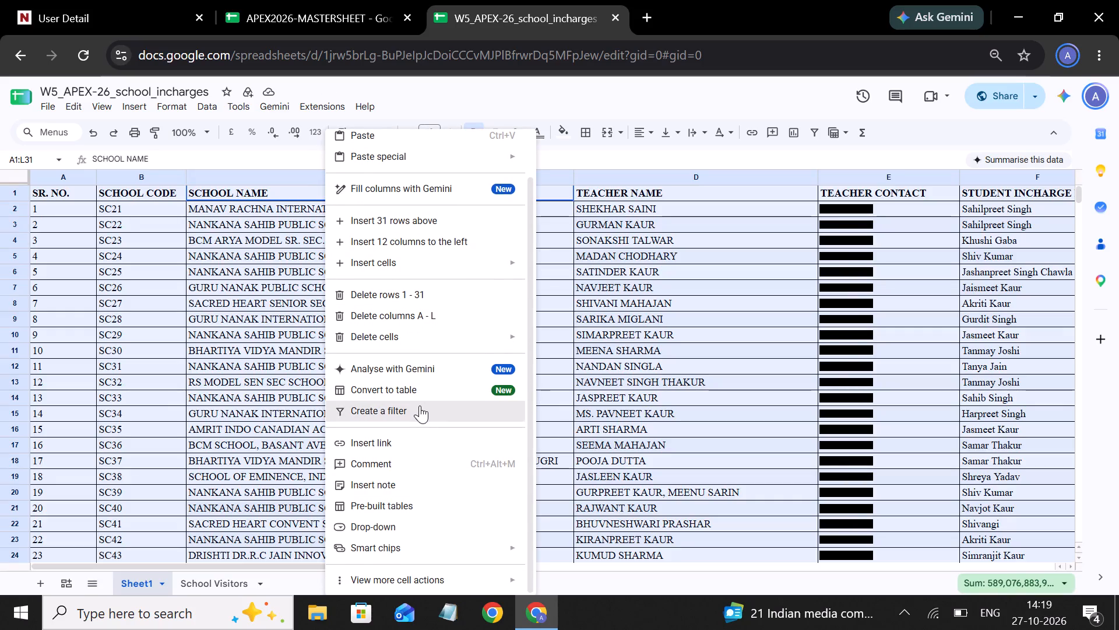
pyautogui.click(420, 405)
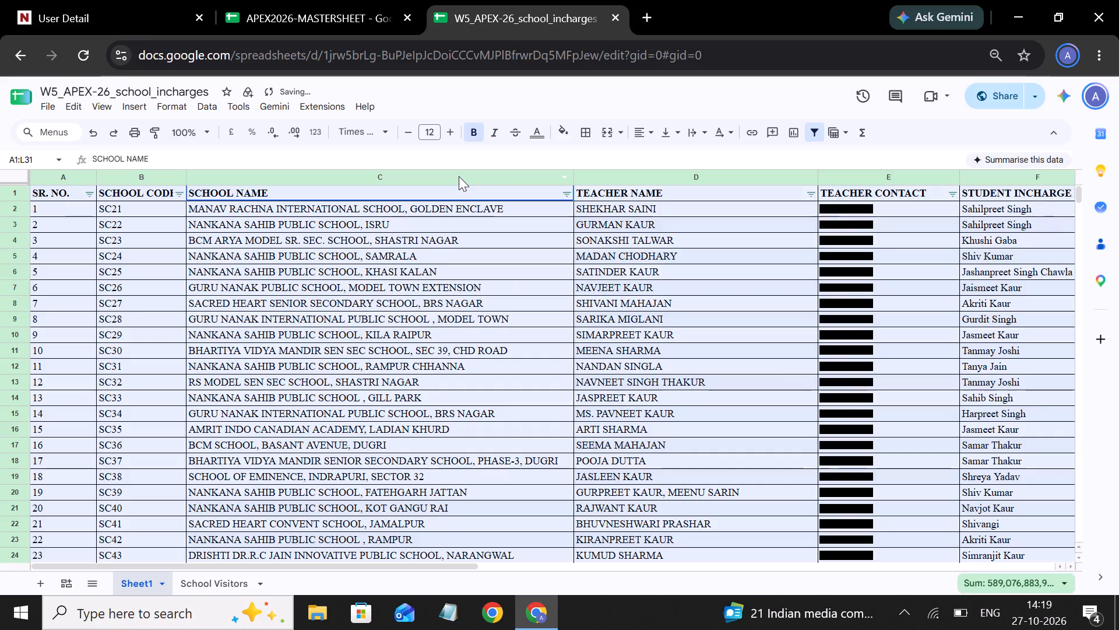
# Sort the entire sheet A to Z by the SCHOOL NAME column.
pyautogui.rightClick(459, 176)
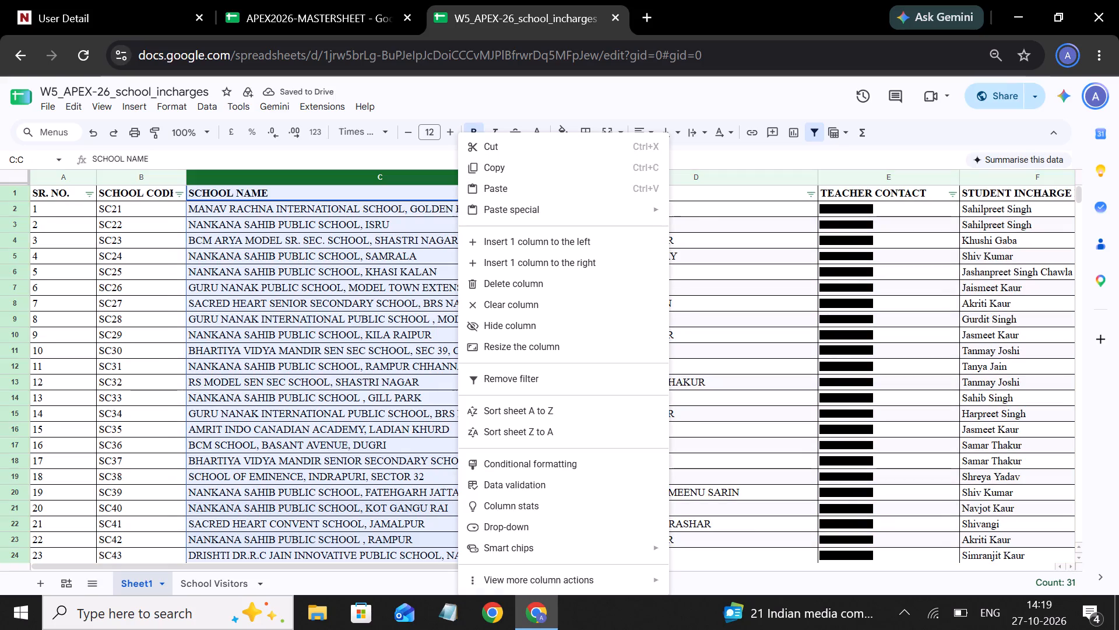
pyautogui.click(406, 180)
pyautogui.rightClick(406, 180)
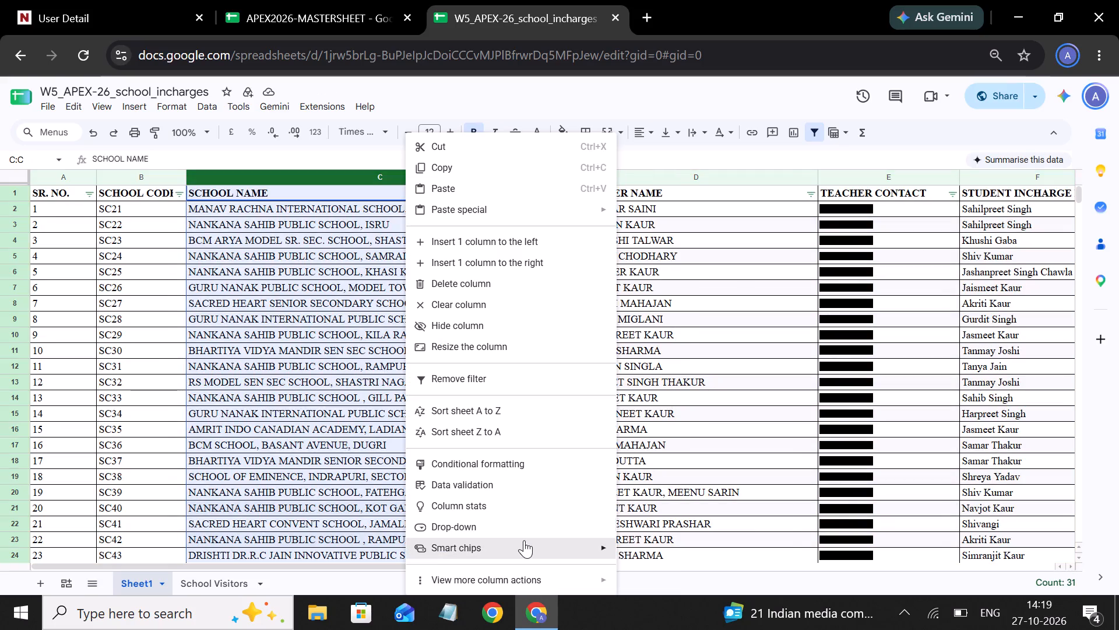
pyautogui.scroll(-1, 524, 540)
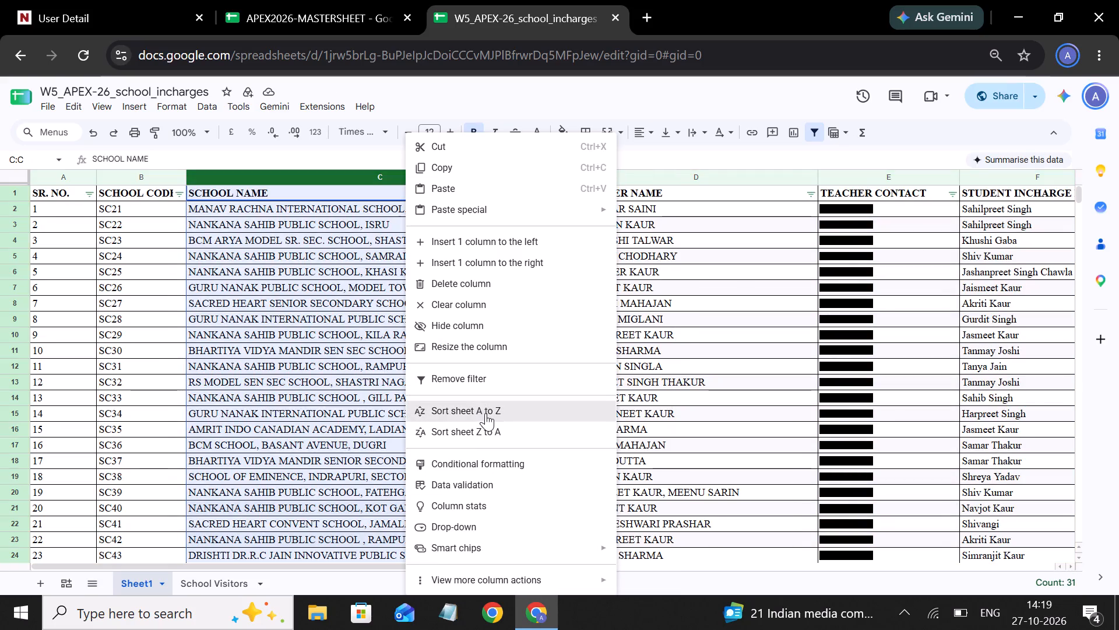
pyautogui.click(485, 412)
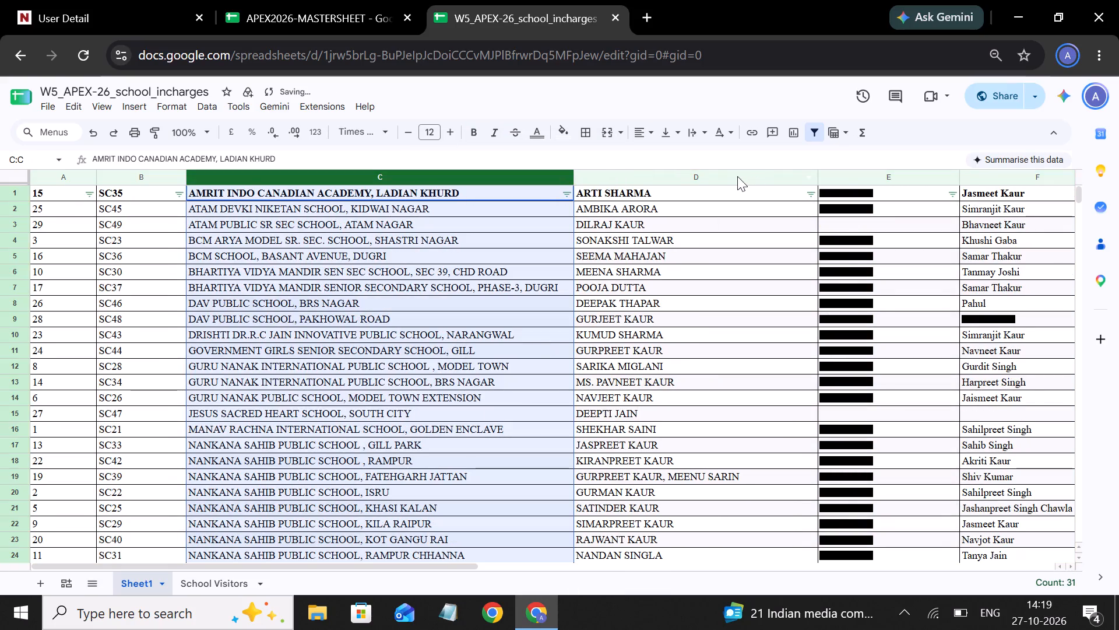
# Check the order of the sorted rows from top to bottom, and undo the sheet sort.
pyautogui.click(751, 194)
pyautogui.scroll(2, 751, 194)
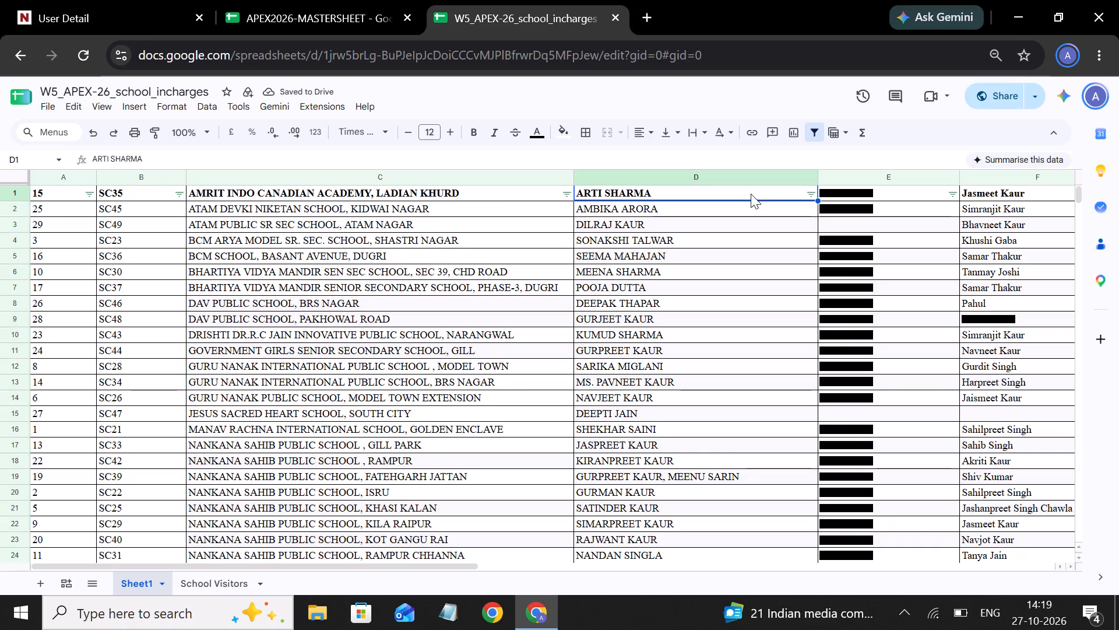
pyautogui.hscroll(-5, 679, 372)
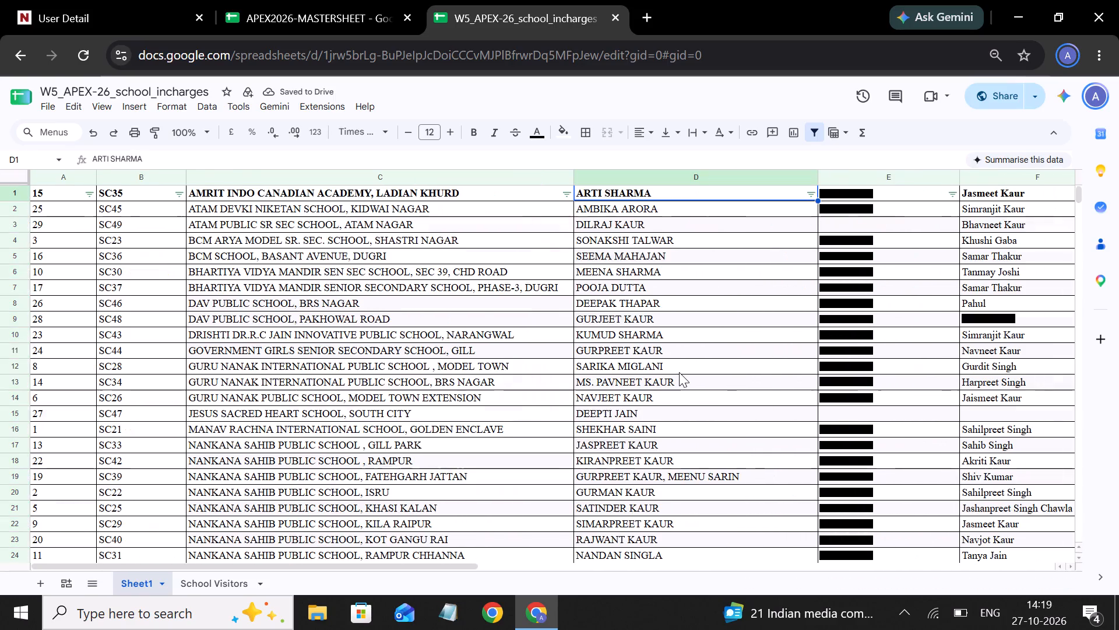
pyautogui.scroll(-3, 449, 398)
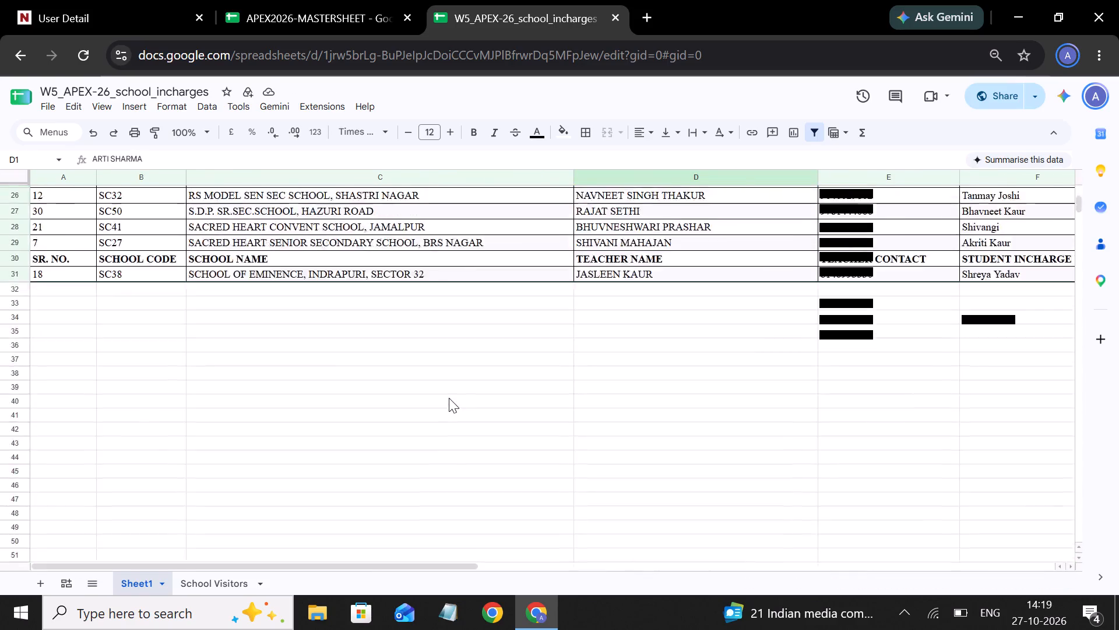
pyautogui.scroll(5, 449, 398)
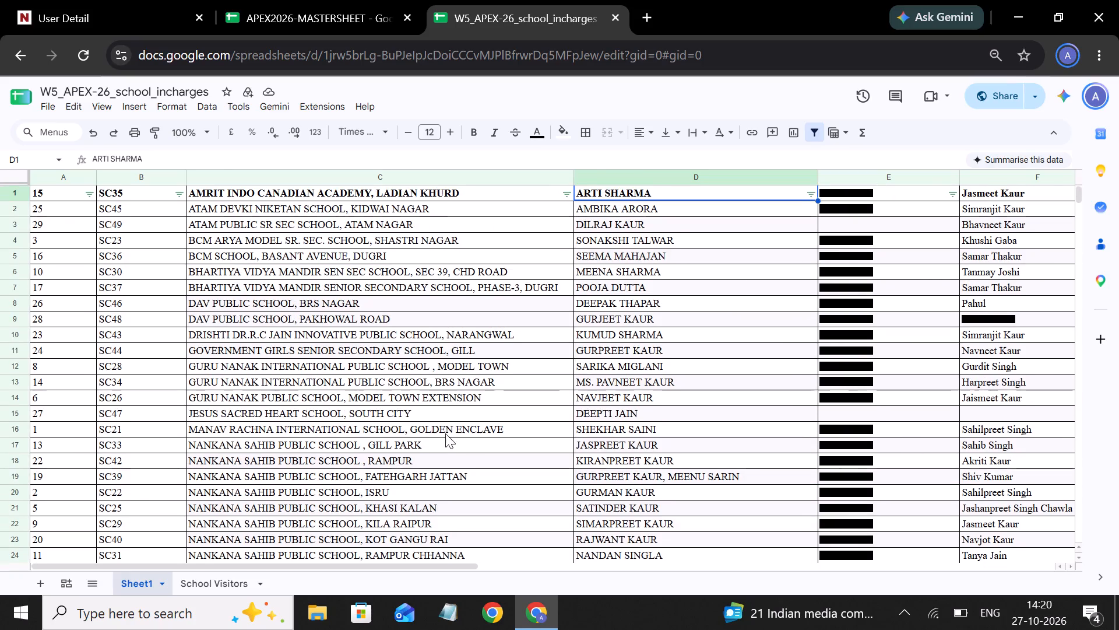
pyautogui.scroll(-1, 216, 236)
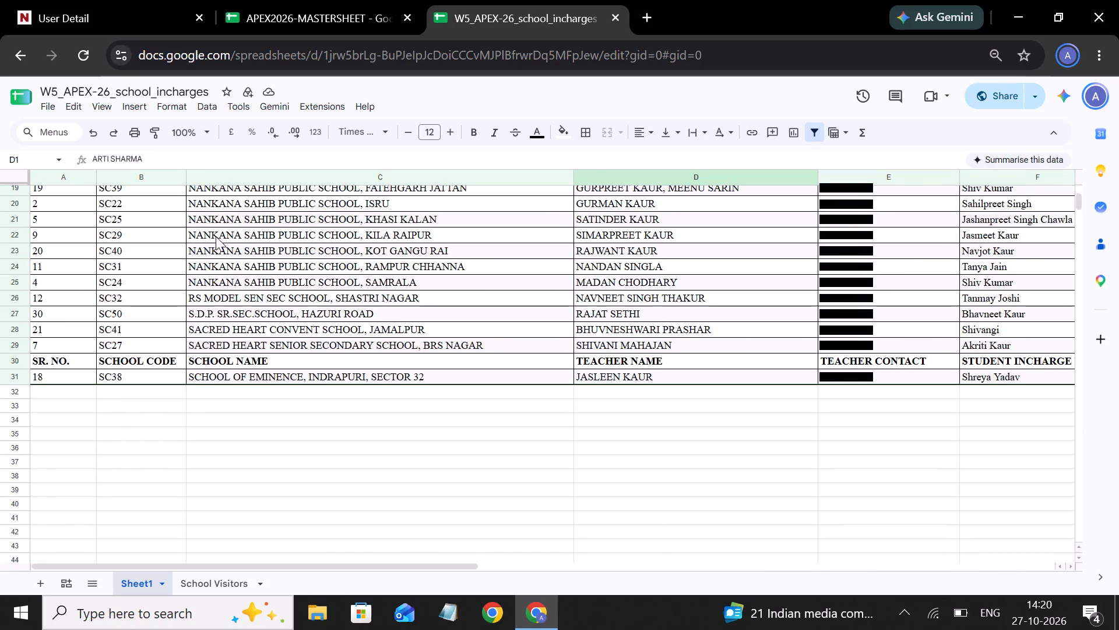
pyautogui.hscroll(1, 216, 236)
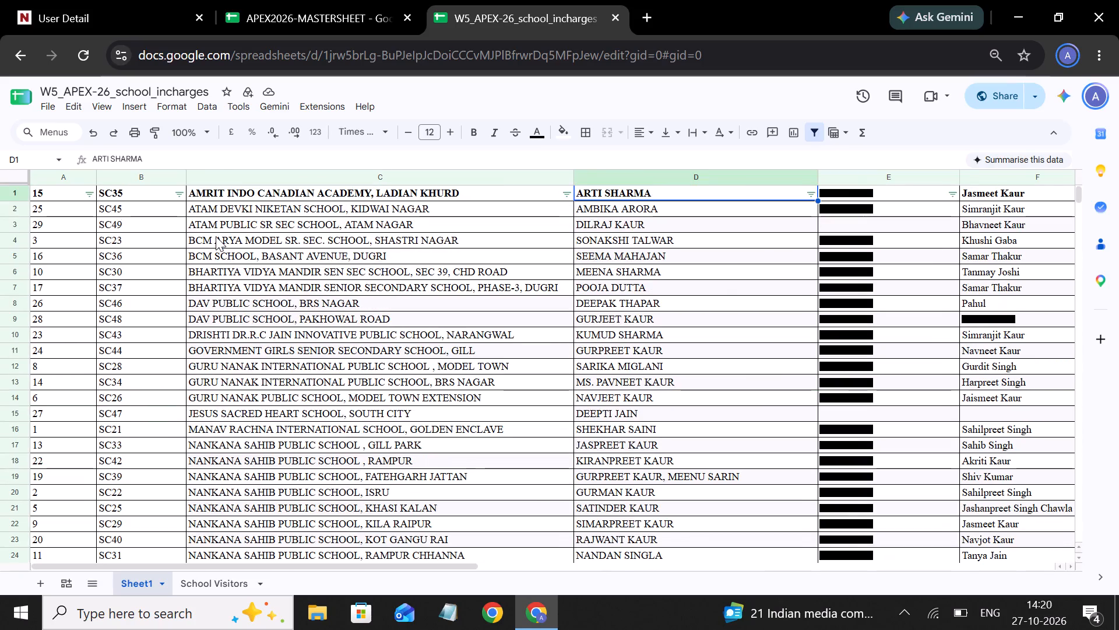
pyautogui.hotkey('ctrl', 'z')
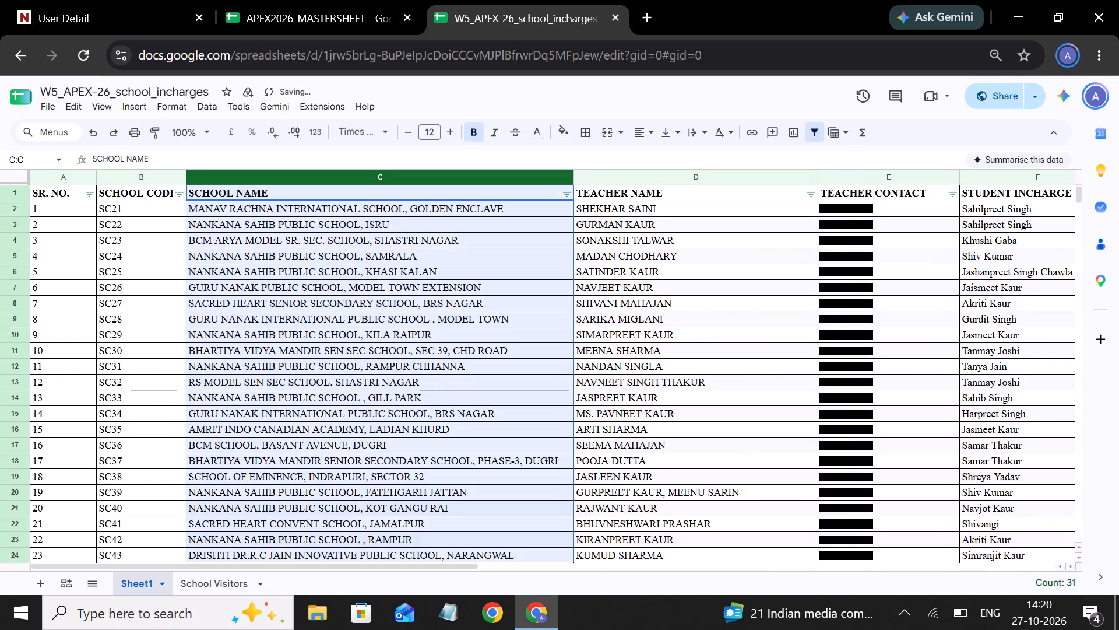
# Sort the filtered data A to Z by SCHOOL NAME using the header cell's filter, keeping the header row in place.
pyautogui.click(286, 199)
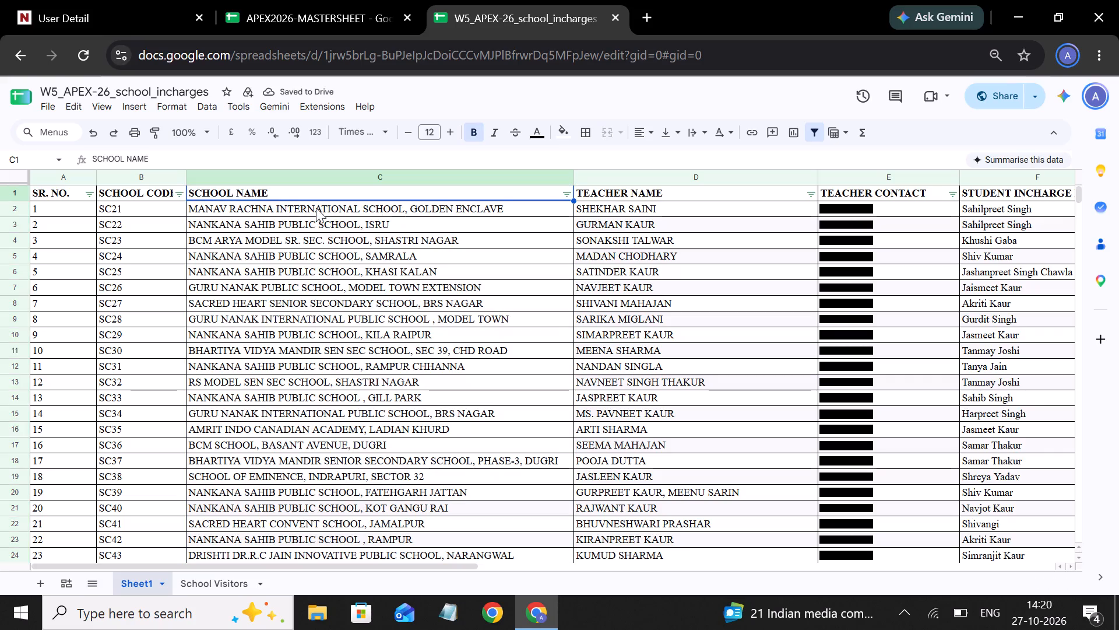
pyautogui.click(570, 193)
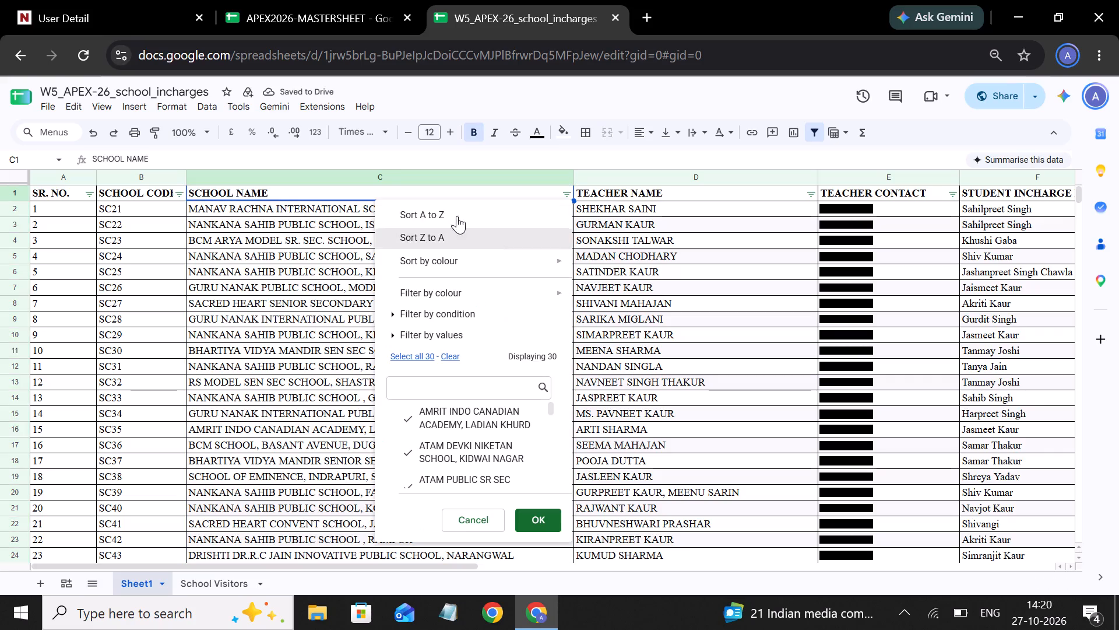
pyautogui.click(445, 211)
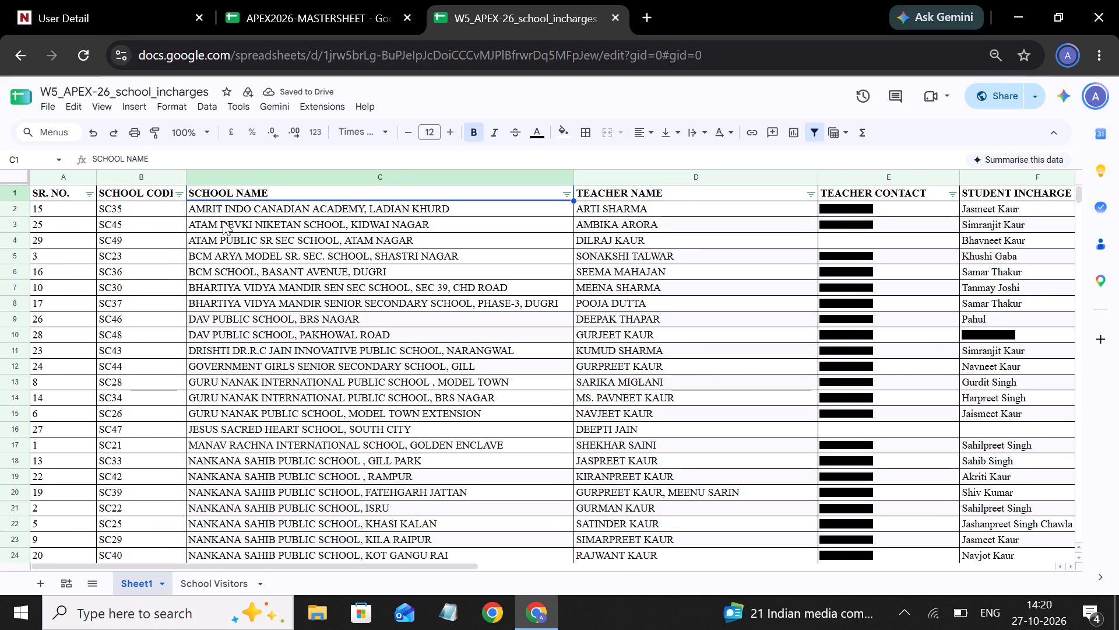
# Examine the sorted rows across all columns, from the school names to the participant totals and green rooms.
pyautogui.hscroll(-4, 469, 261)
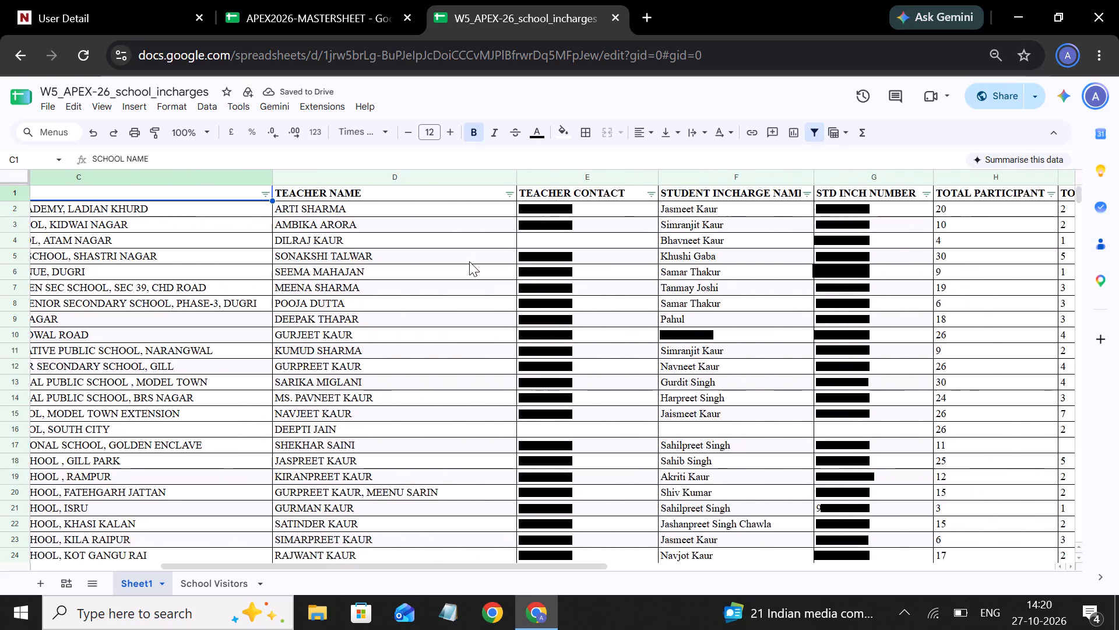
pyautogui.hscroll(-9, 469, 261)
pyautogui.hscroll(1, 469, 261)
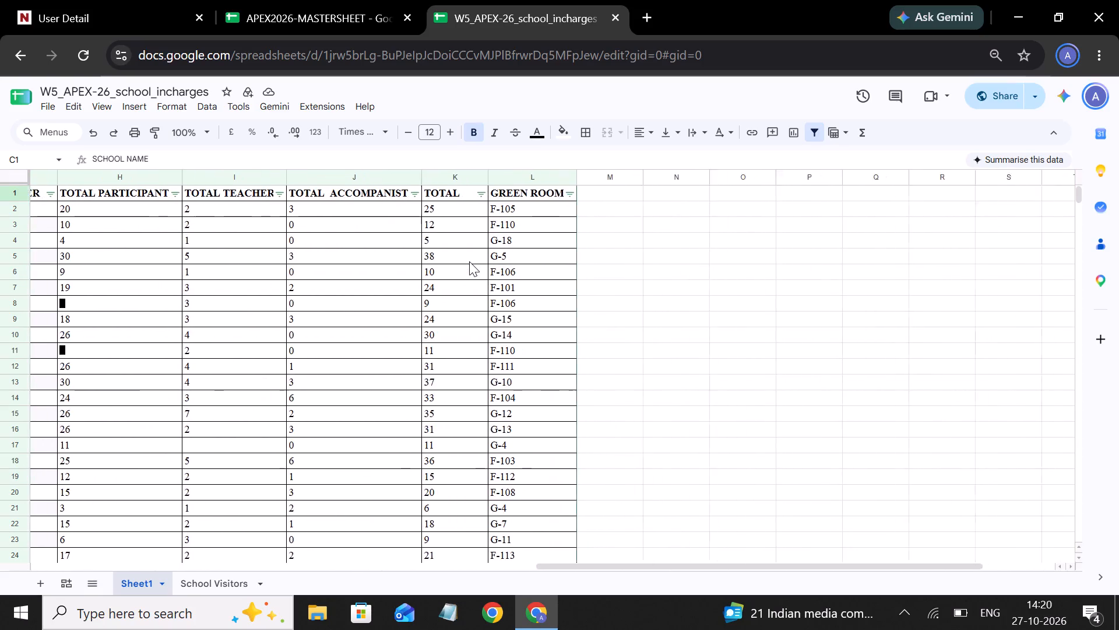
pyautogui.hscroll(5, 469, 261)
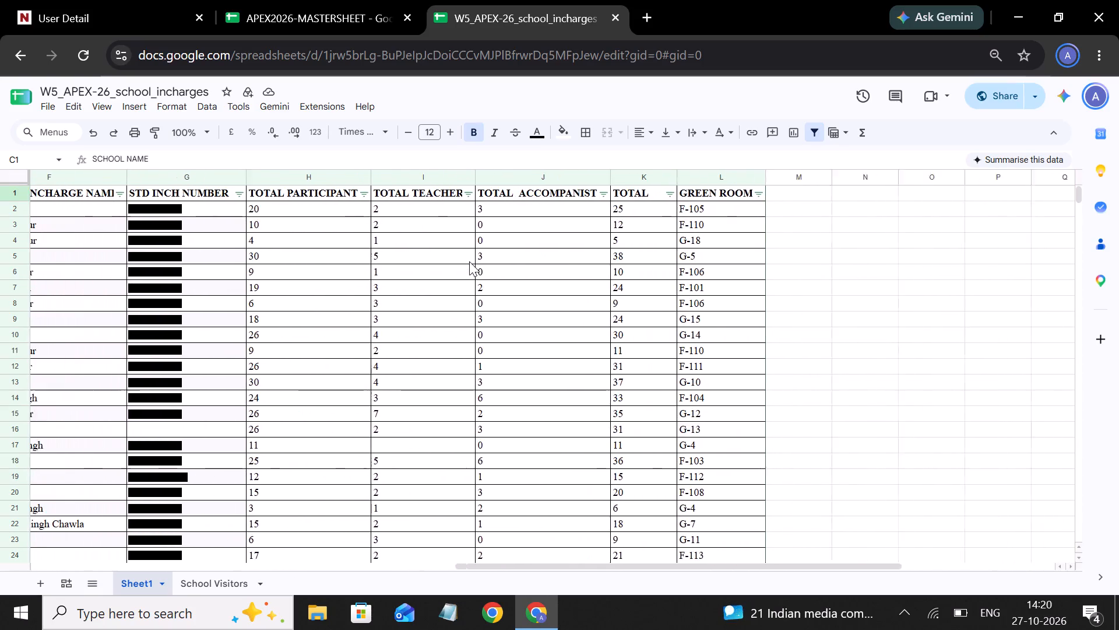
pyautogui.hscroll(7, 469, 261)
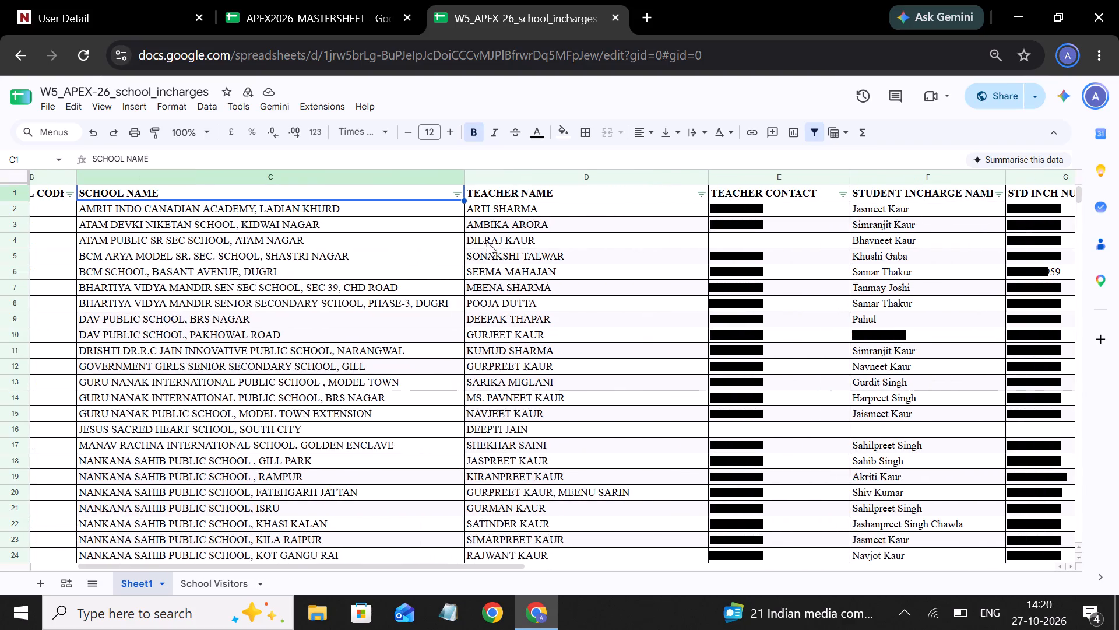
# Clear the contents of D2:L31, from the teacher names through the green rooms, below the header row.
pyautogui.moveTo(502, 206); pyautogui.dragTo(1118, 491)
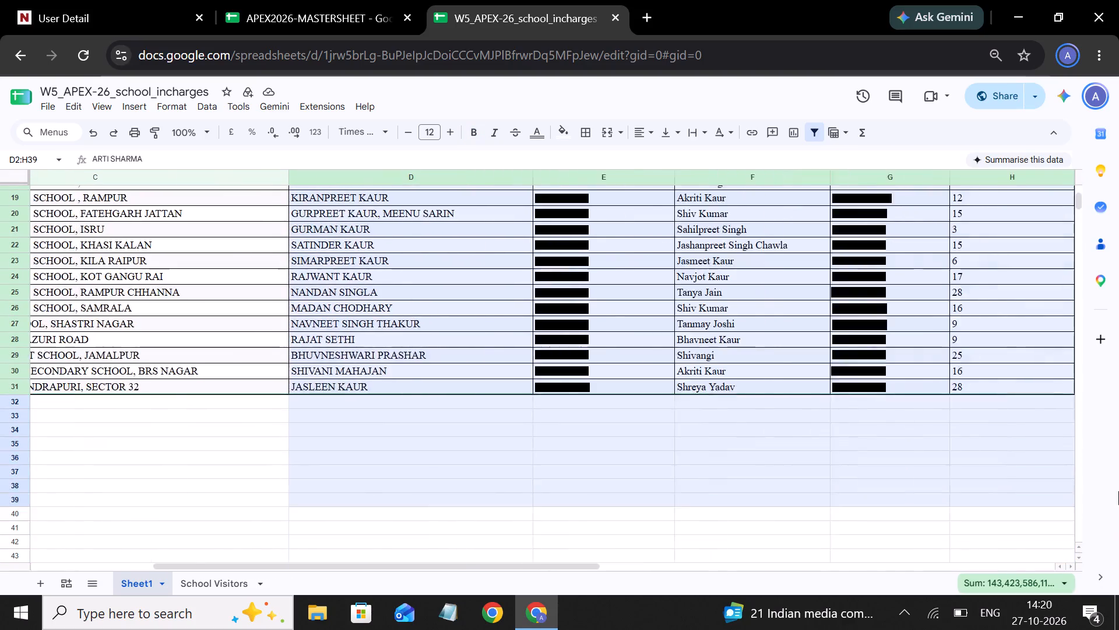
pyautogui.moveTo(1118, 491); pyautogui.dragTo(952, 390)
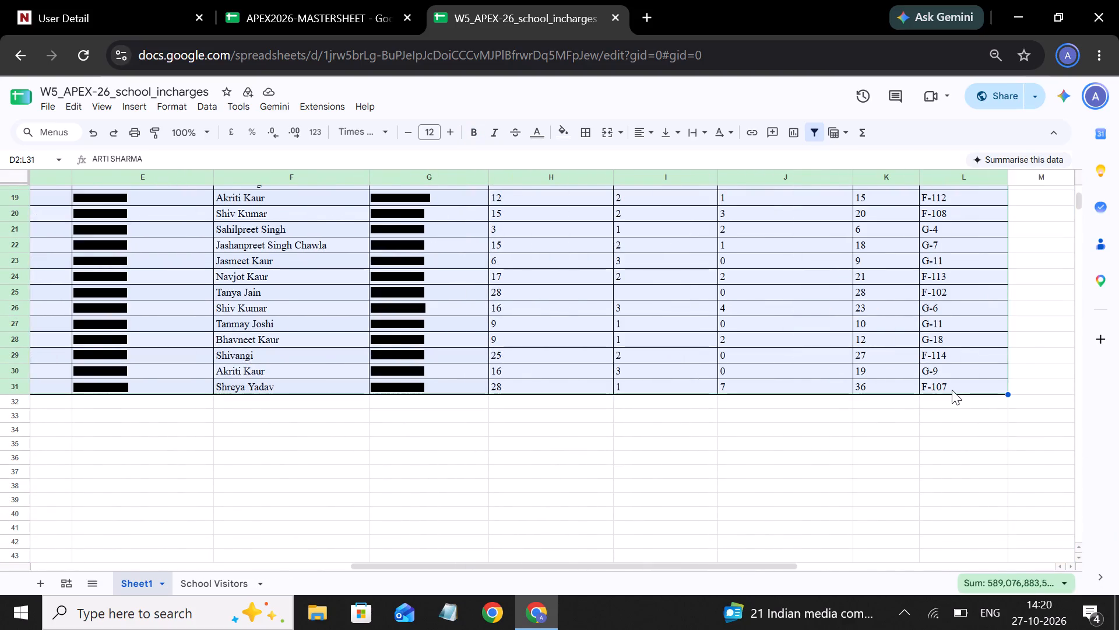
pyautogui.press('BackSpace')
# Clear the school codes in B2:B31.
pyautogui.hscroll(5, 463, 432)
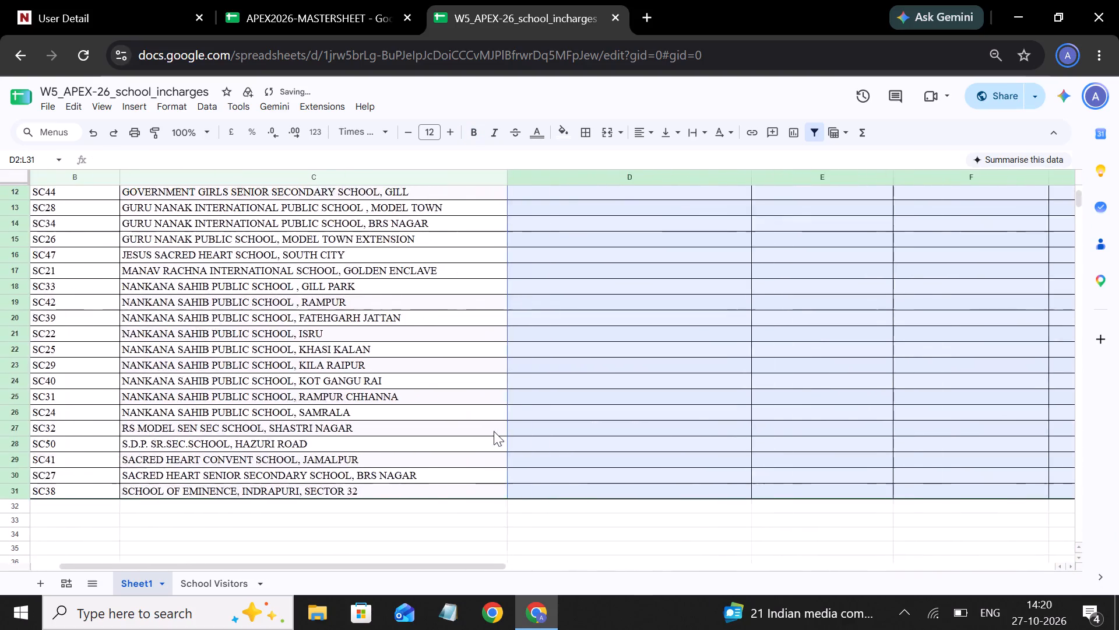
pyautogui.hscroll(2, 494, 431)
pyautogui.scroll(3, 494, 431)
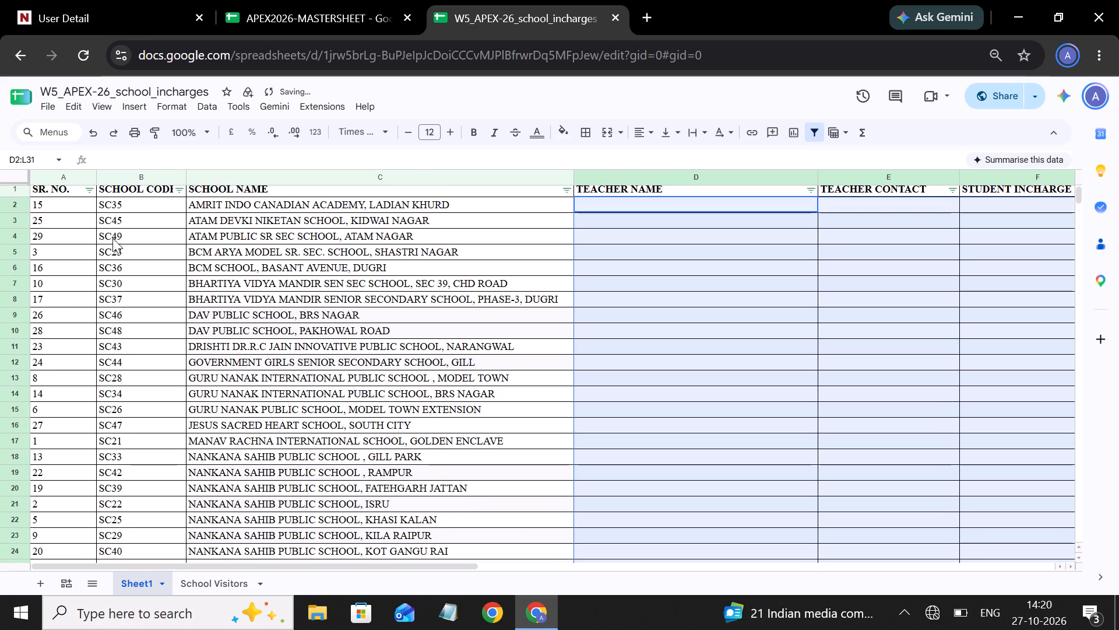
pyautogui.moveTo(105, 209); pyautogui.dragTo(152, 553)
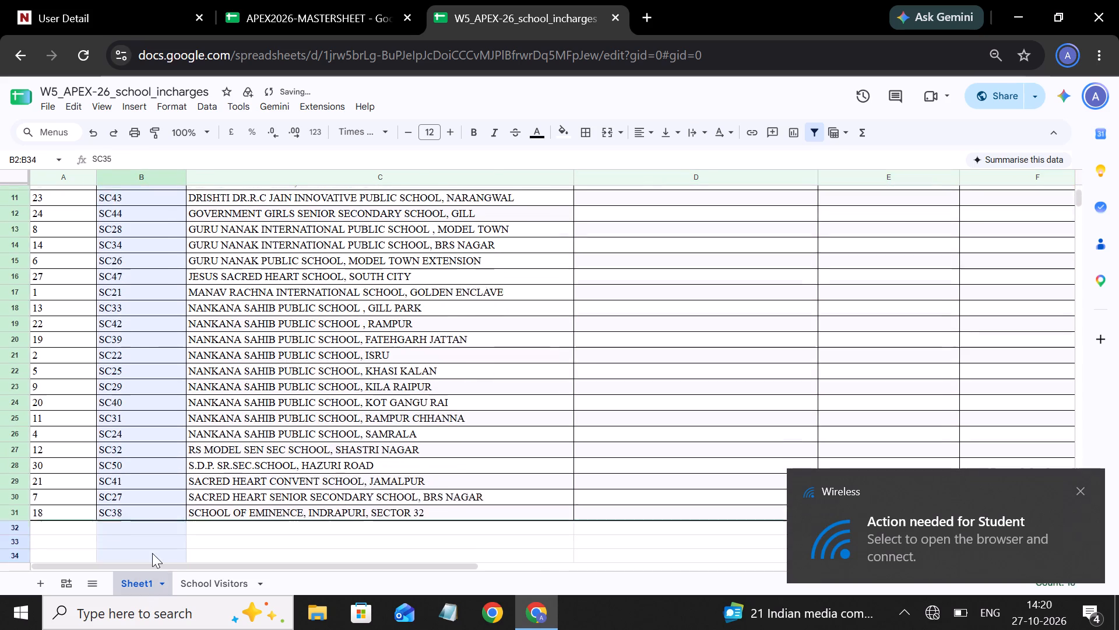
pyautogui.moveTo(152, 553); pyautogui.dragTo(148, 501)
pyautogui.press('BackSpace')
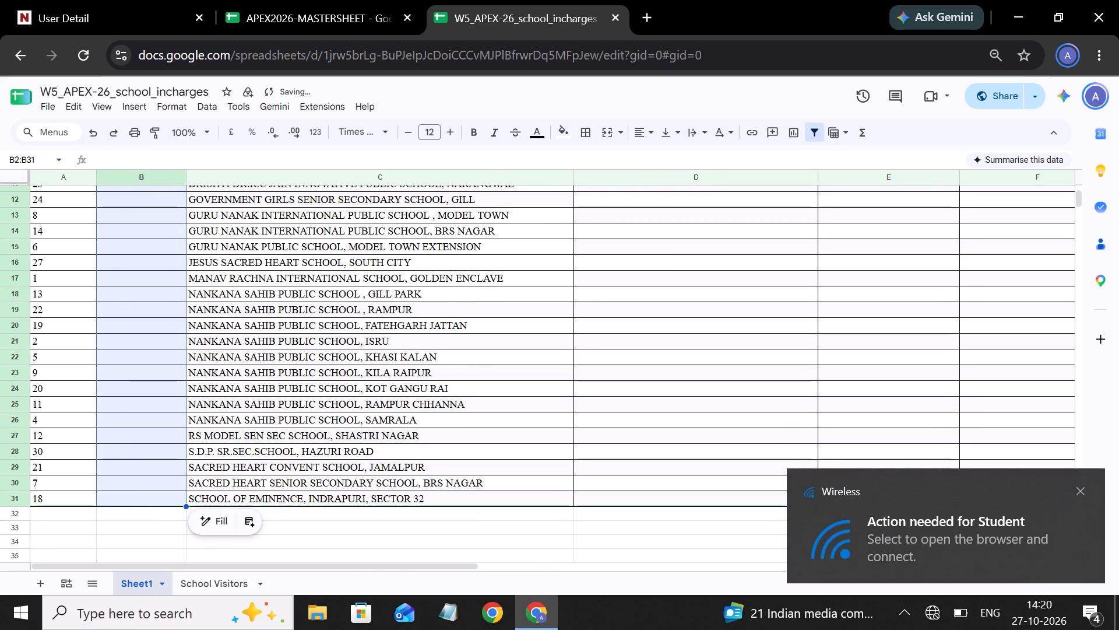
# Clear the serial numbers in A2:A31.
pyautogui.scroll(6, 53, 407)
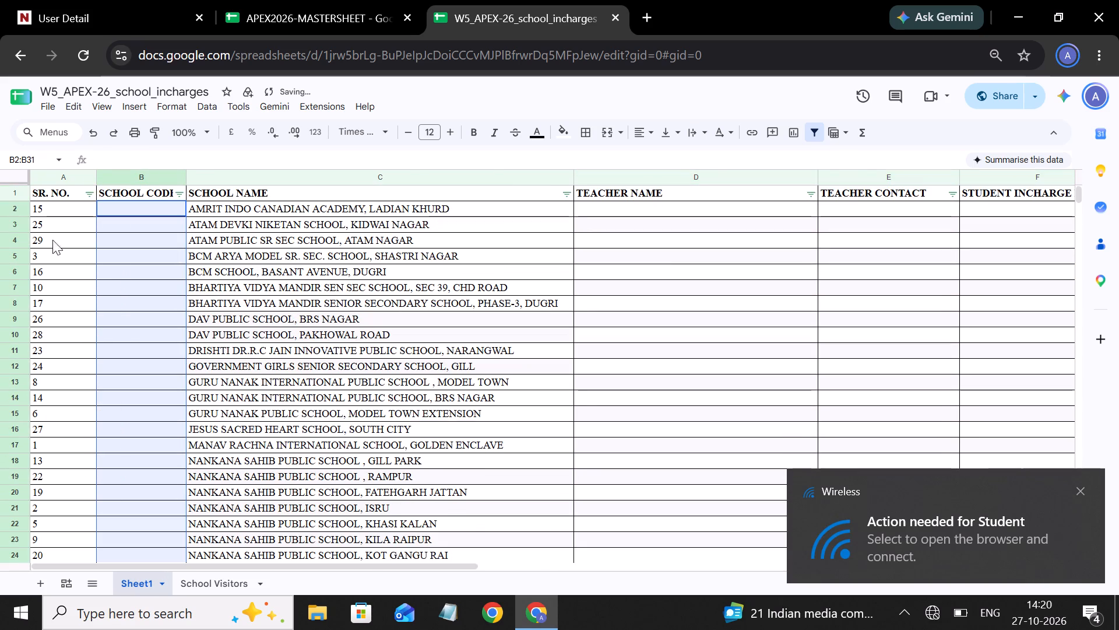
pyautogui.moveTo(44, 212); pyautogui.dragTo(69, 408)
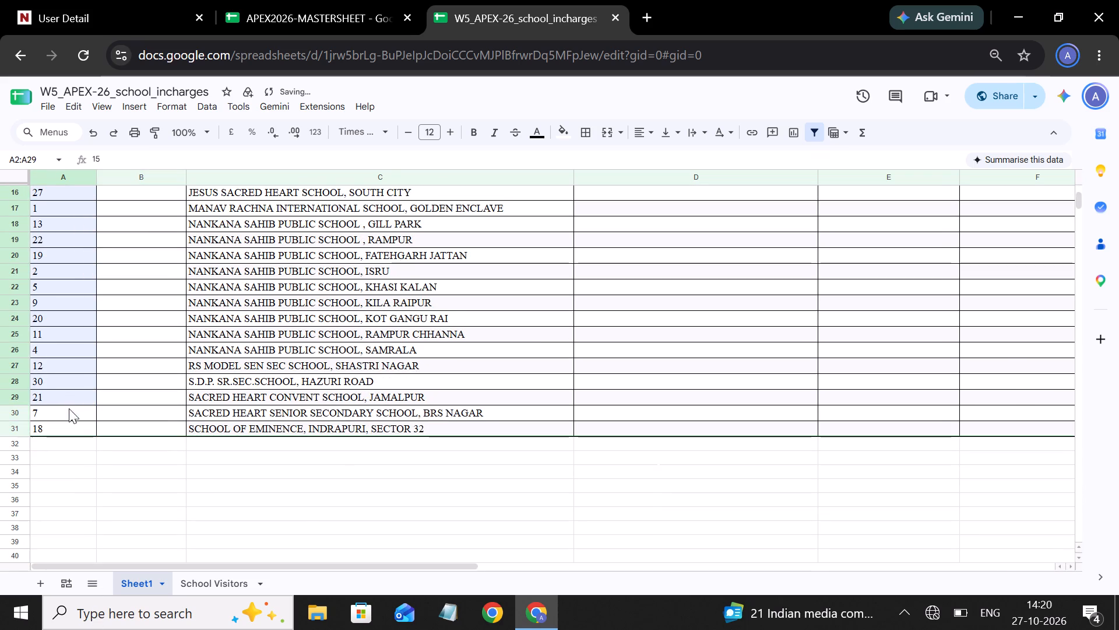
pyautogui.moveTo(69, 408); pyautogui.dragTo(77, 425)
pyautogui.press('BackSpace')
# Enter the serial numbers 1, 2 and 3 in cells A2, A3 and A4 of the SR. NO. column.
pyautogui.scroll(4, 77, 425)
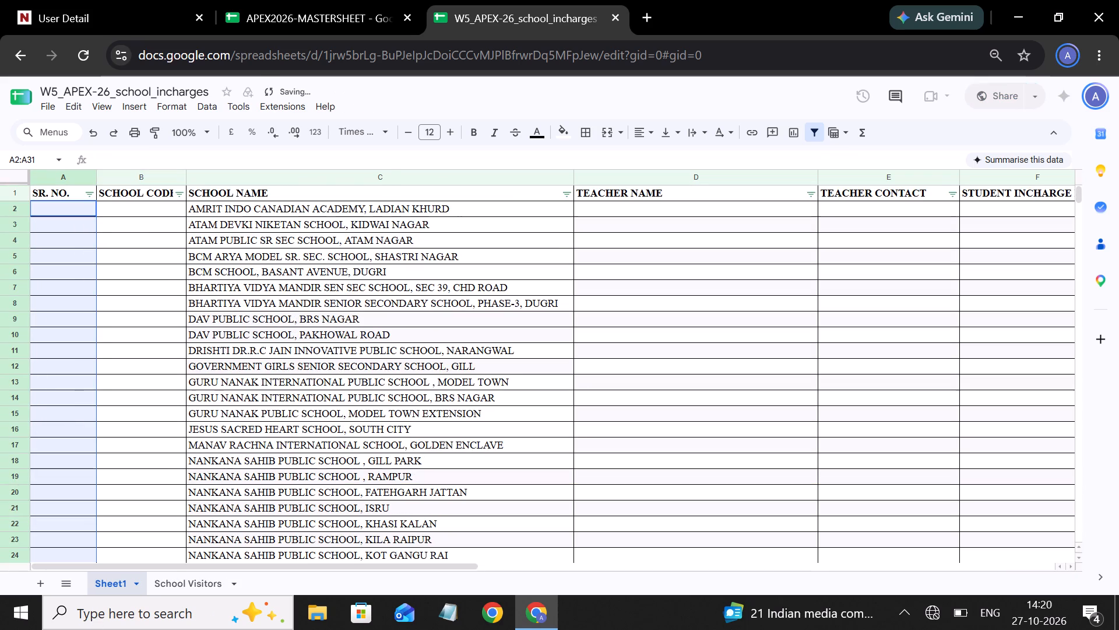
pyautogui.press('1')
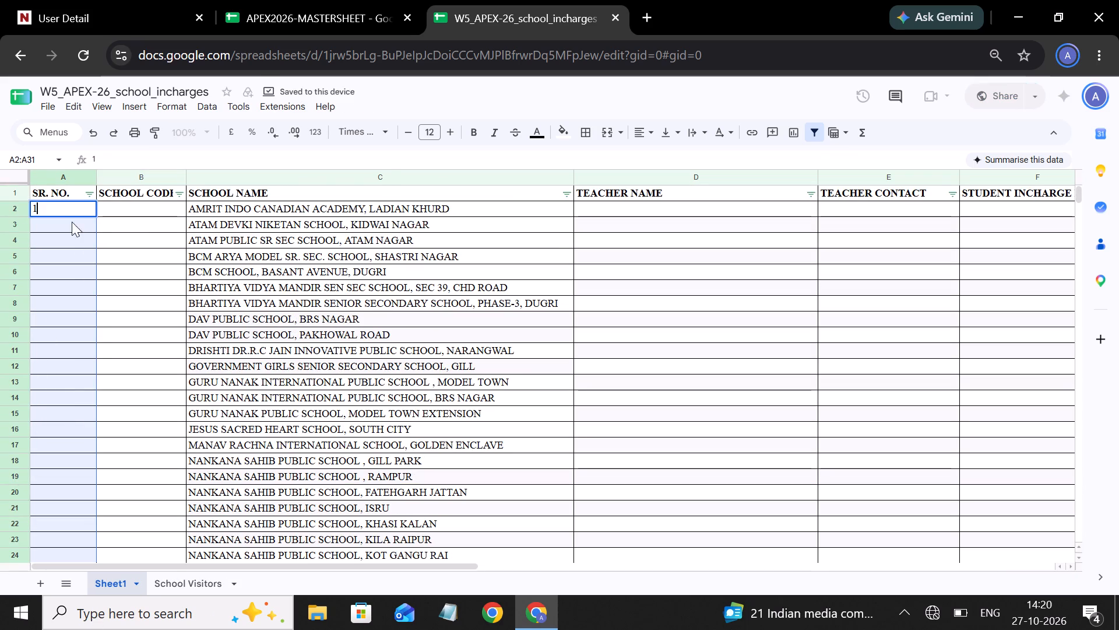
pyautogui.click(67, 225)
pyautogui.press('2')
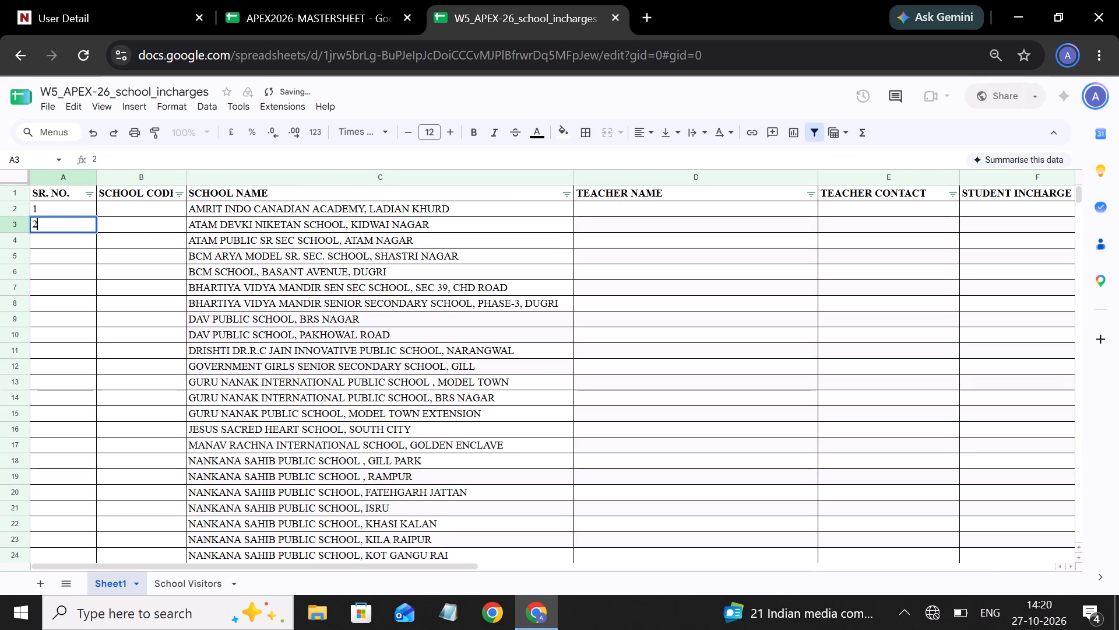
pyautogui.click(68, 239)
pyautogui.press('3')
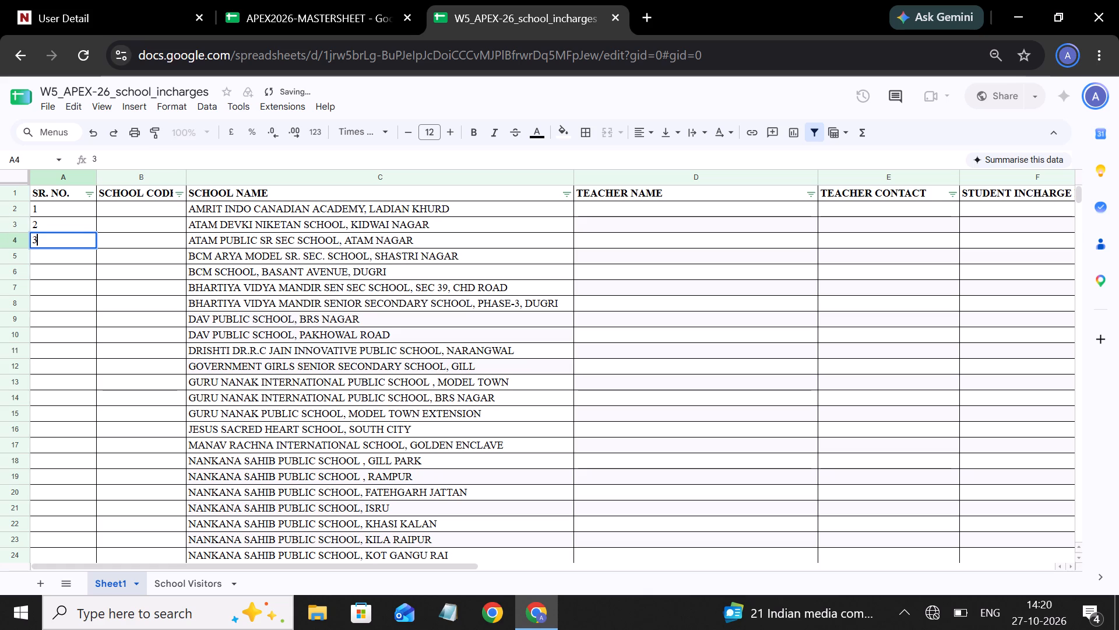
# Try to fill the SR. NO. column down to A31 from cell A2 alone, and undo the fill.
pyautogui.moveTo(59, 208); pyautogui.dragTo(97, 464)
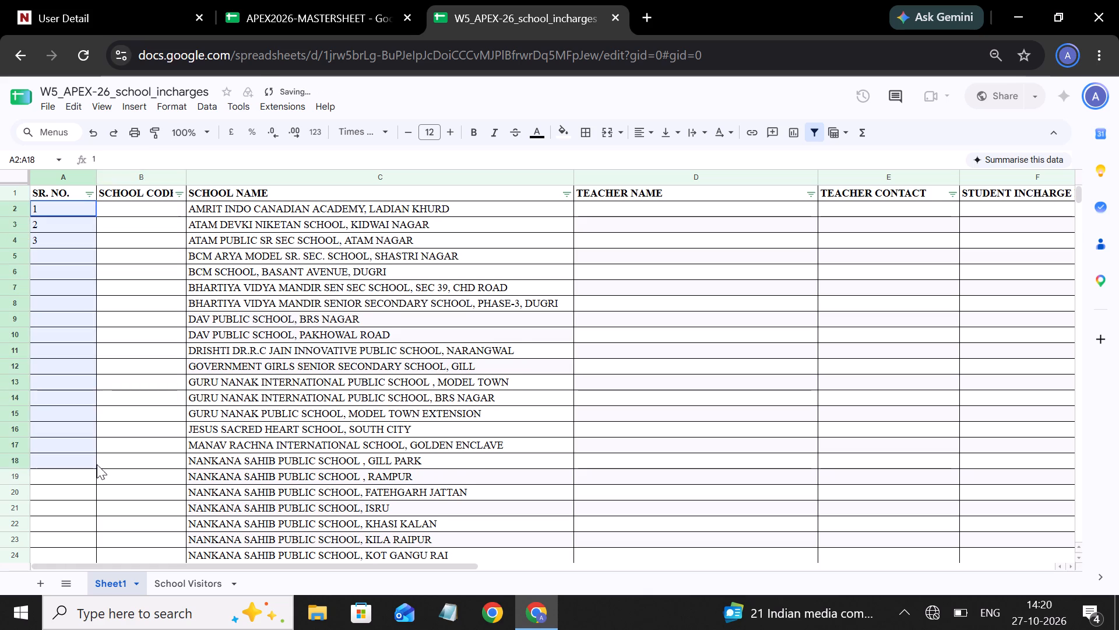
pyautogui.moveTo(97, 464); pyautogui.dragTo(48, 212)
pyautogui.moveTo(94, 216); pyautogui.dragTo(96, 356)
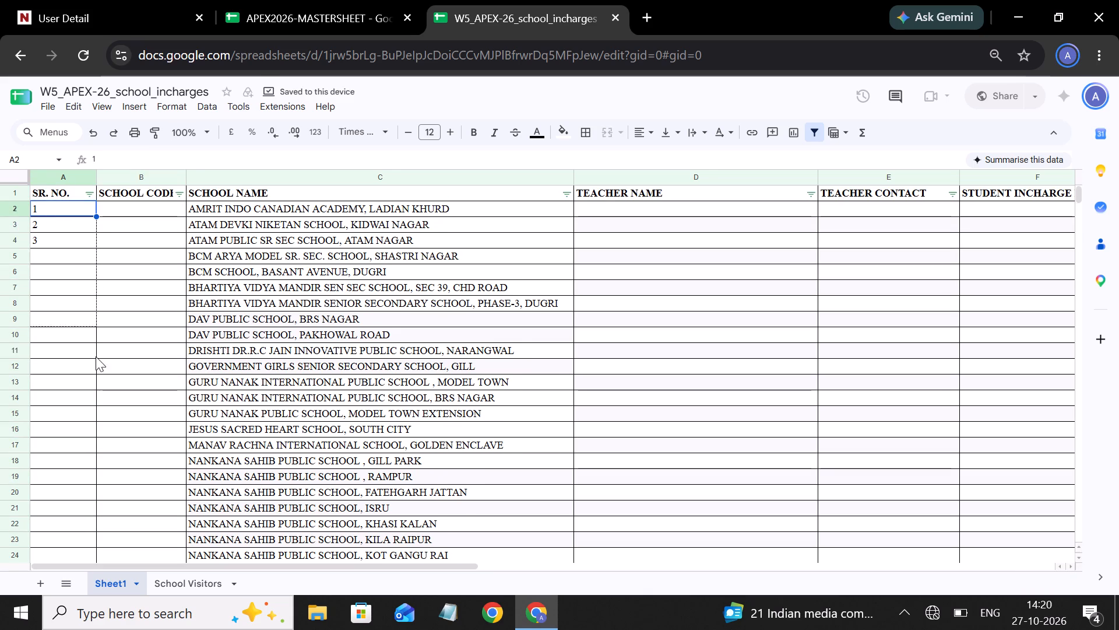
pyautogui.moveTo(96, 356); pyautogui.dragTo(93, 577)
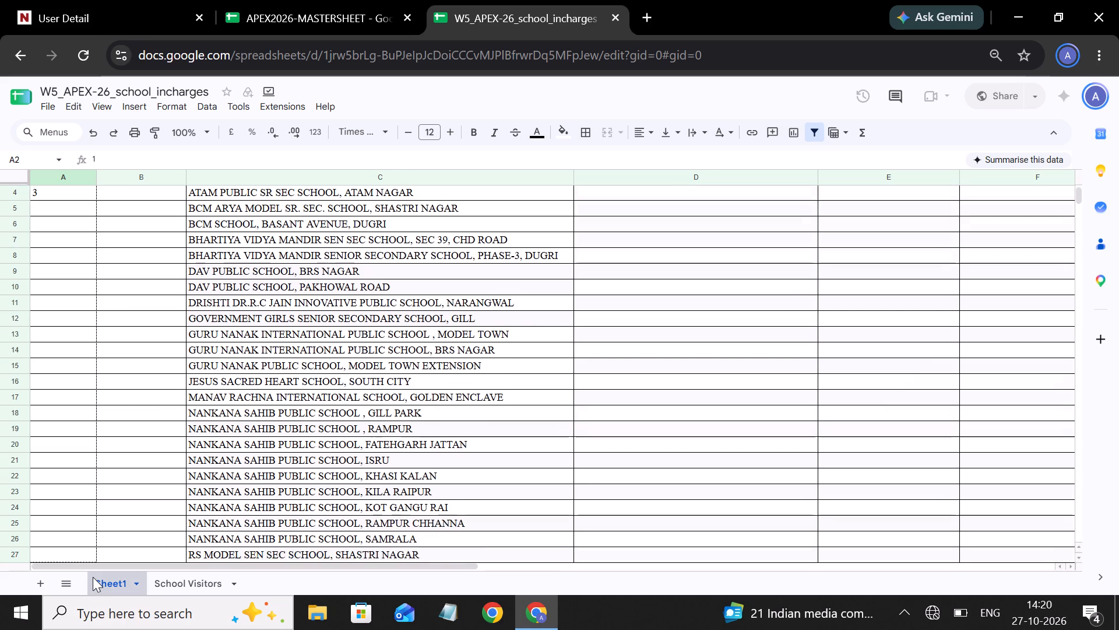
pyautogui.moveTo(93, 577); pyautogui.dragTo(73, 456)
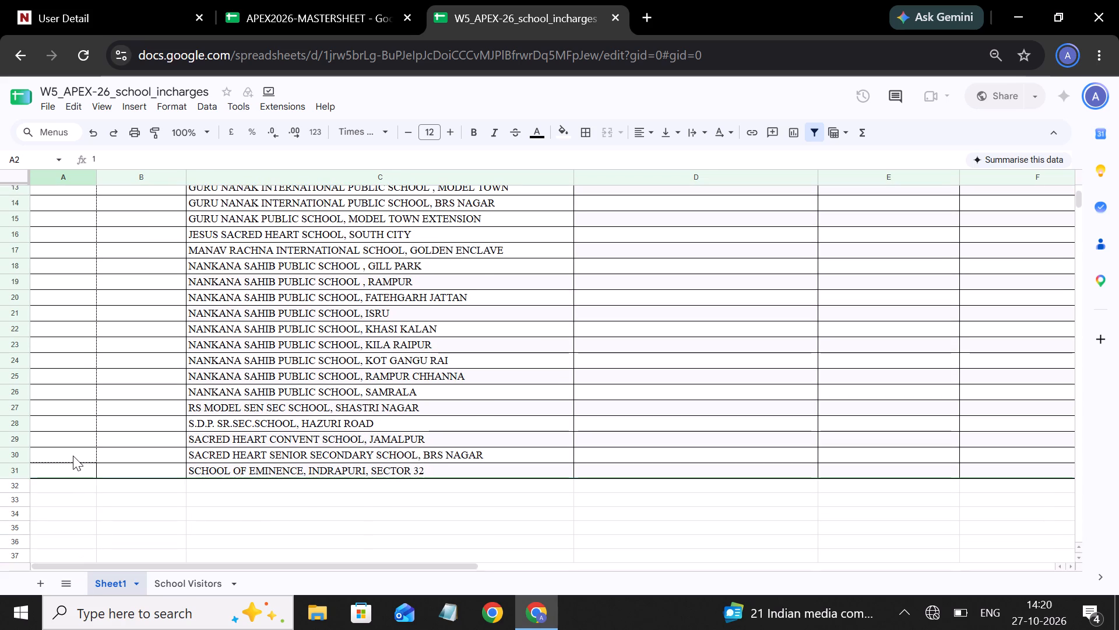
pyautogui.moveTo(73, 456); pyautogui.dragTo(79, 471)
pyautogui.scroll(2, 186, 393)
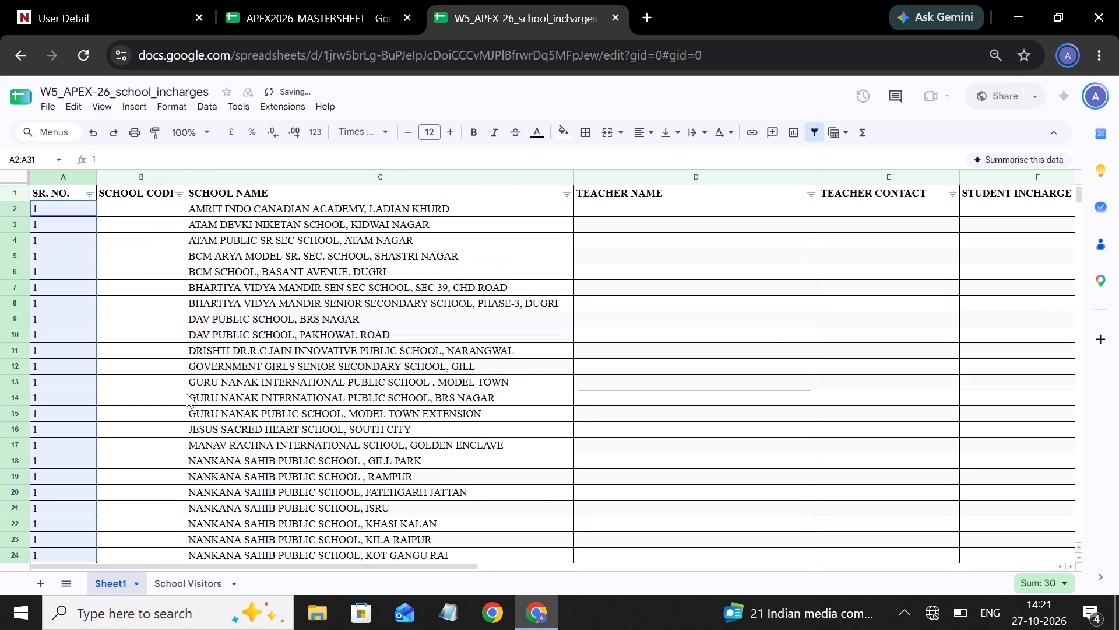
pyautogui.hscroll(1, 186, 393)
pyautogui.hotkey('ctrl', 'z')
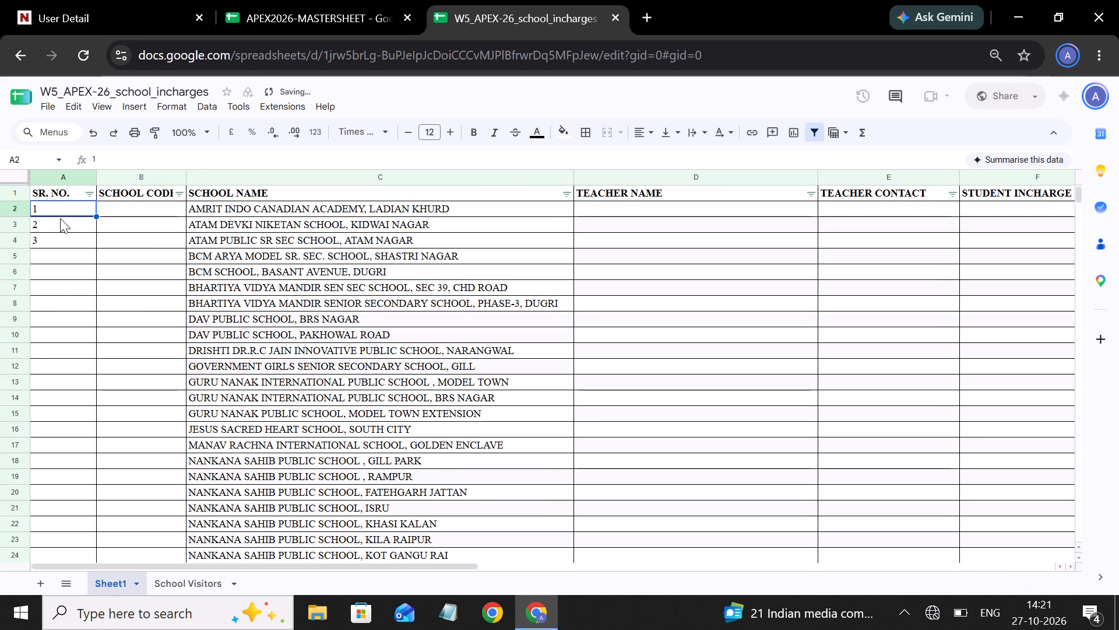
# Extend the serial number series from A2:A4 down through A31, so every school row is numbered consecutively.
pyautogui.moveTo(69, 213); pyautogui.dragTo(73, 242)
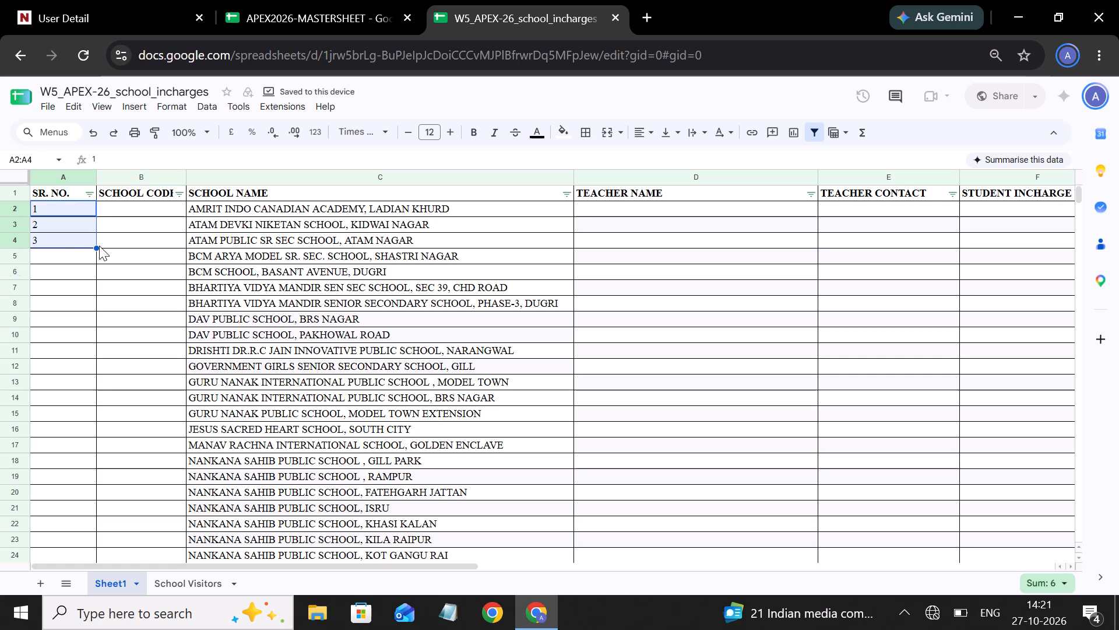
pyautogui.moveTo(96, 246); pyautogui.dragTo(93, 582)
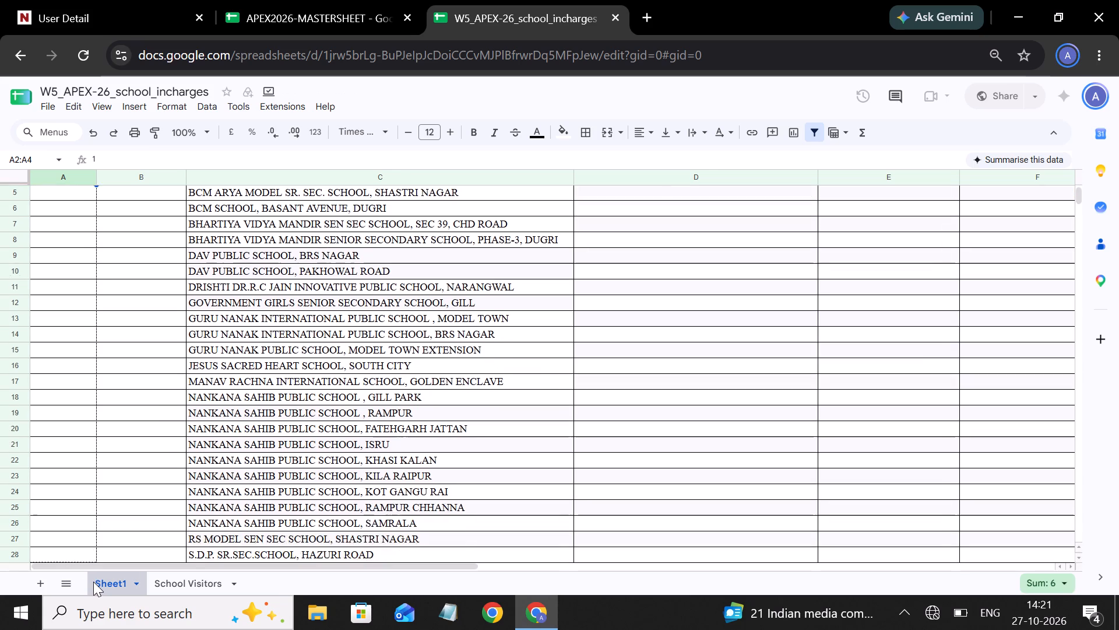
pyautogui.moveTo(93, 582); pyautogui.dragTo(83, 496)
pyautogui.hscroll(3, 107, 406)
pyautogui.scroll(3, 107, 406)
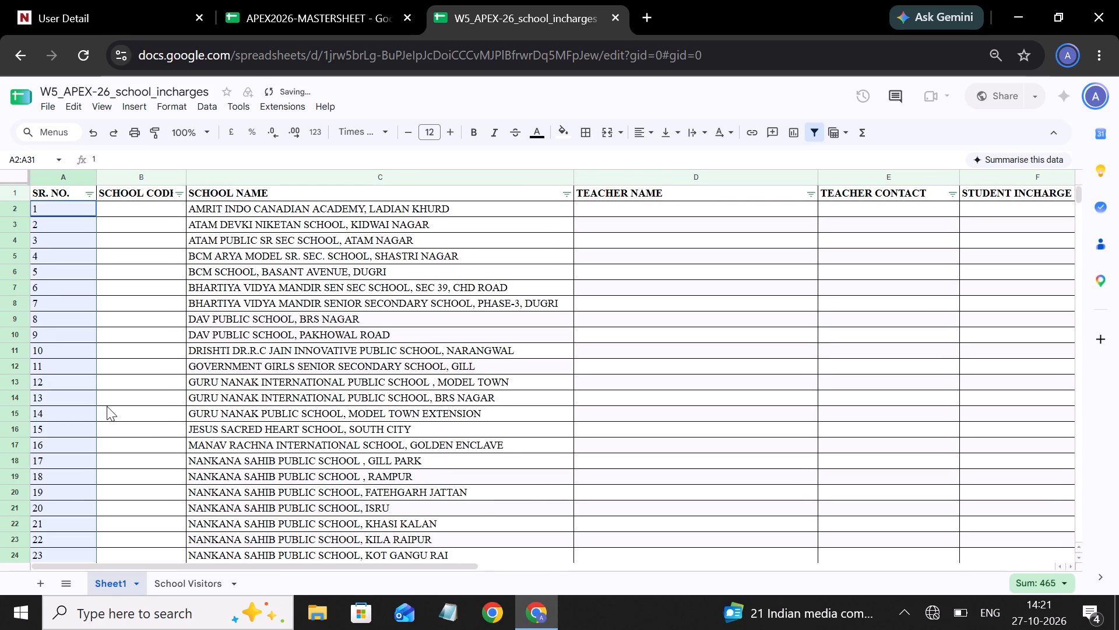
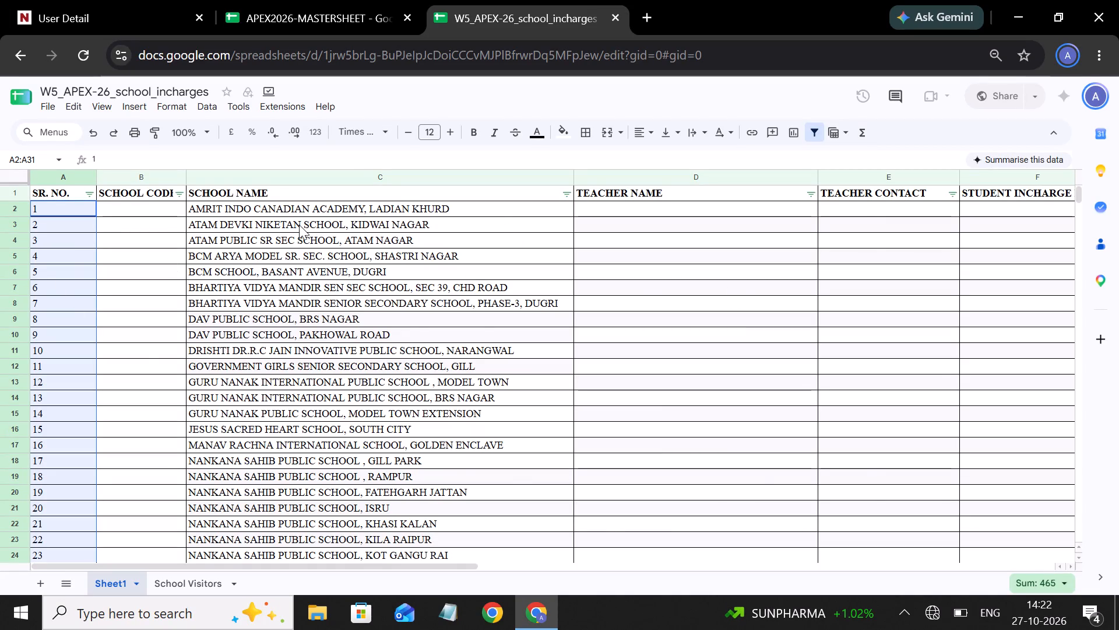
# Open a search within Sheet1 and look through the SCHOOL NAME list down to its last row.
pyautogui.click(356, 202)
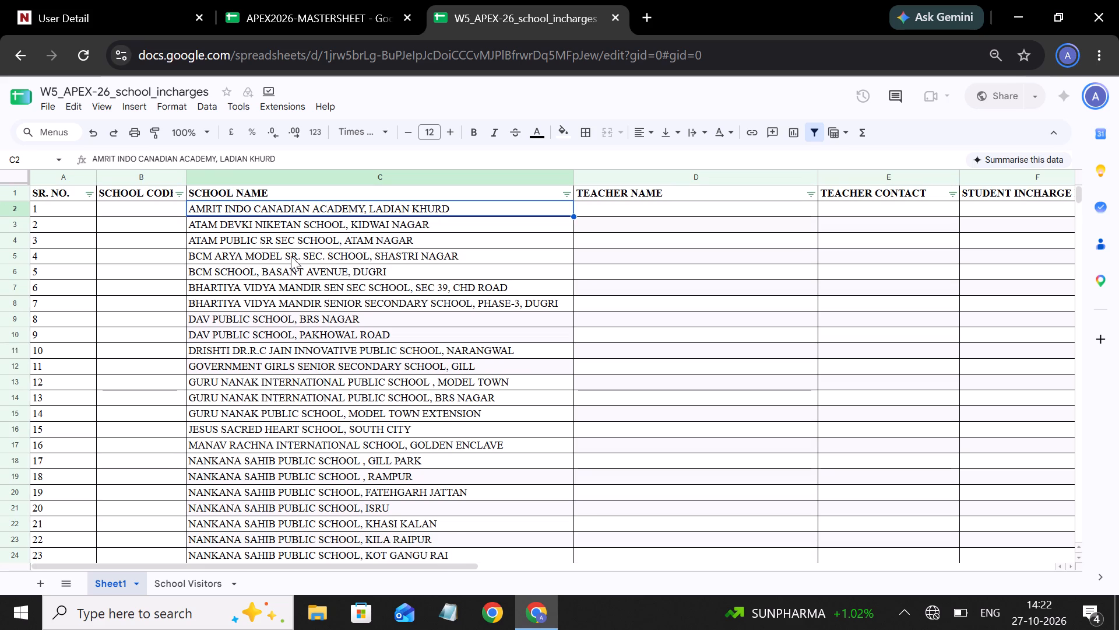
pyautogui.click(291, 256)
pyautogui.hotkey('ctrl', 'f')
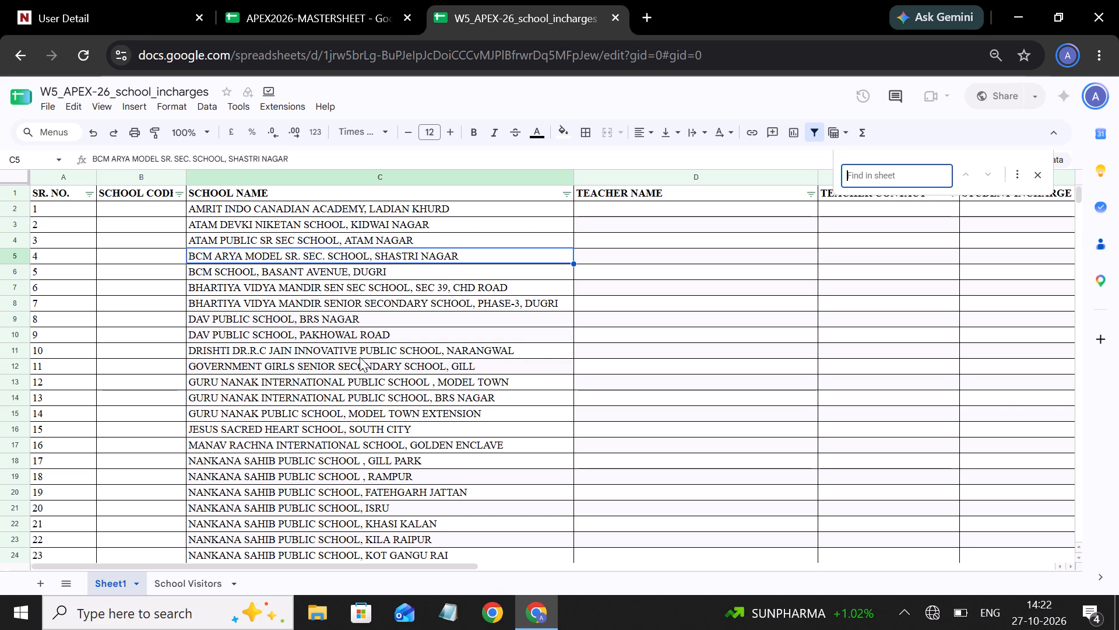
pyautogui.scroll(-1, 360, 357)
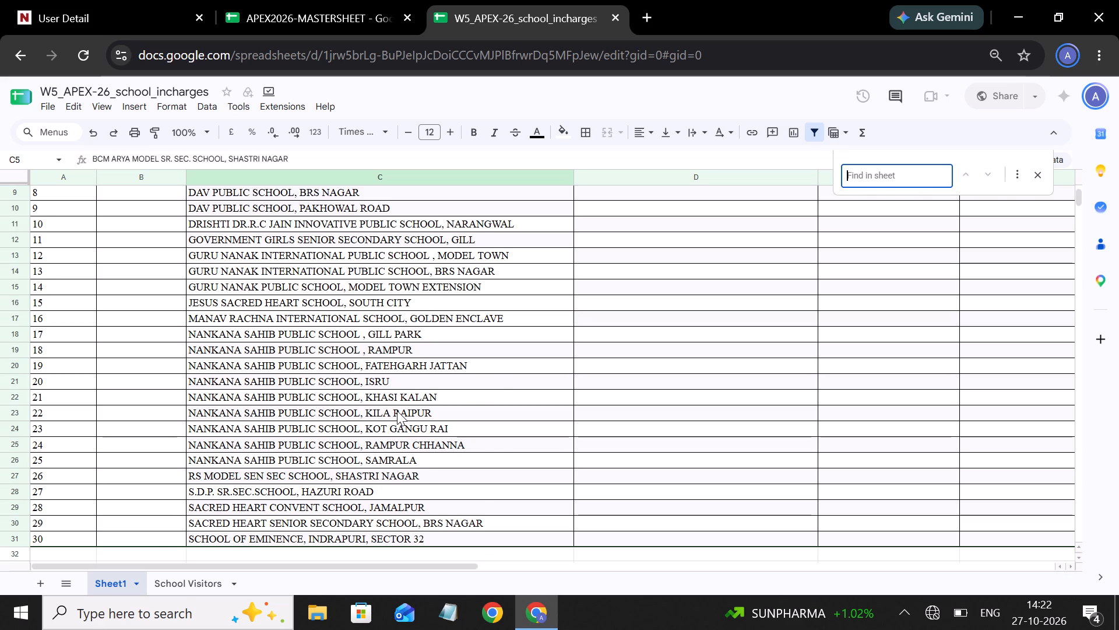
pyautogui.scroll(2, 397, 411)
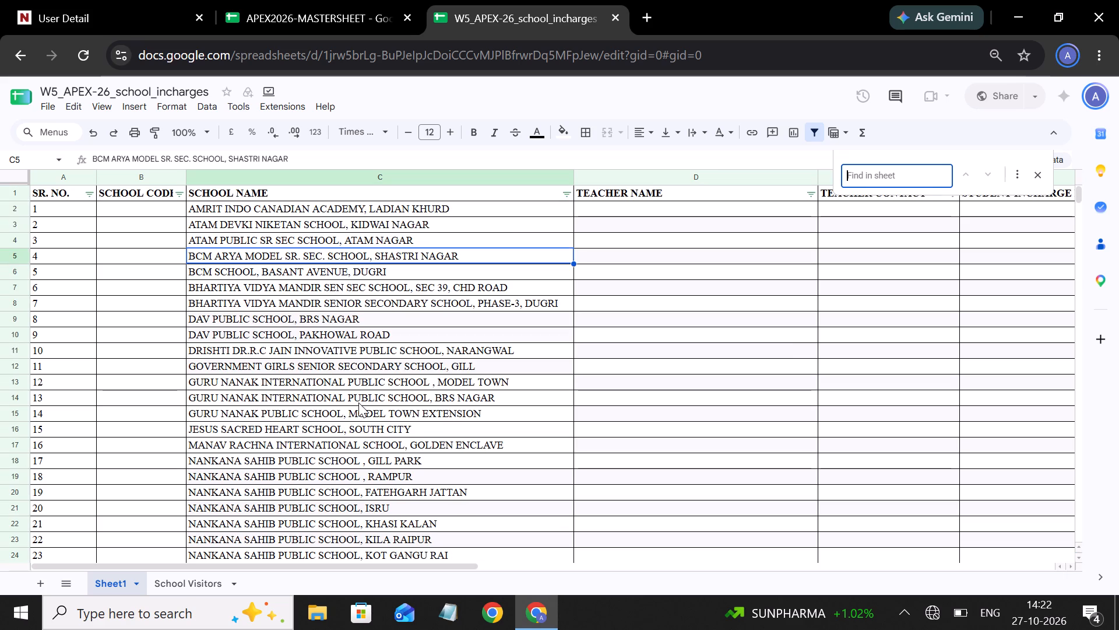
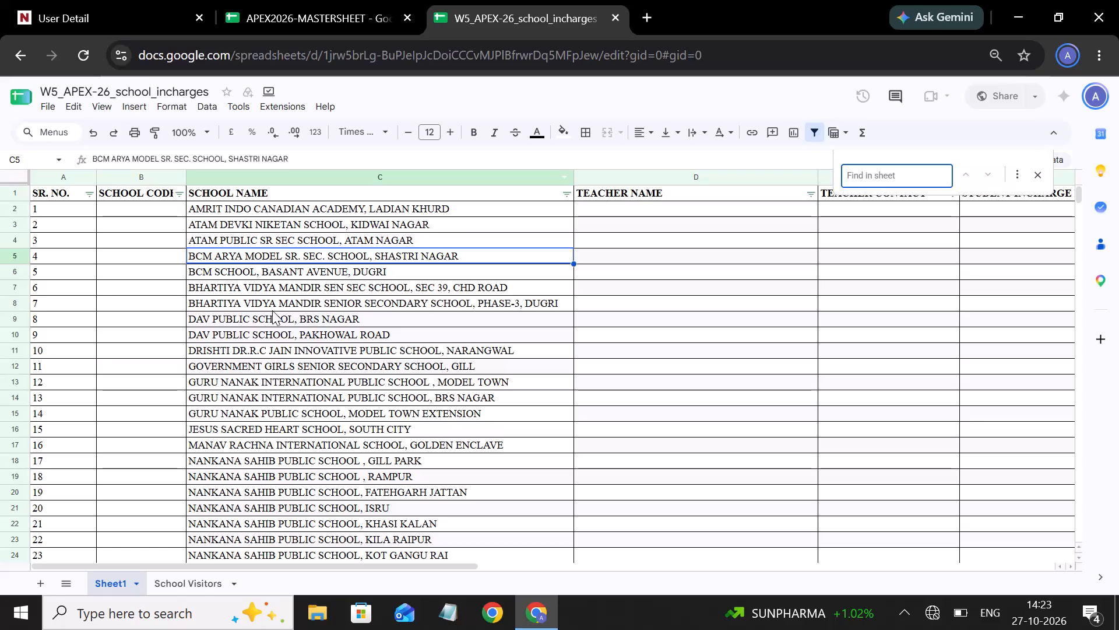
# Select the BCM School, Basant Avenue, Dugri entry in the SCHOOL NAME column.
pyautogui.click(307, 271)
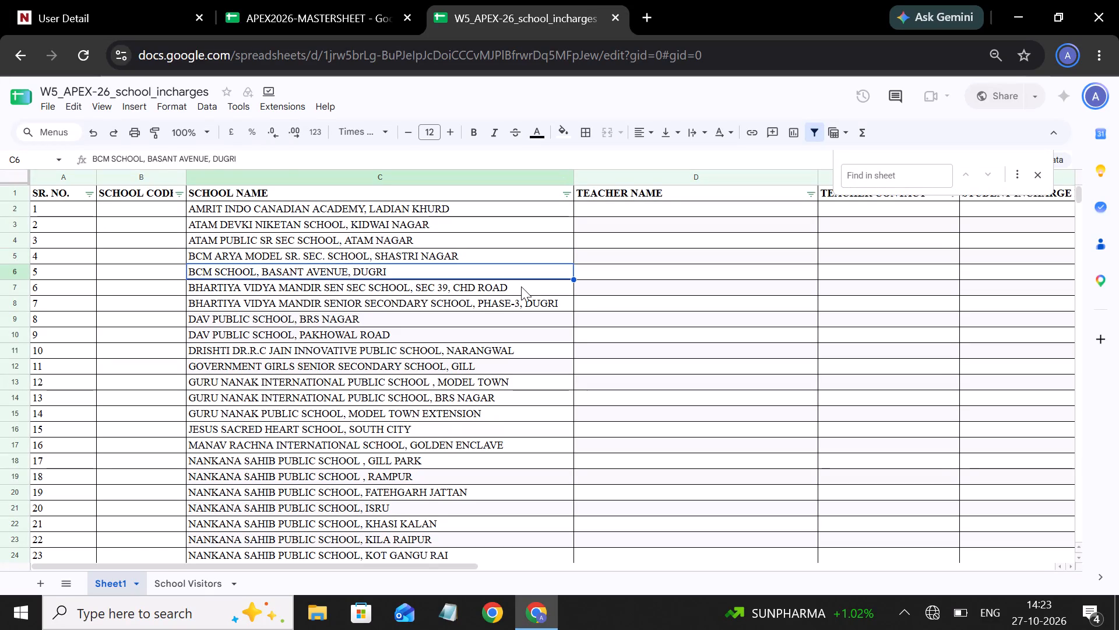
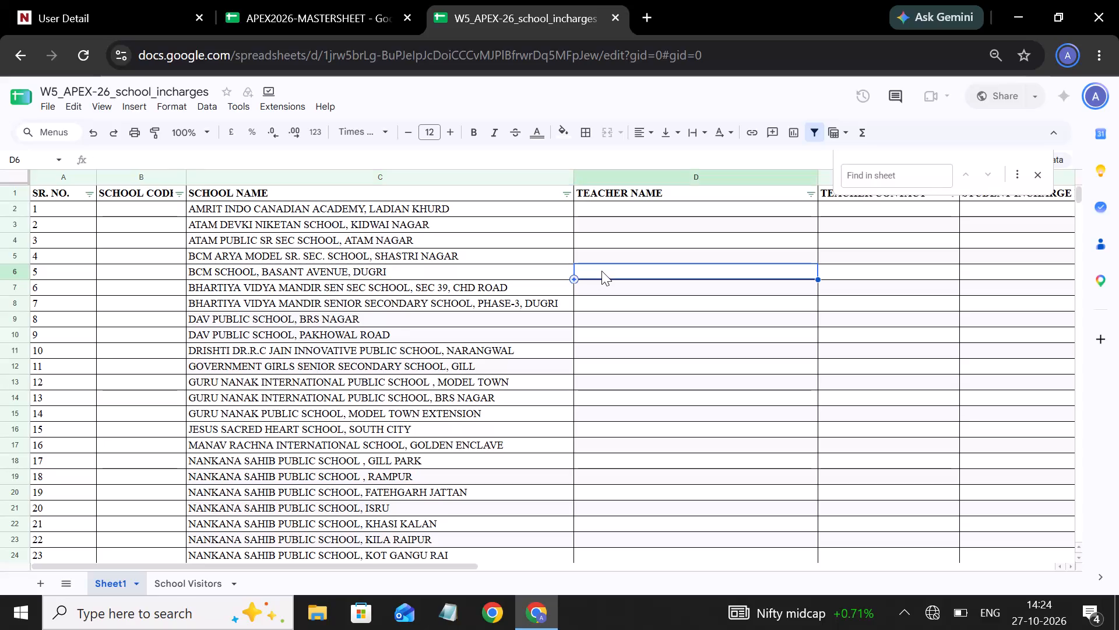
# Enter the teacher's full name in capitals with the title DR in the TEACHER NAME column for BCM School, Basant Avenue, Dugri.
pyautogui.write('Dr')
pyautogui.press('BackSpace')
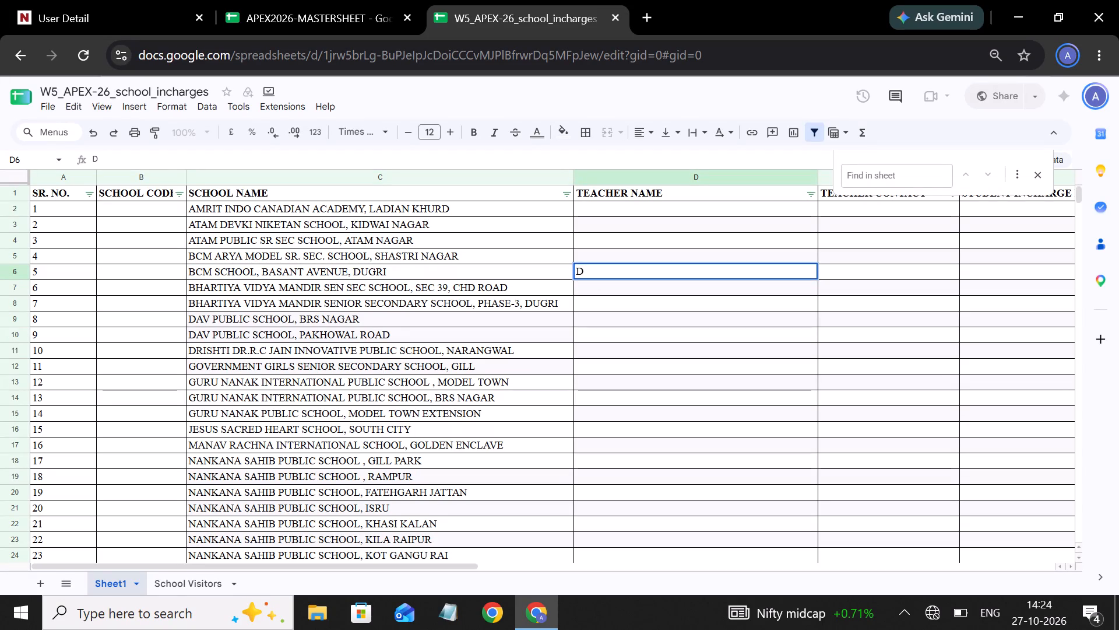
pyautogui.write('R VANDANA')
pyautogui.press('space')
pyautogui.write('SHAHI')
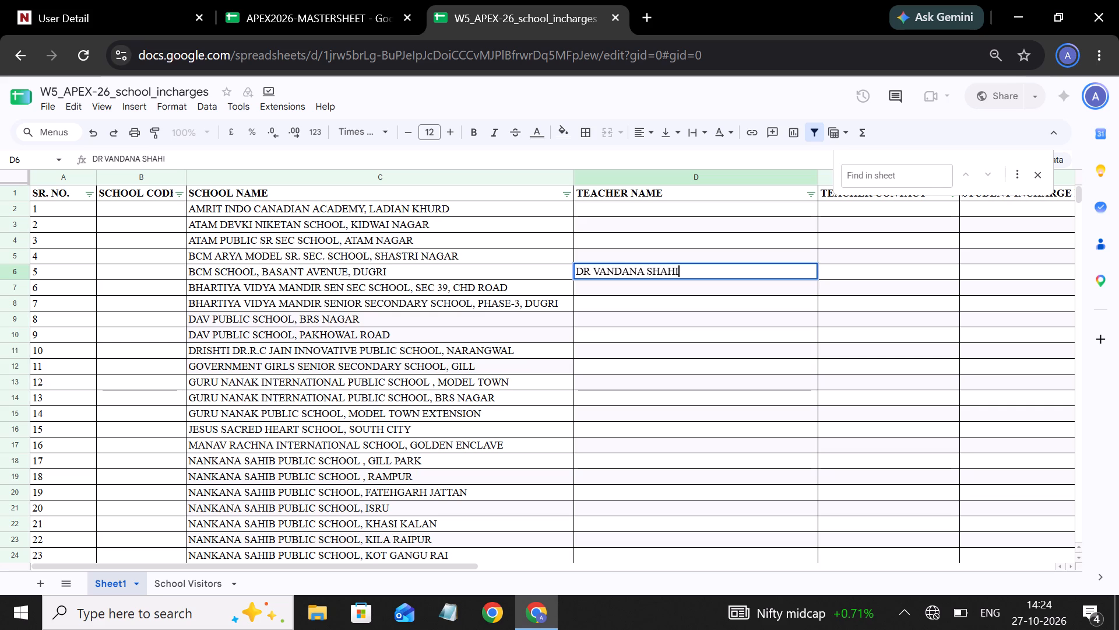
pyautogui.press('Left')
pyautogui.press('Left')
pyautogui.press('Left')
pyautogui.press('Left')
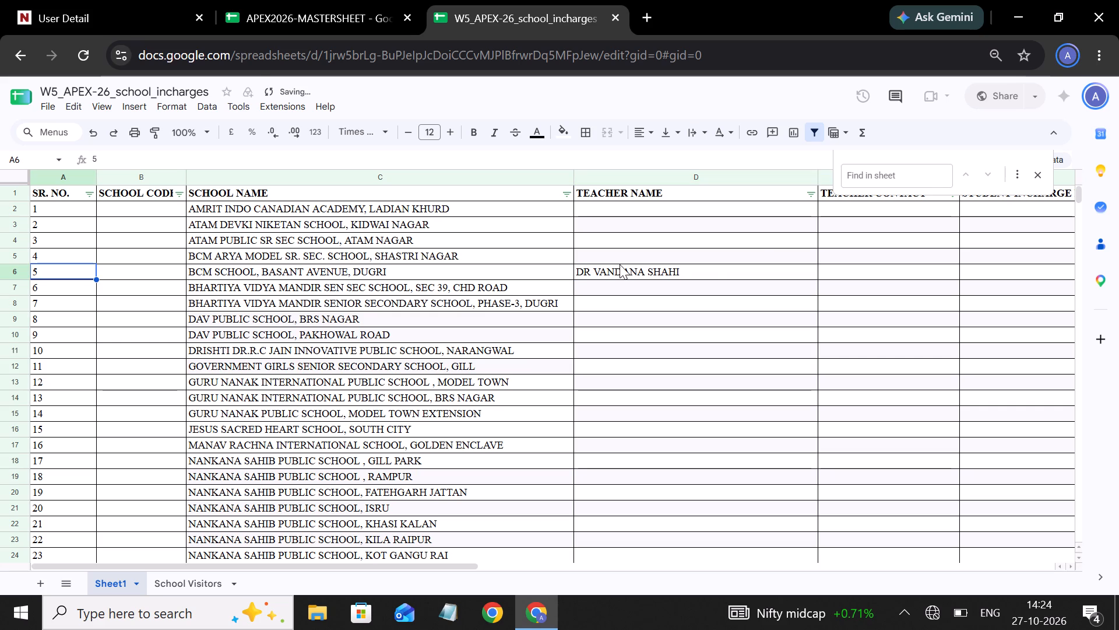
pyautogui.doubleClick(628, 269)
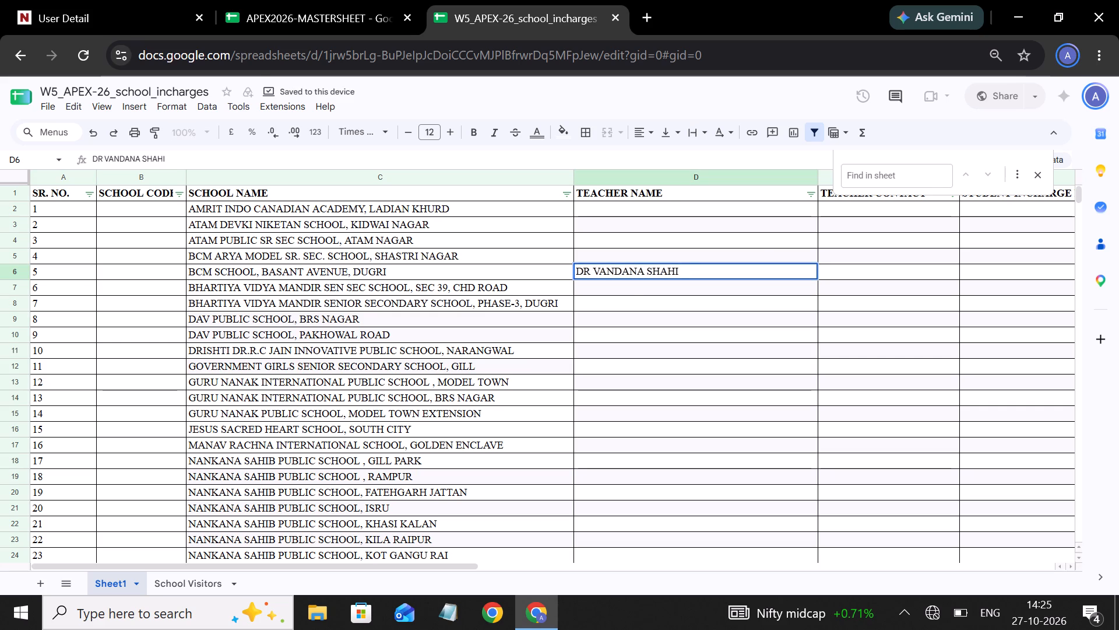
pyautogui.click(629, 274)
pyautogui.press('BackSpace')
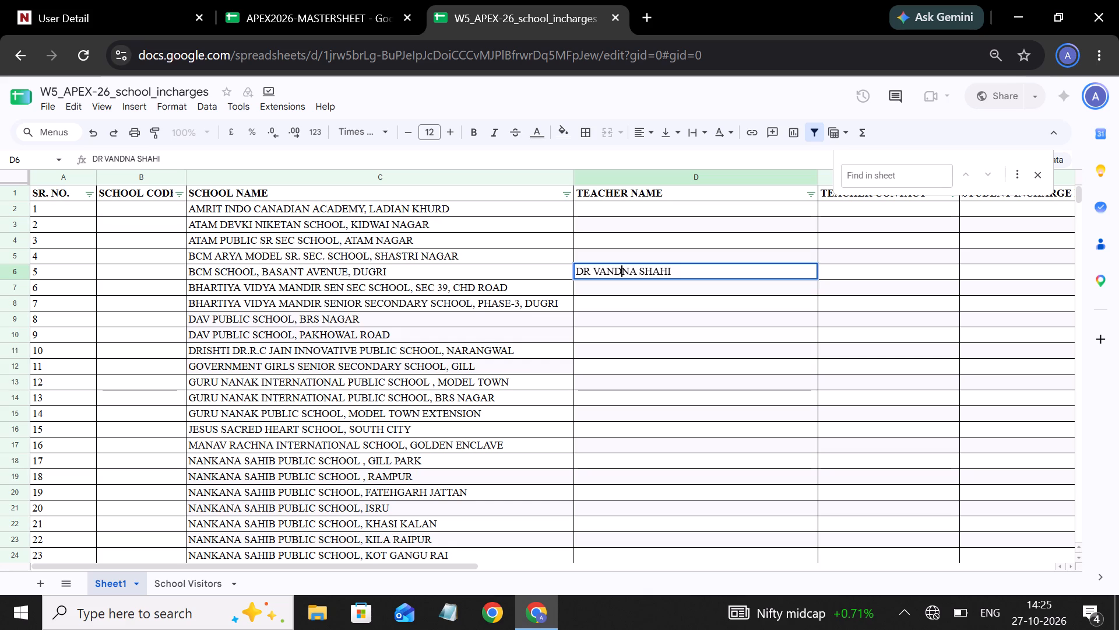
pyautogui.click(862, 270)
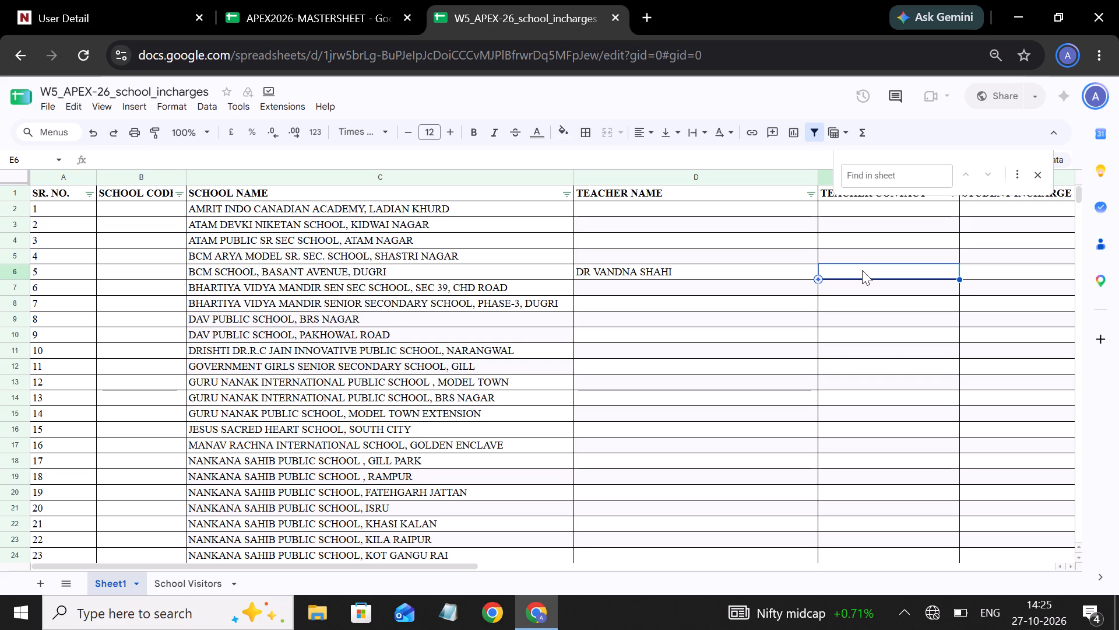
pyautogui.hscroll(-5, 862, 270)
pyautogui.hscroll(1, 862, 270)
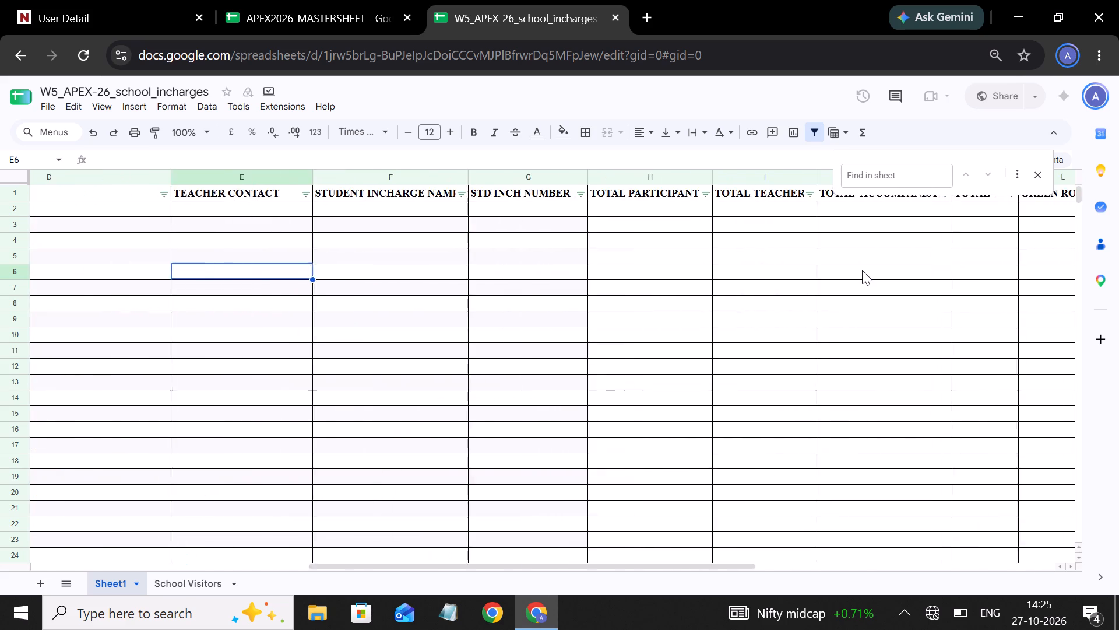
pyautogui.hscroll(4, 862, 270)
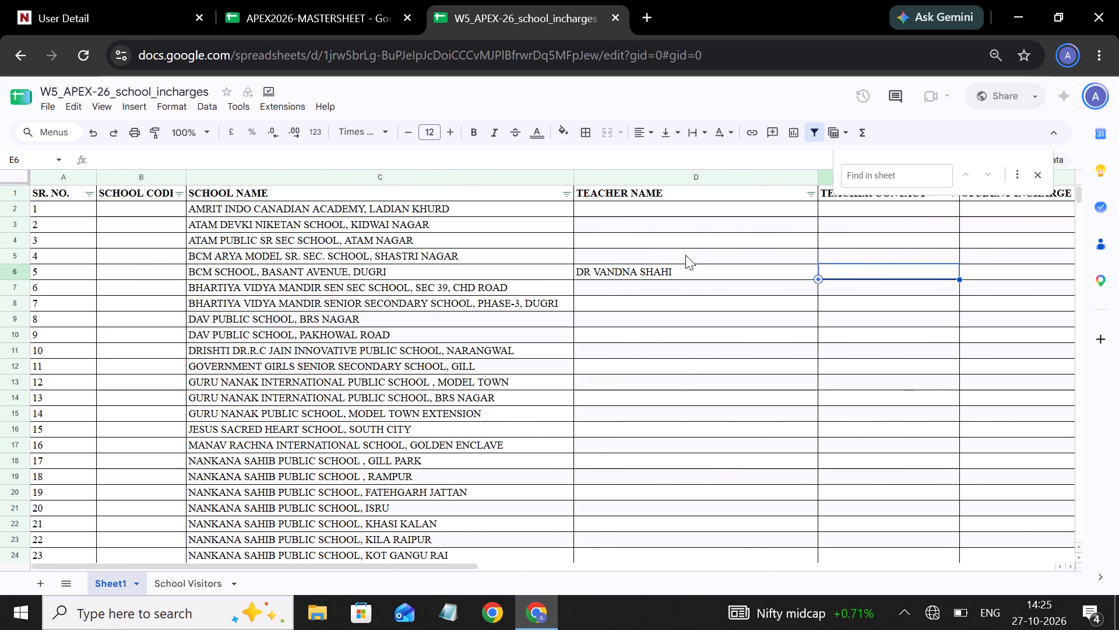
# Replace the teacher name for BCM School, Basant Avenue, Dugri with the full name of the teacher incharge SEEMA, in capitals.
pyautogui.click(667, 270)
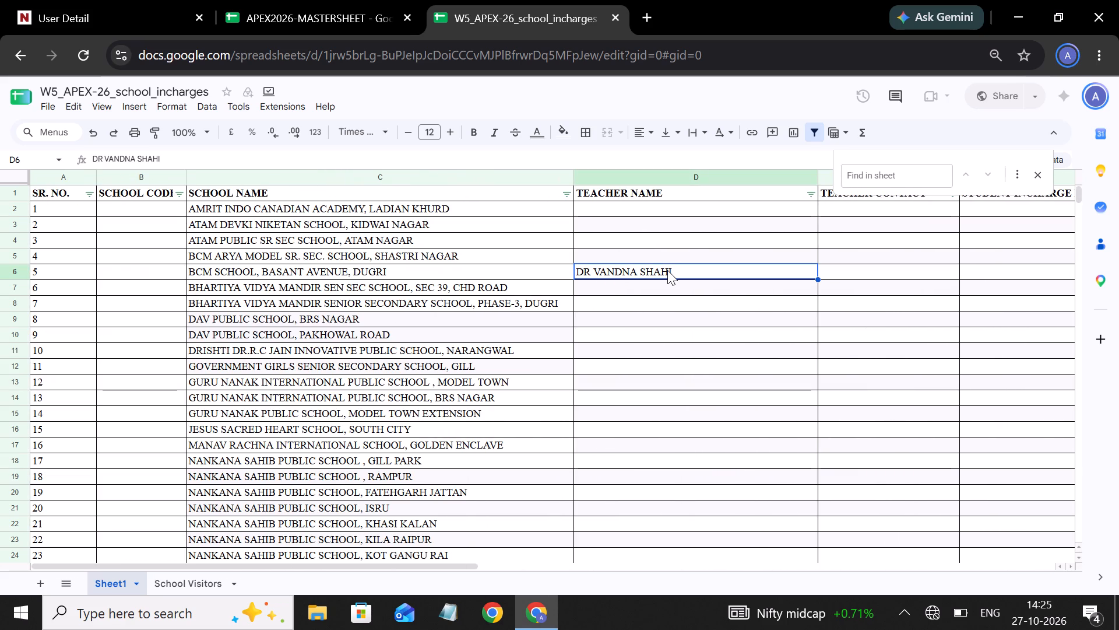
pyautogui.press('BackSpace')
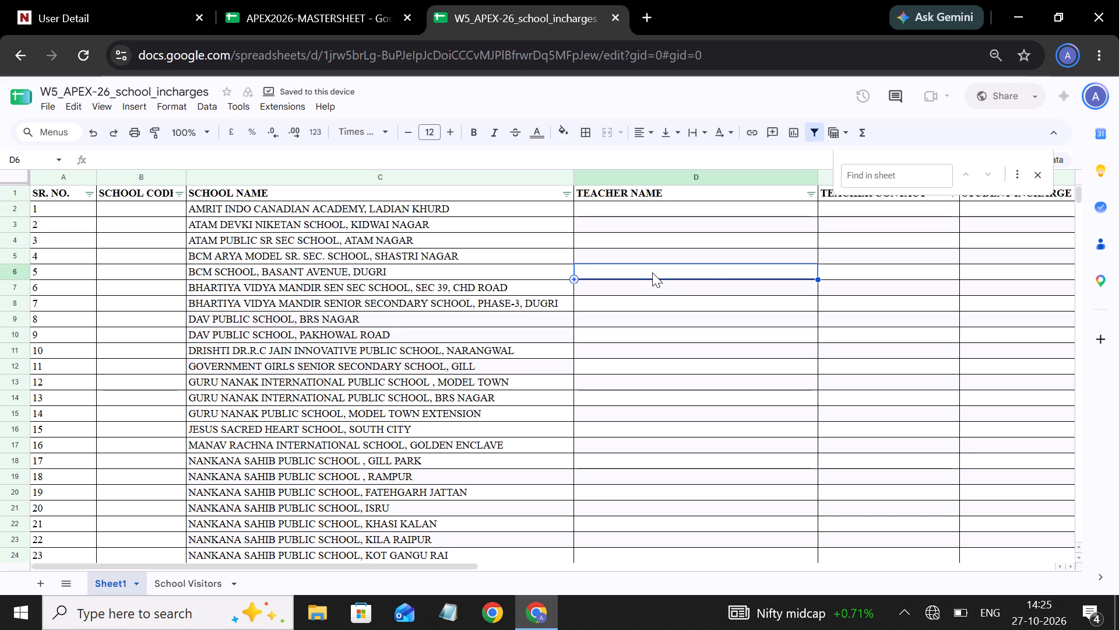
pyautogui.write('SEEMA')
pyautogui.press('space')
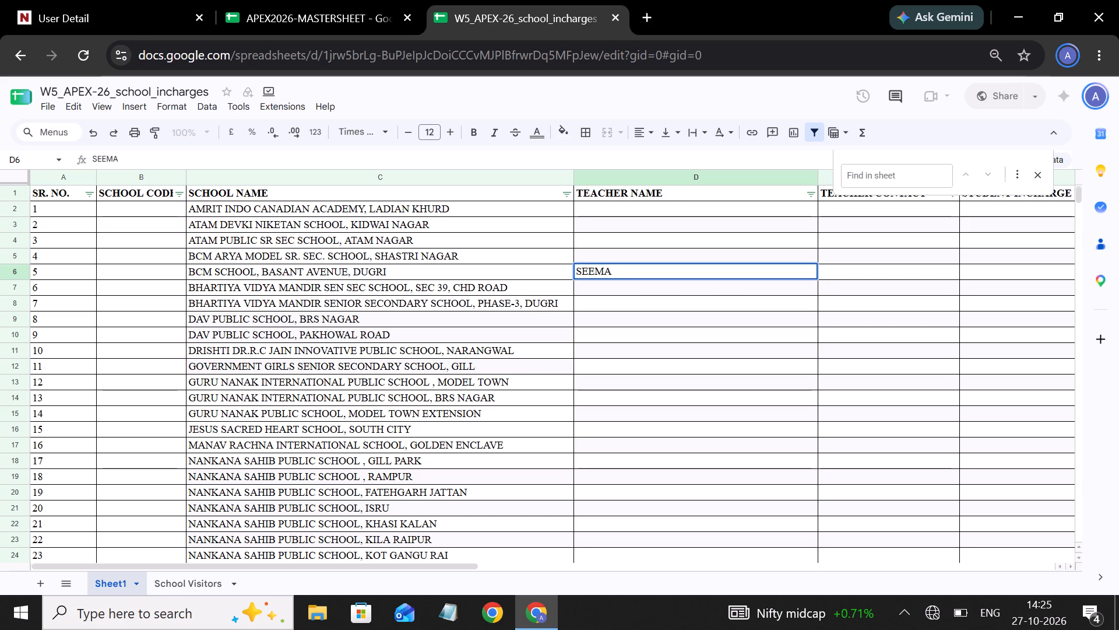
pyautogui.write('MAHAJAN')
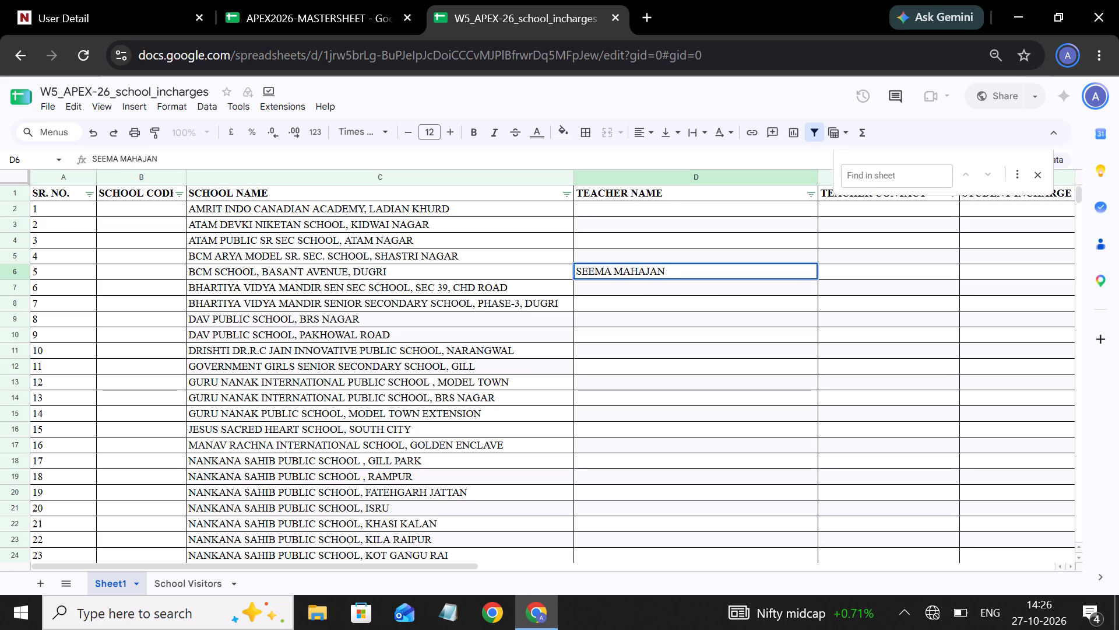
pyautogui.click(864, 268)
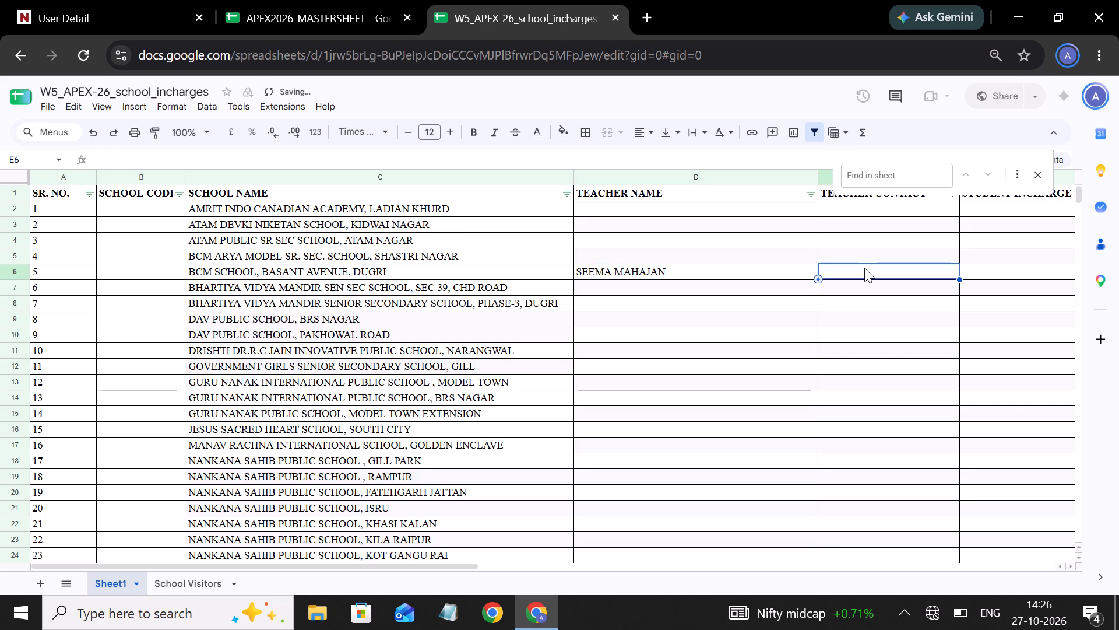
pyautogui.hscroll(-1, 864, 268)
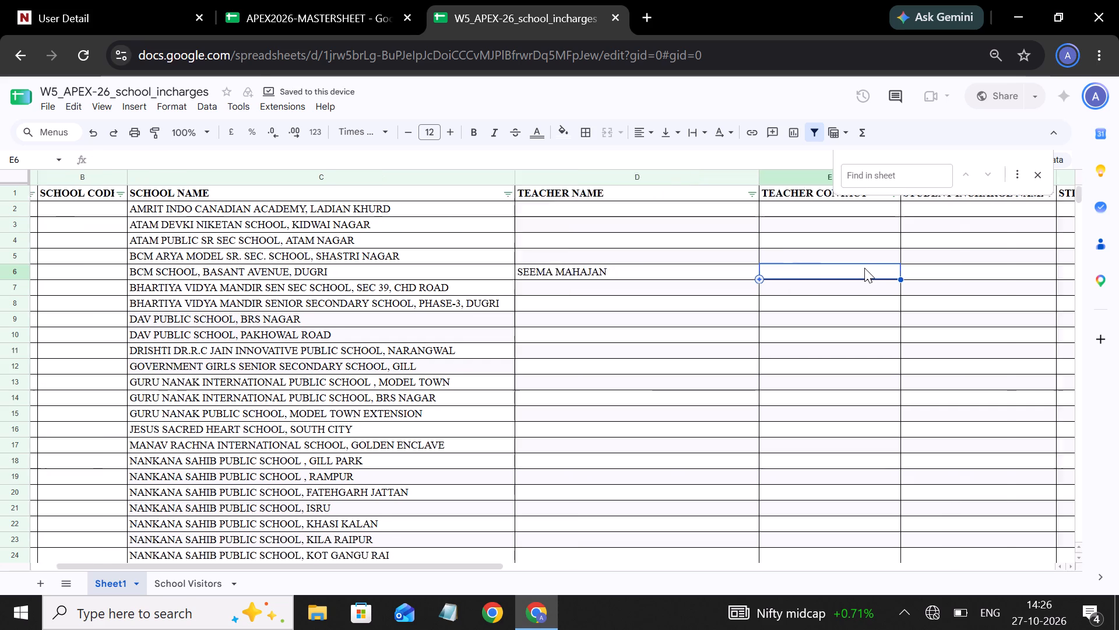
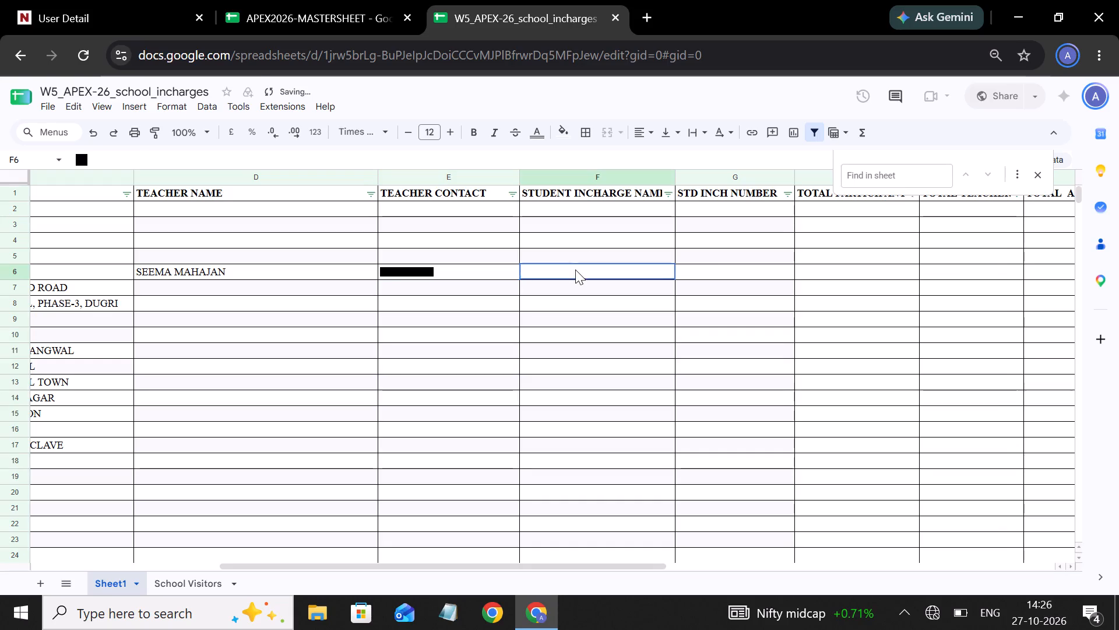
# Review the contact, student incharge, participant, teacher, accompanist, total and green room columns in the BCM School, Basant Avenue, Dugri row.
pyautogui.hscroll(-3, 662, 261)
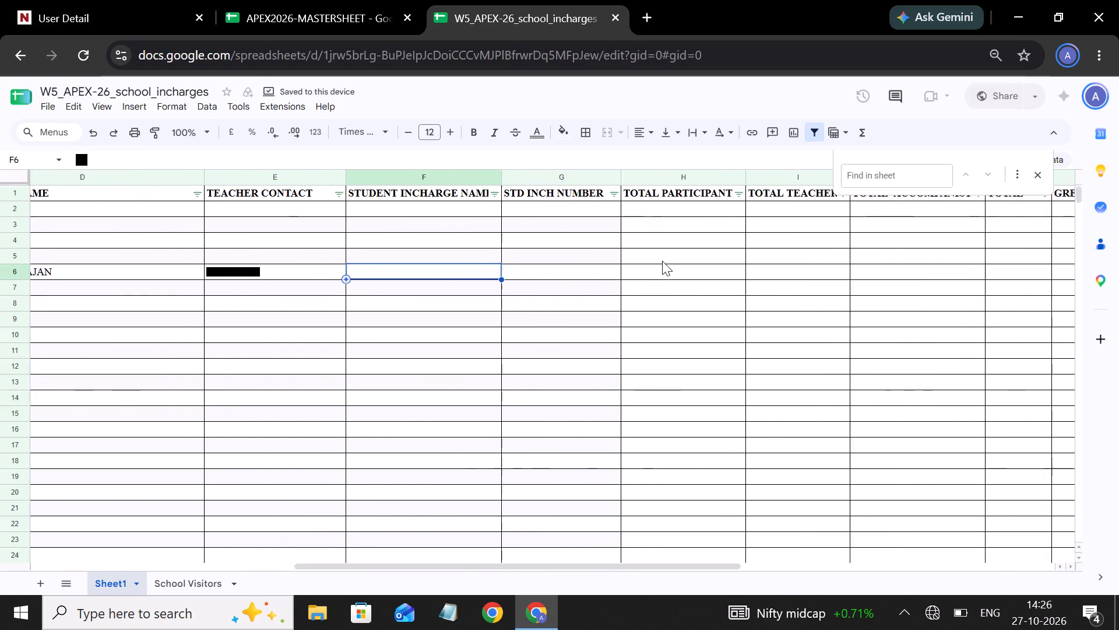
pyautogui.hscroll(-2, 662, 261)
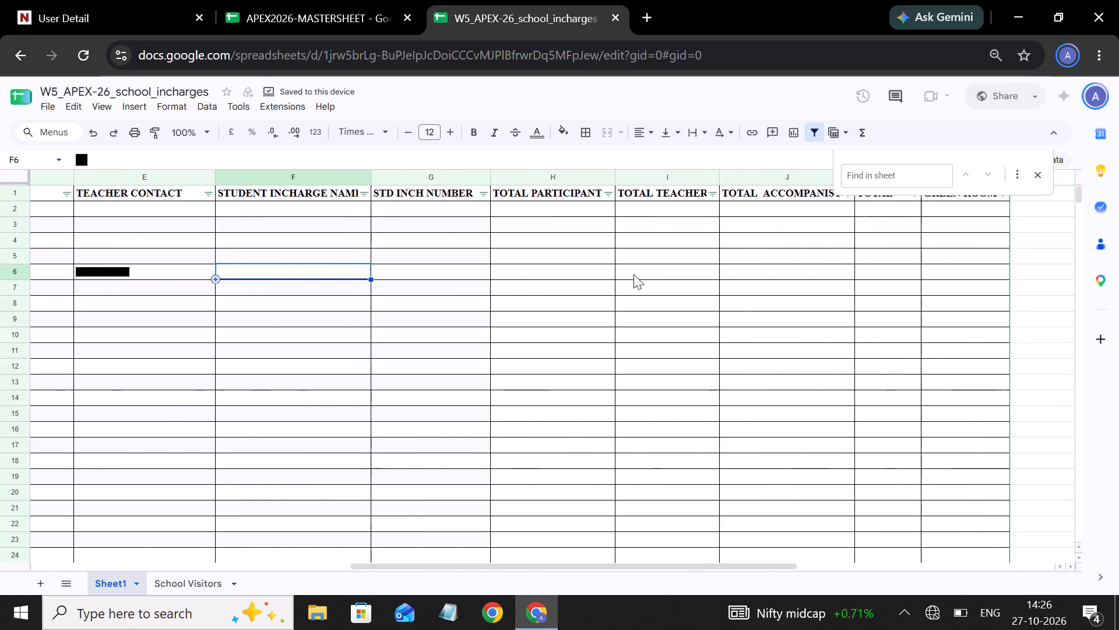
pyautogui.hscroll(-2, 634, 274)
pyautogui.scroll(1, 634, 274)
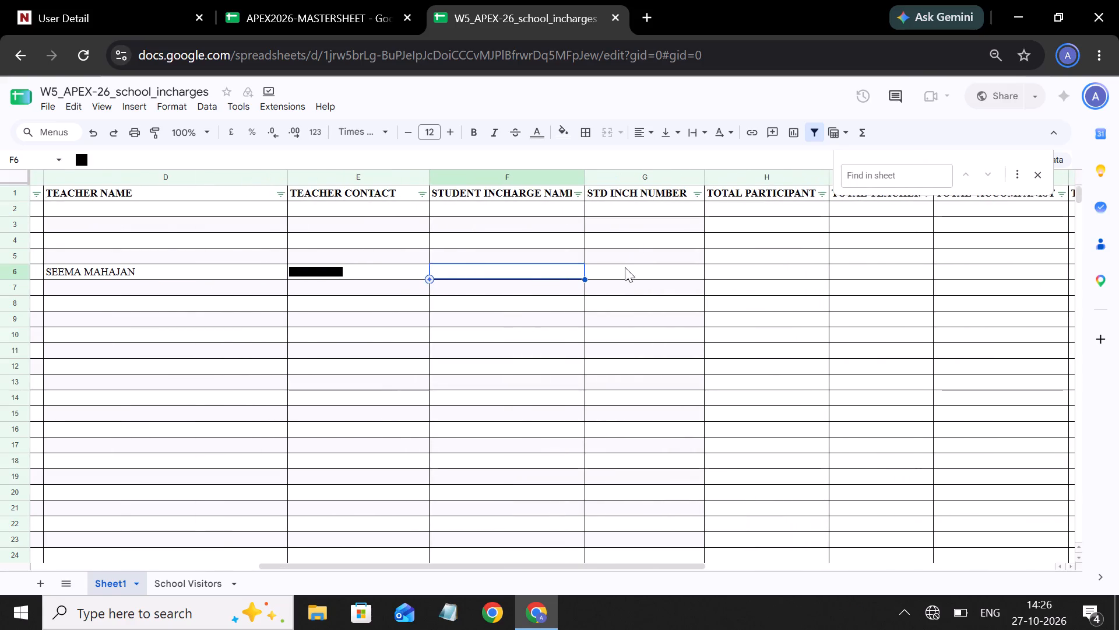
pyautogui.hscroll(-2, 610, 265)
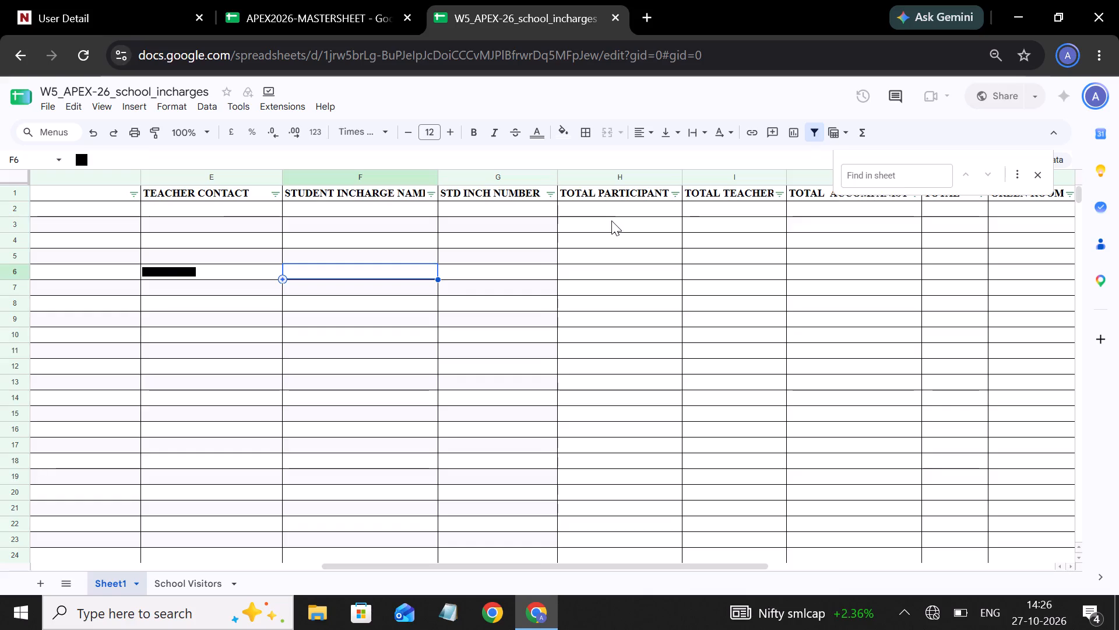
pyautogui.hscroll(-2, 602, 316)
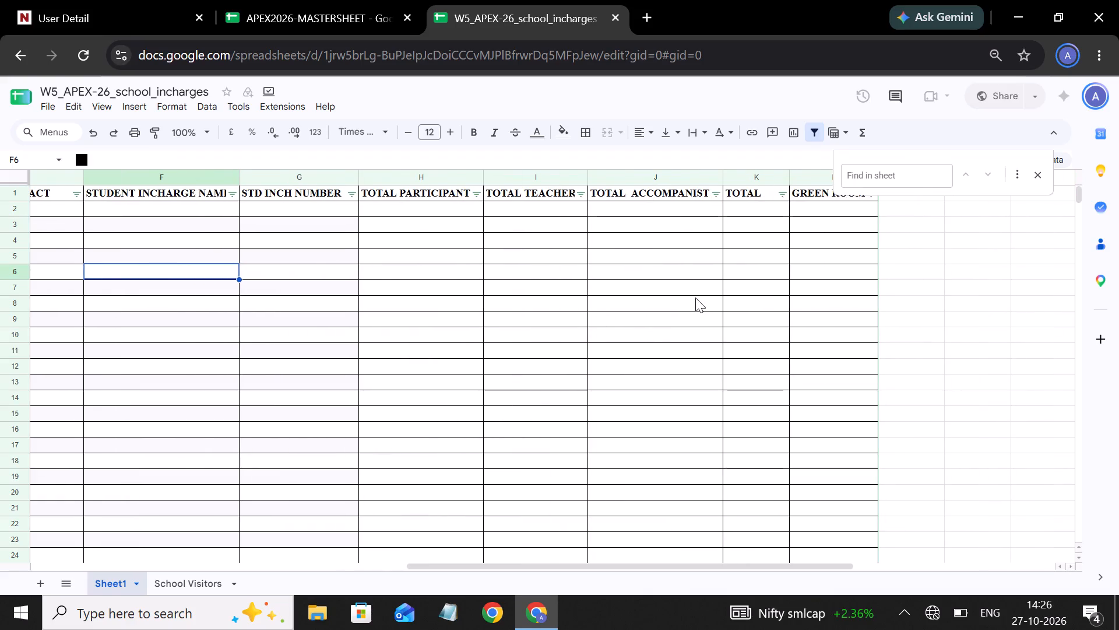
pyautogui.hscroll(5, 456, 380)
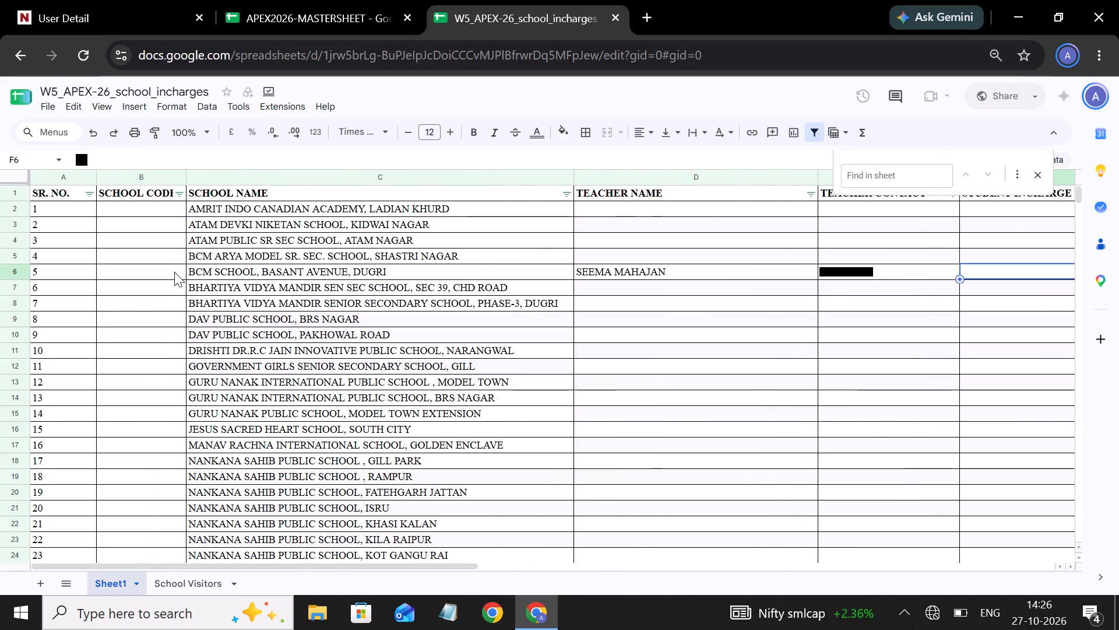
pyautogui.hscroll(-5, 589, 374)
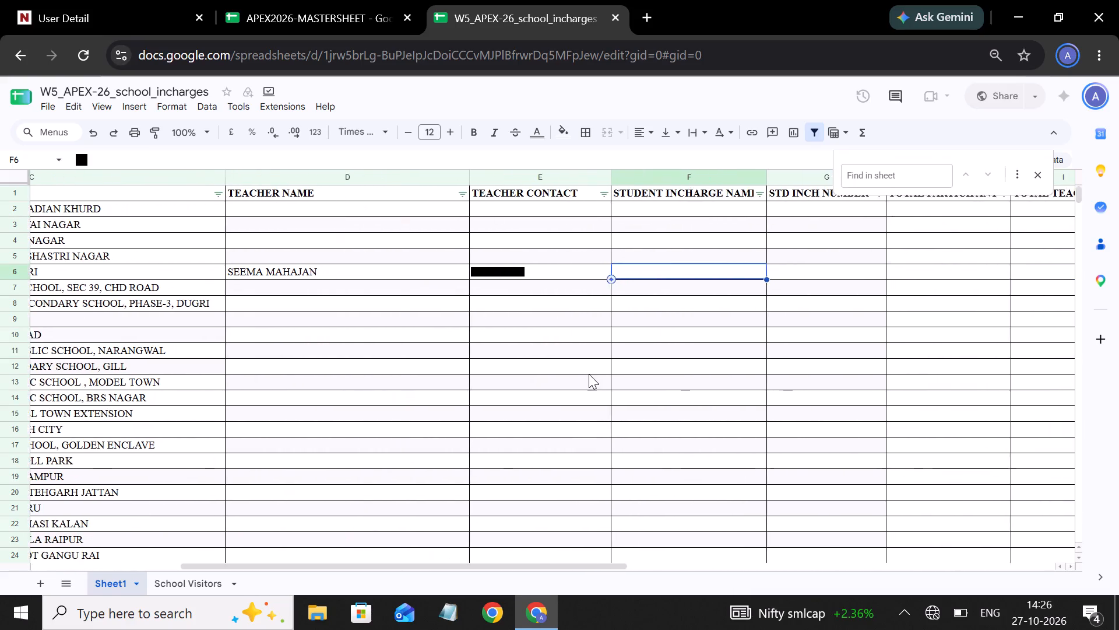
pyautogui.hscroll(-1, 589, 374)
pyautogui.hscroll(-2, 664, 293)
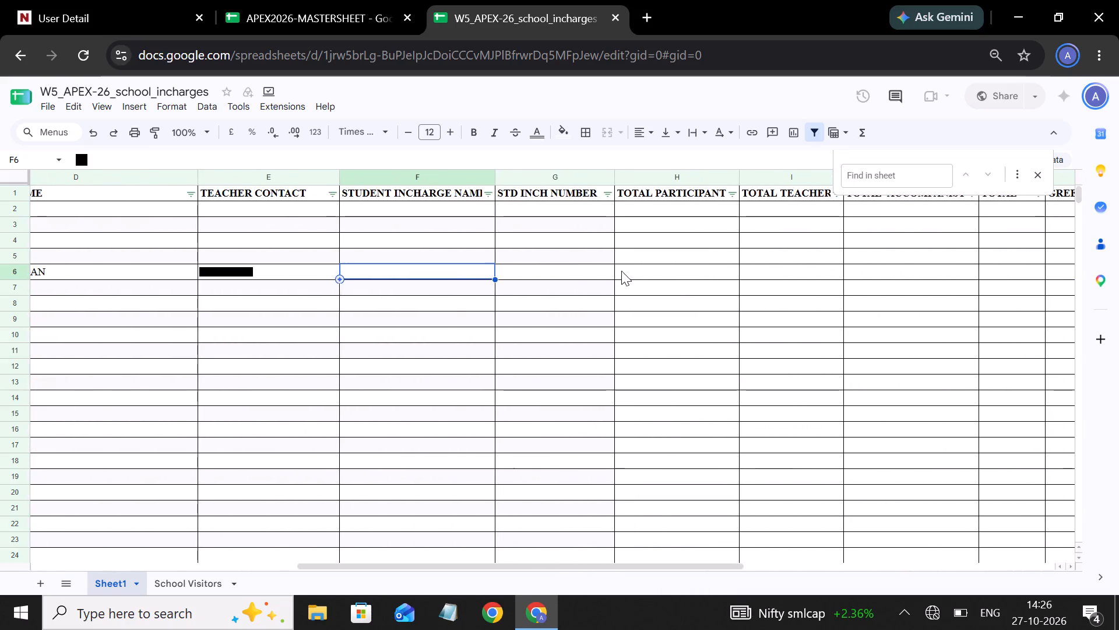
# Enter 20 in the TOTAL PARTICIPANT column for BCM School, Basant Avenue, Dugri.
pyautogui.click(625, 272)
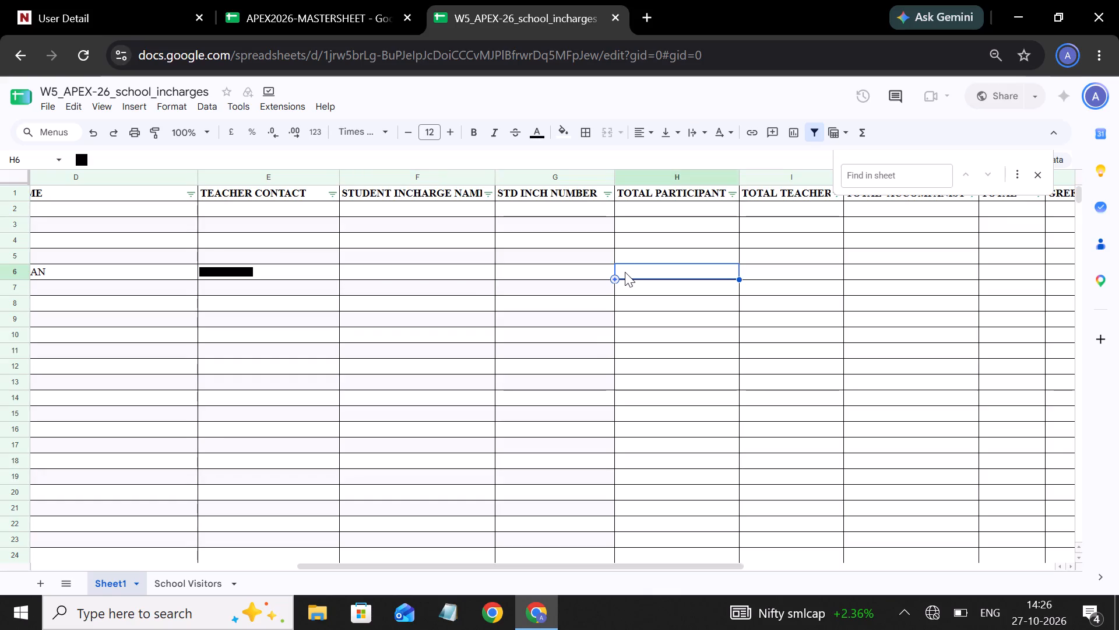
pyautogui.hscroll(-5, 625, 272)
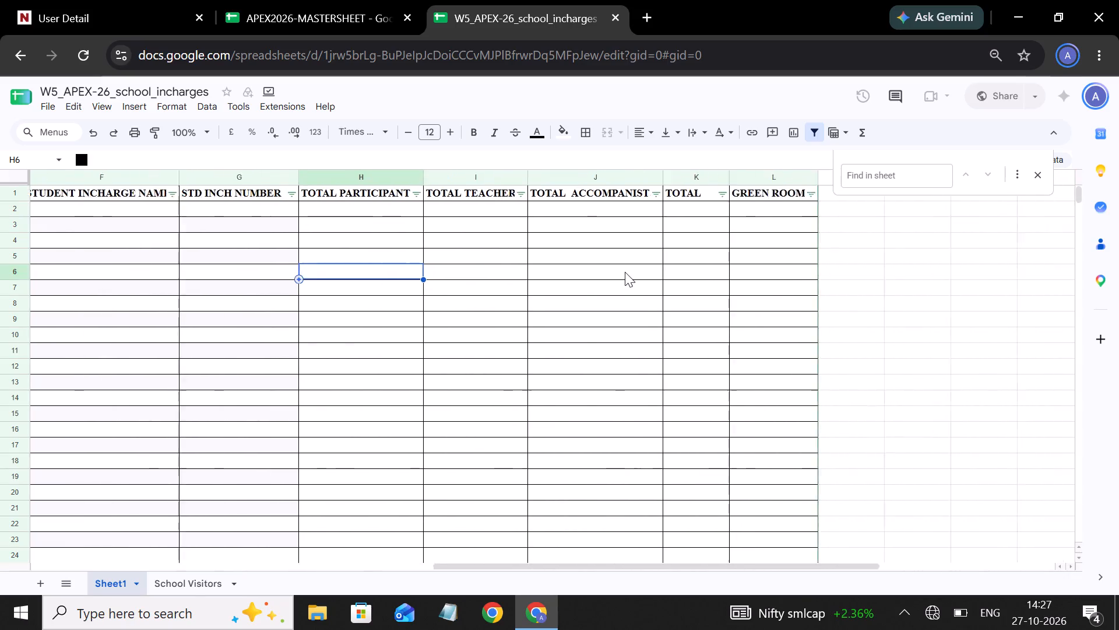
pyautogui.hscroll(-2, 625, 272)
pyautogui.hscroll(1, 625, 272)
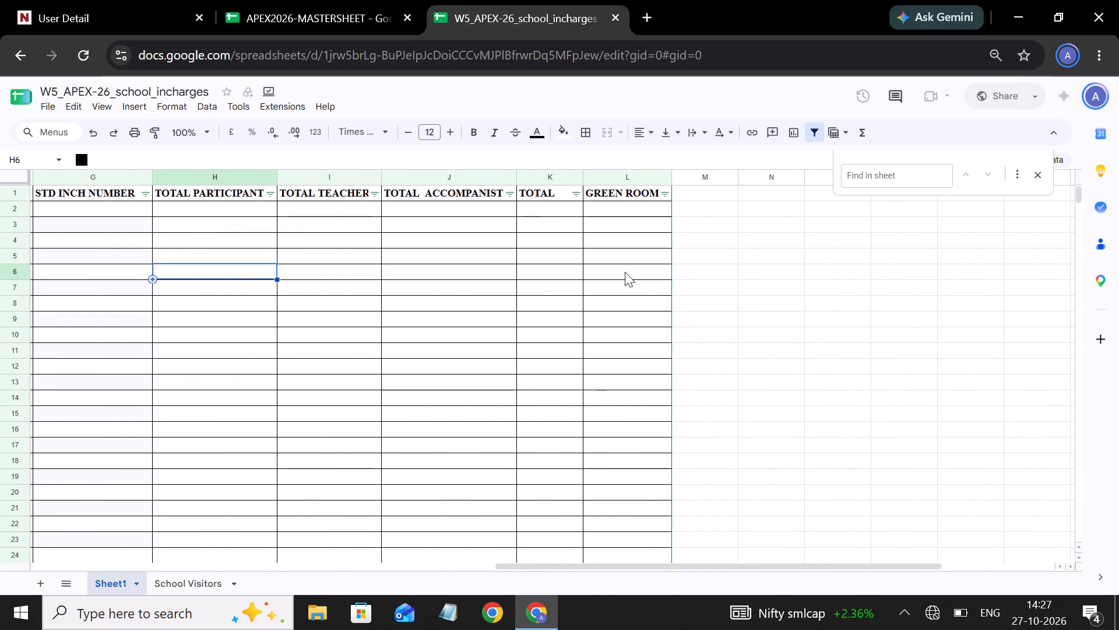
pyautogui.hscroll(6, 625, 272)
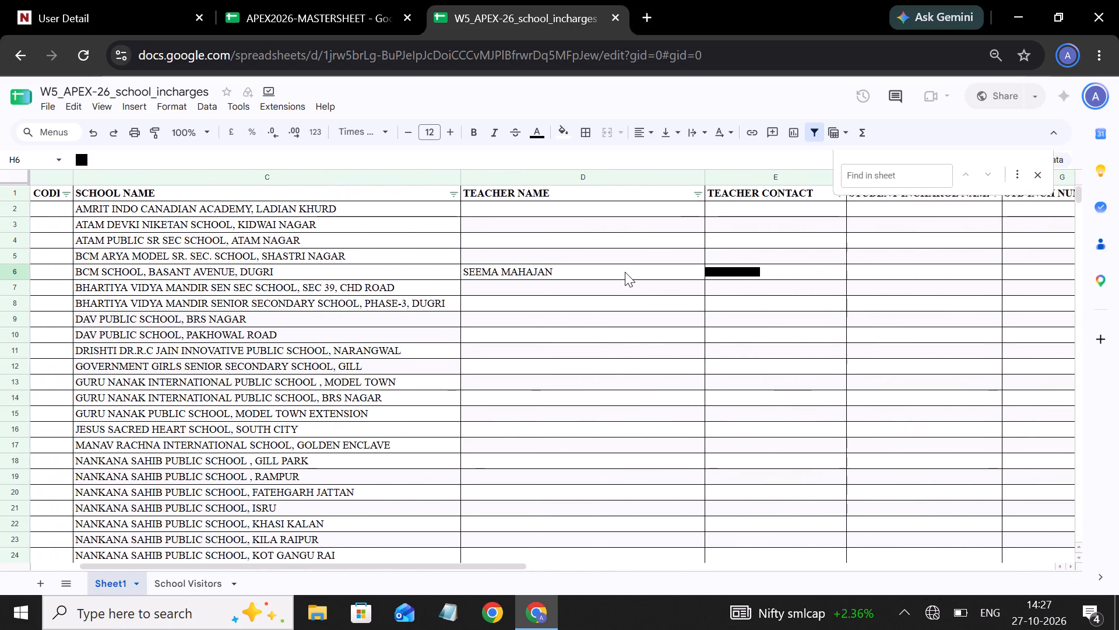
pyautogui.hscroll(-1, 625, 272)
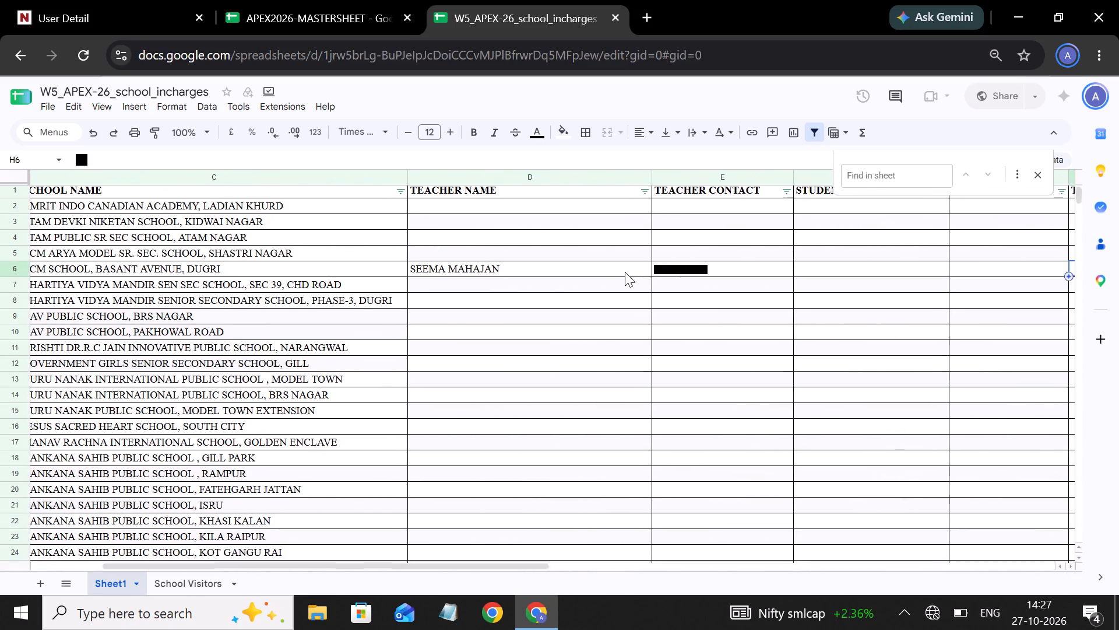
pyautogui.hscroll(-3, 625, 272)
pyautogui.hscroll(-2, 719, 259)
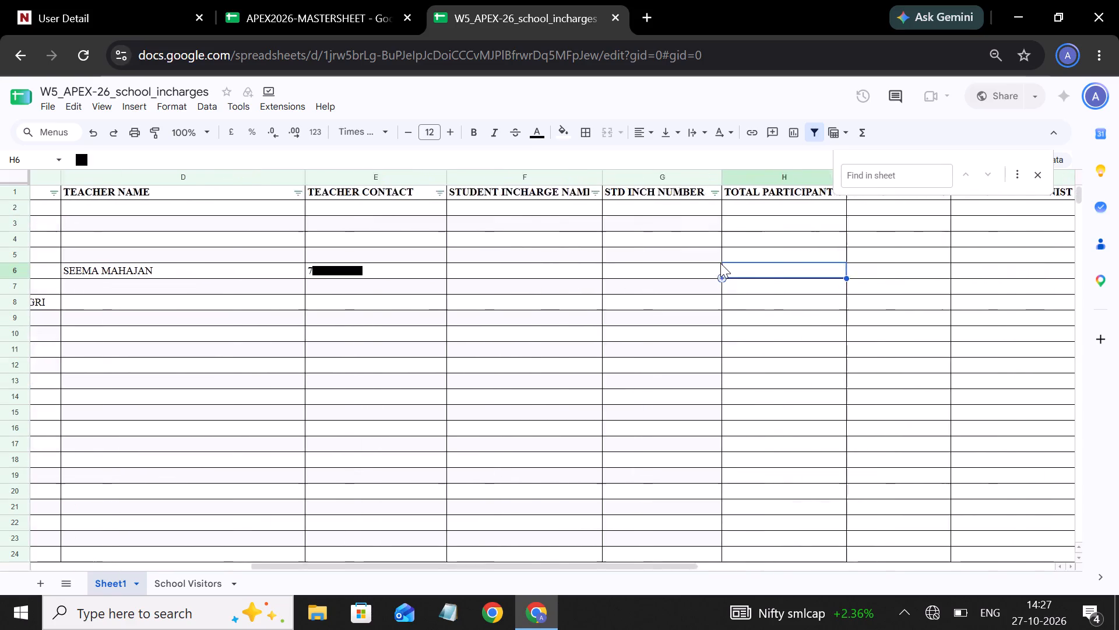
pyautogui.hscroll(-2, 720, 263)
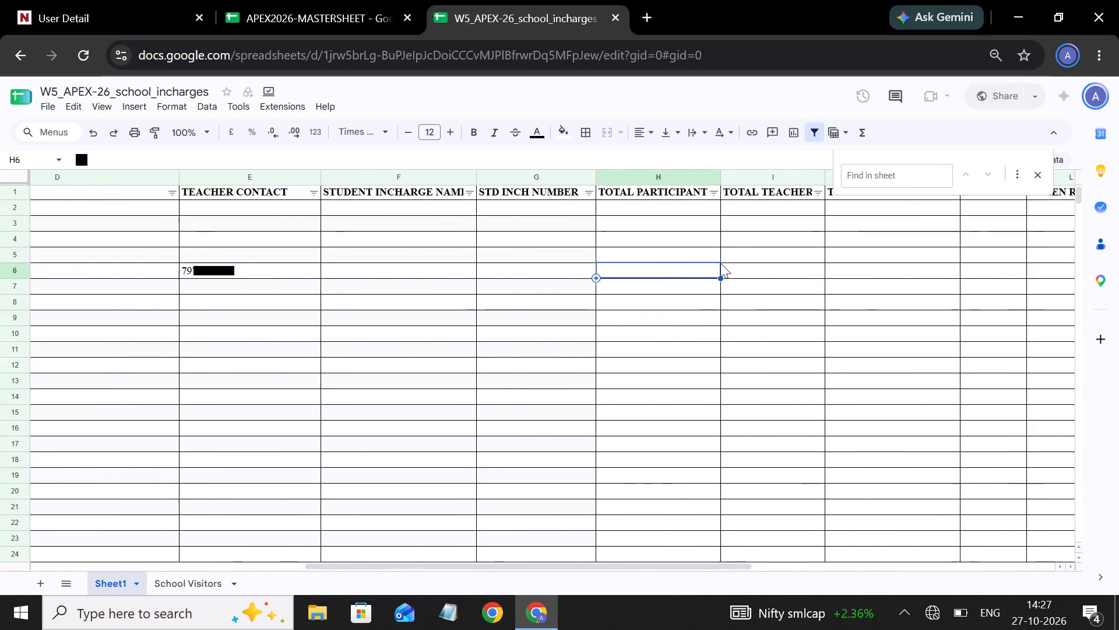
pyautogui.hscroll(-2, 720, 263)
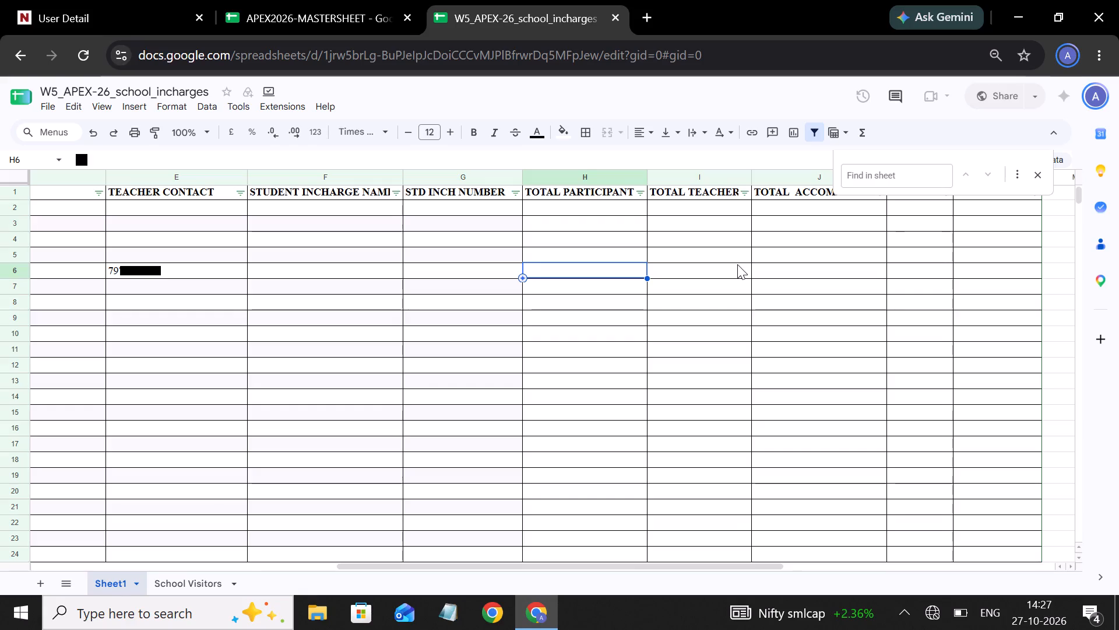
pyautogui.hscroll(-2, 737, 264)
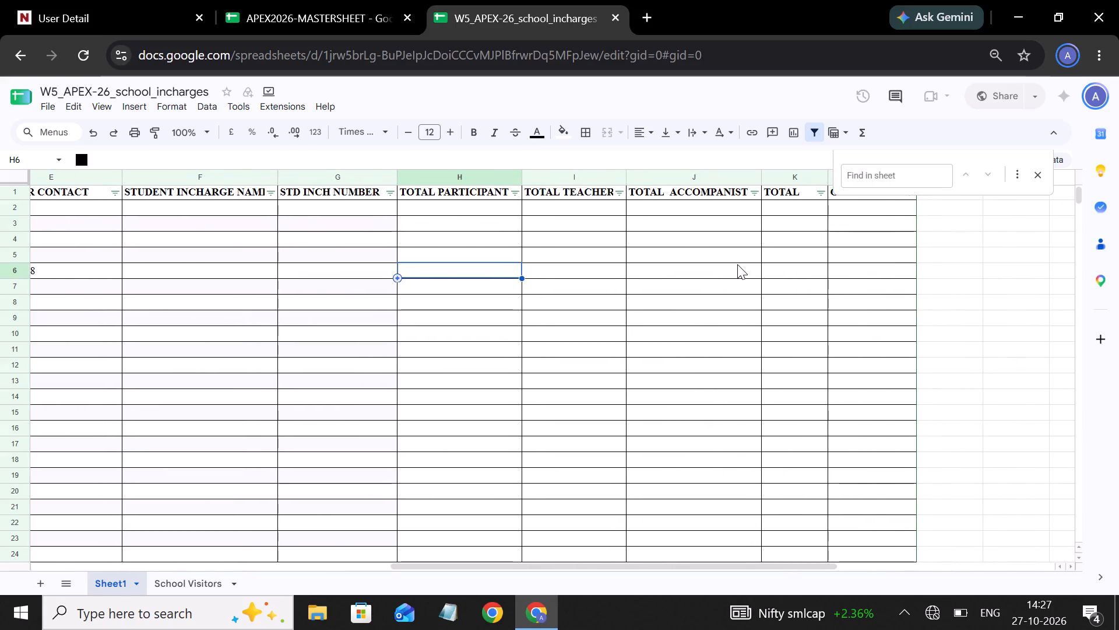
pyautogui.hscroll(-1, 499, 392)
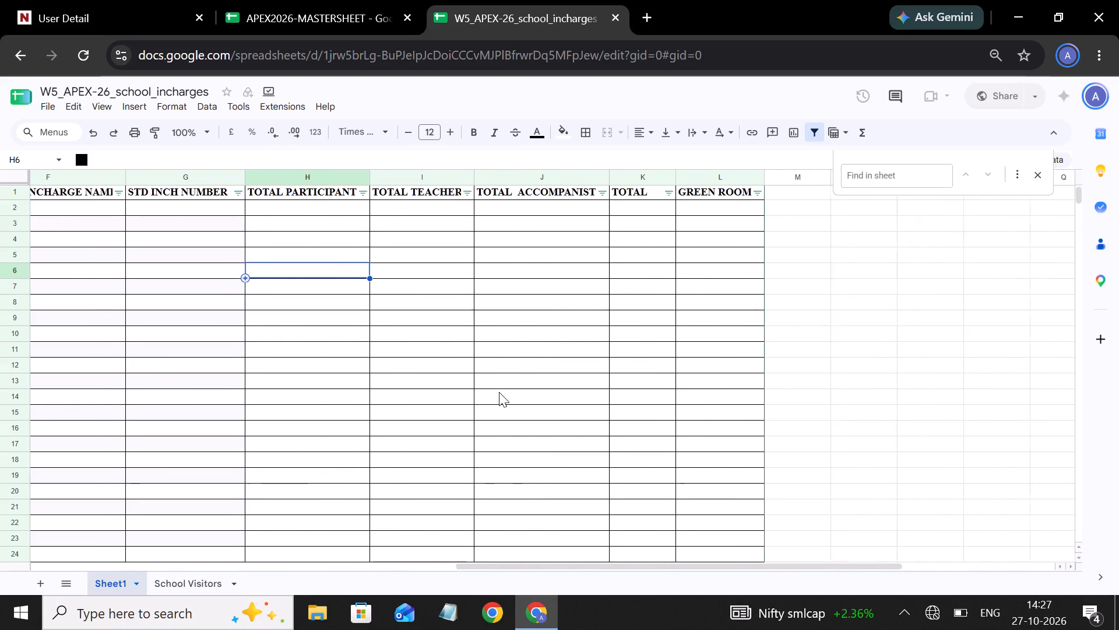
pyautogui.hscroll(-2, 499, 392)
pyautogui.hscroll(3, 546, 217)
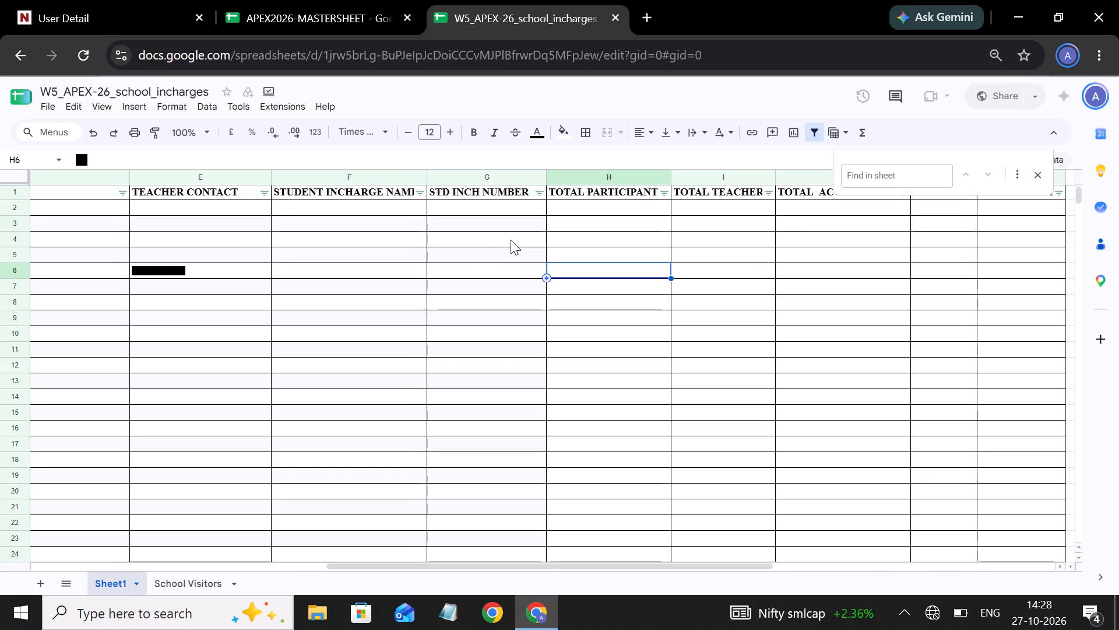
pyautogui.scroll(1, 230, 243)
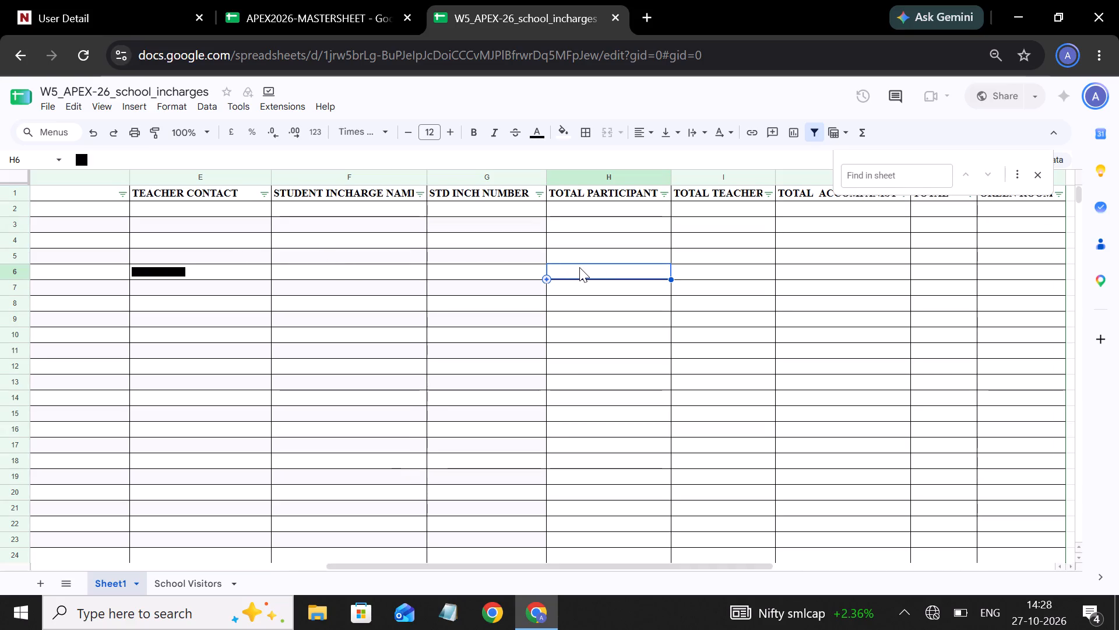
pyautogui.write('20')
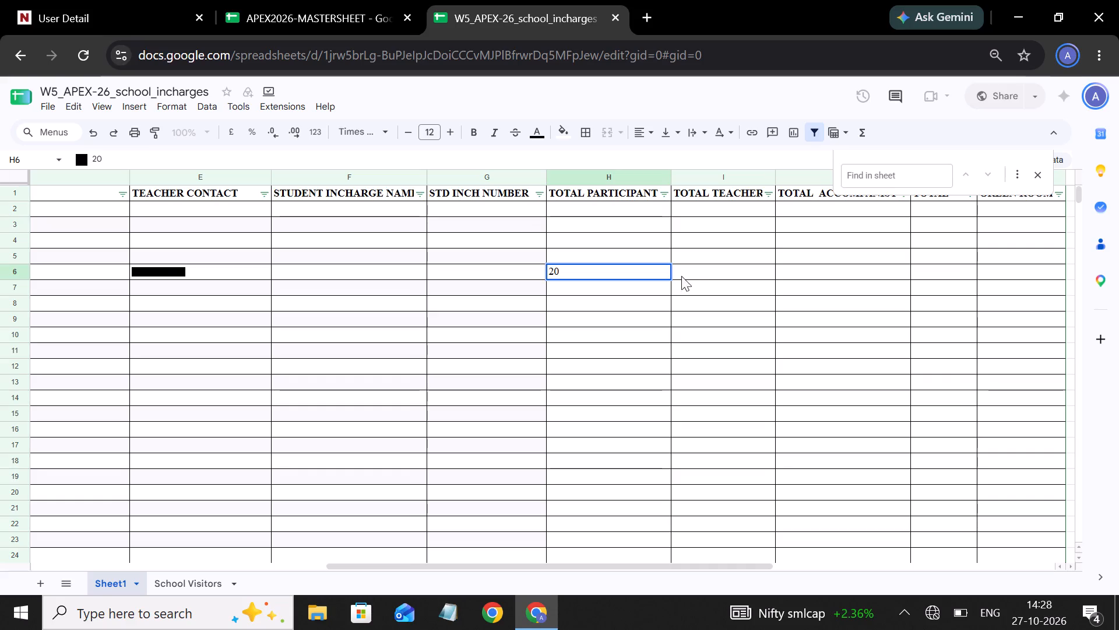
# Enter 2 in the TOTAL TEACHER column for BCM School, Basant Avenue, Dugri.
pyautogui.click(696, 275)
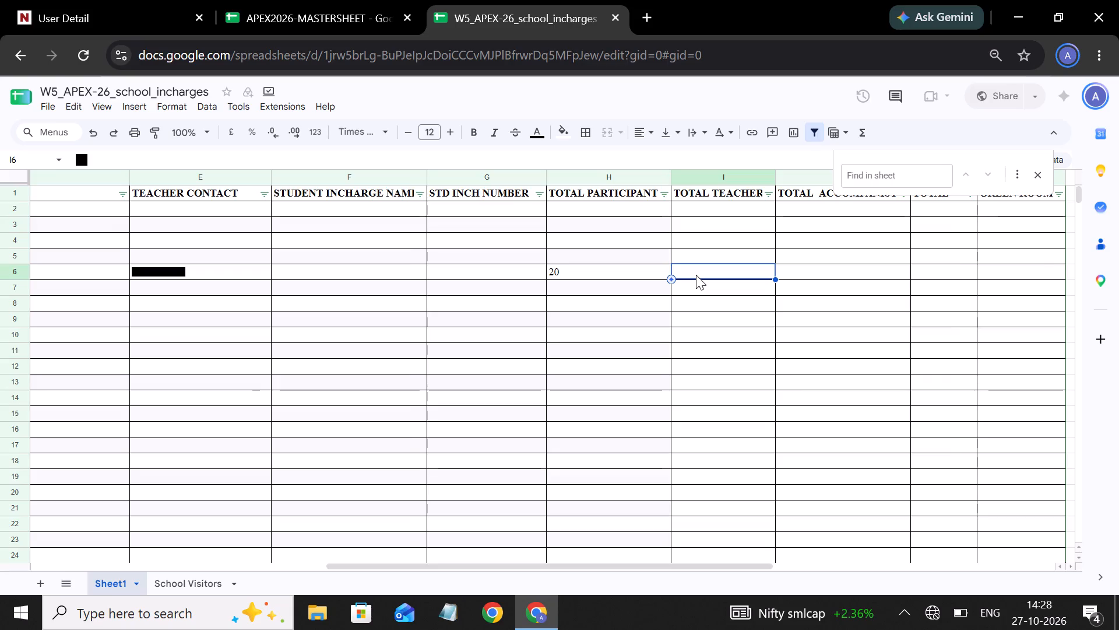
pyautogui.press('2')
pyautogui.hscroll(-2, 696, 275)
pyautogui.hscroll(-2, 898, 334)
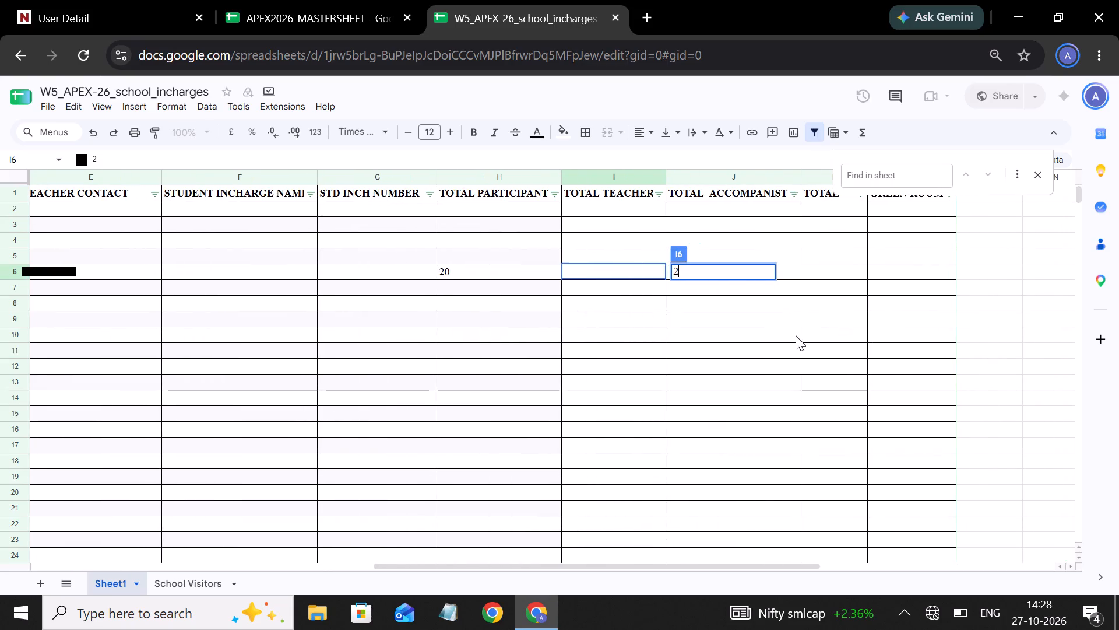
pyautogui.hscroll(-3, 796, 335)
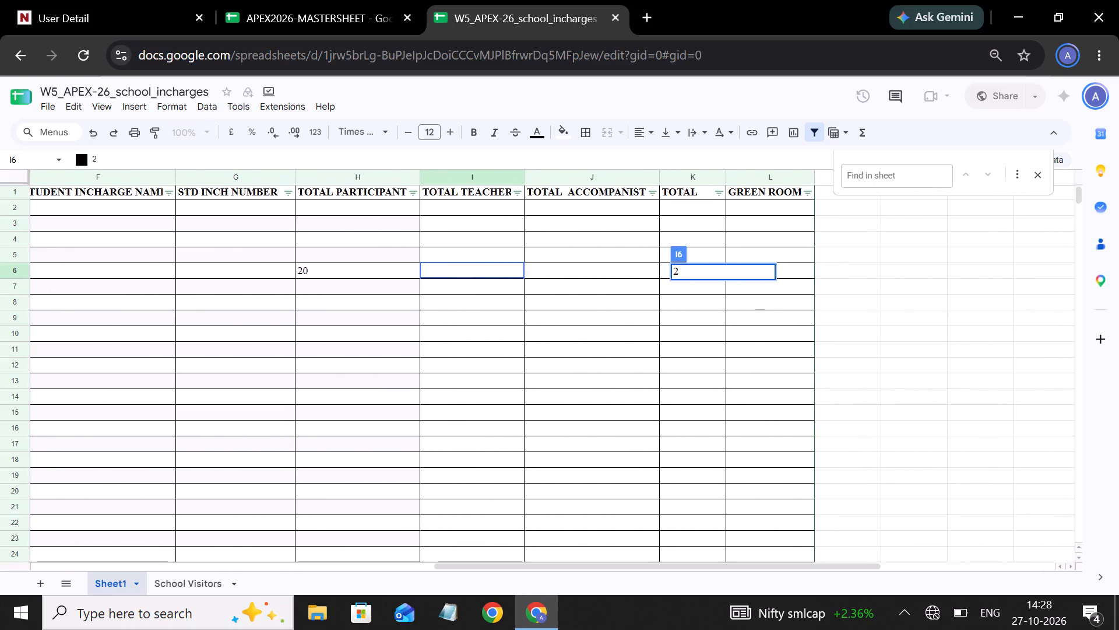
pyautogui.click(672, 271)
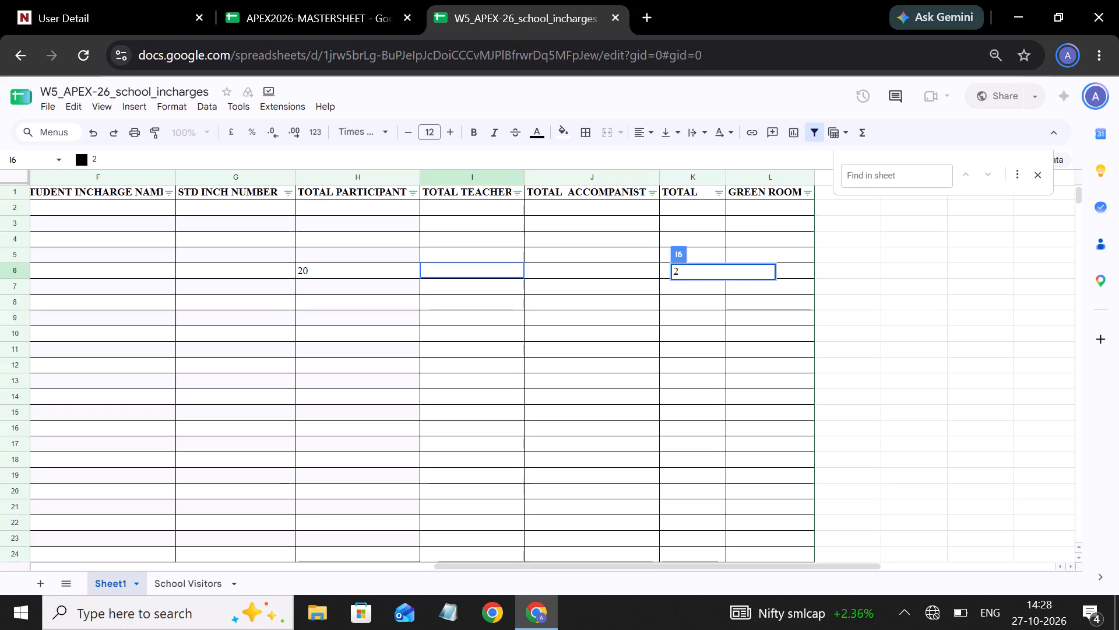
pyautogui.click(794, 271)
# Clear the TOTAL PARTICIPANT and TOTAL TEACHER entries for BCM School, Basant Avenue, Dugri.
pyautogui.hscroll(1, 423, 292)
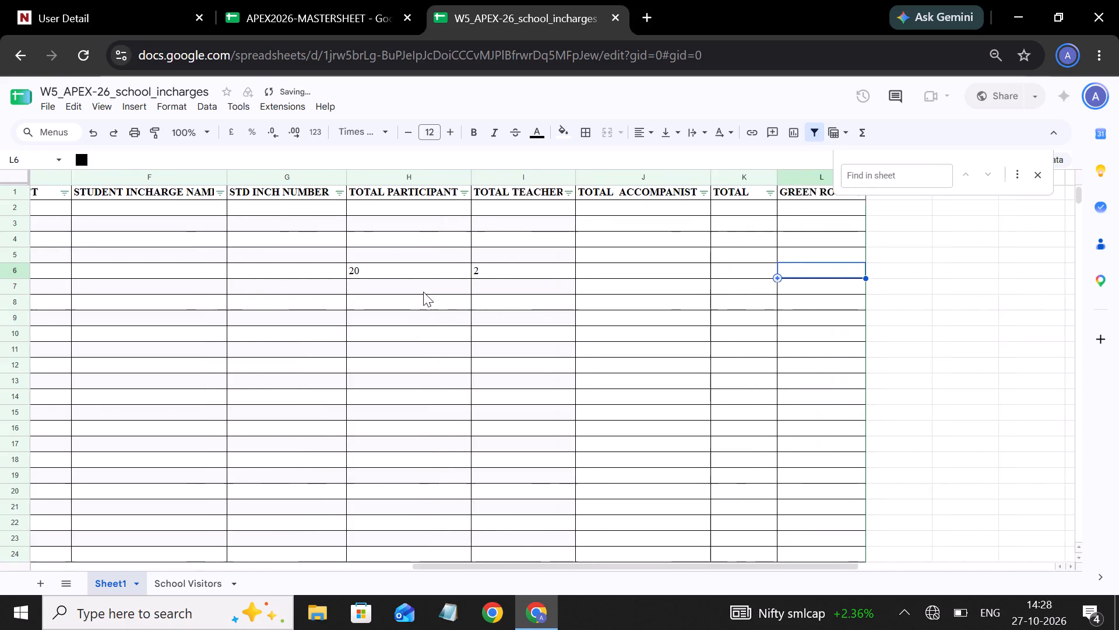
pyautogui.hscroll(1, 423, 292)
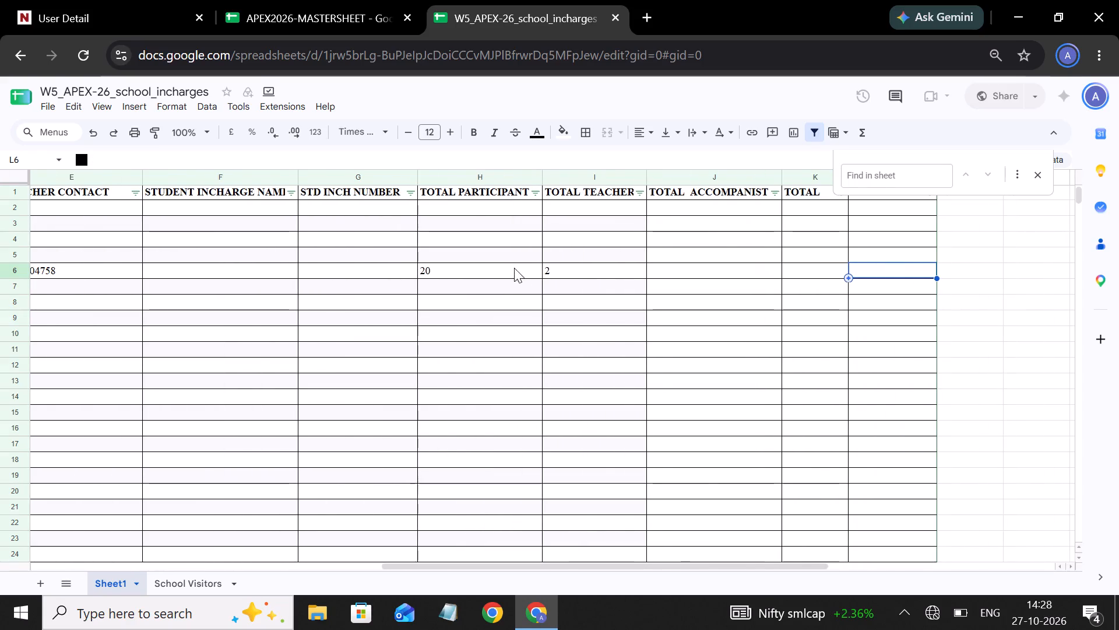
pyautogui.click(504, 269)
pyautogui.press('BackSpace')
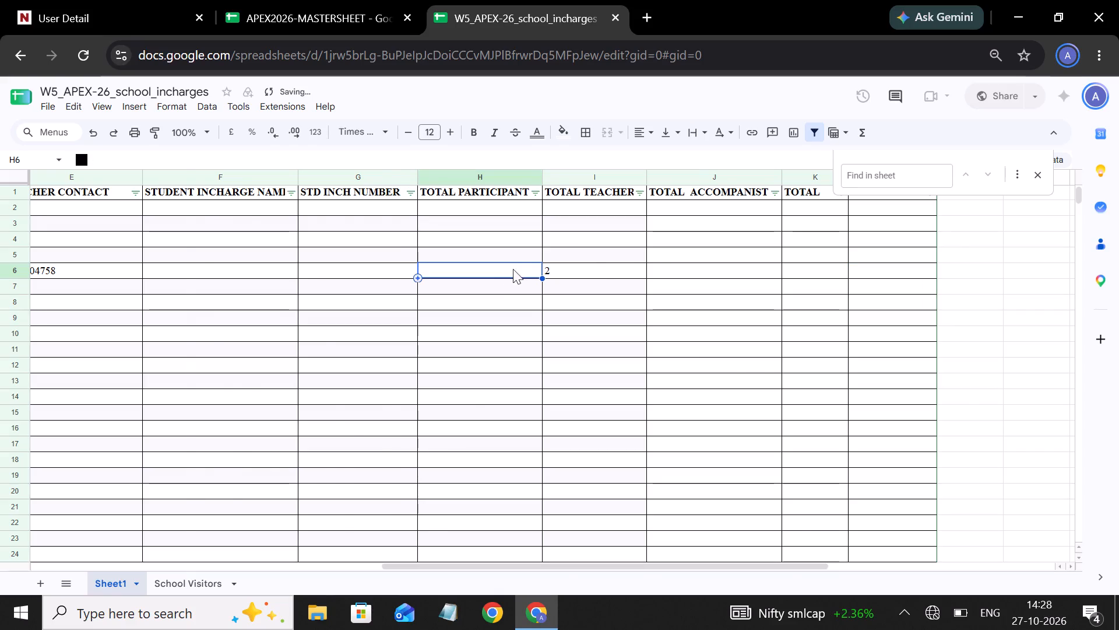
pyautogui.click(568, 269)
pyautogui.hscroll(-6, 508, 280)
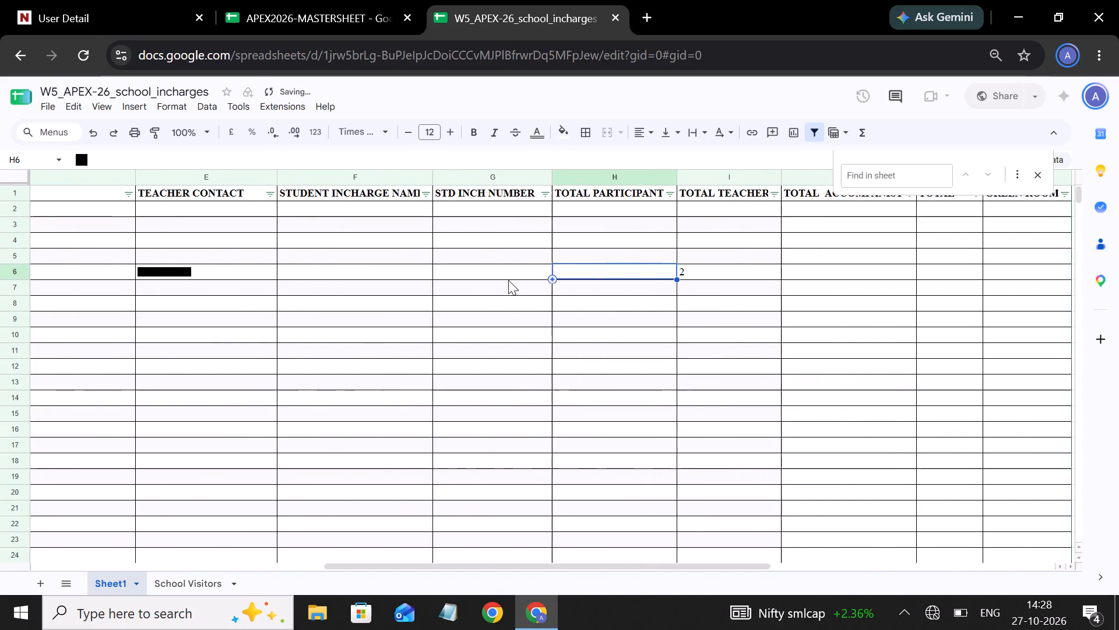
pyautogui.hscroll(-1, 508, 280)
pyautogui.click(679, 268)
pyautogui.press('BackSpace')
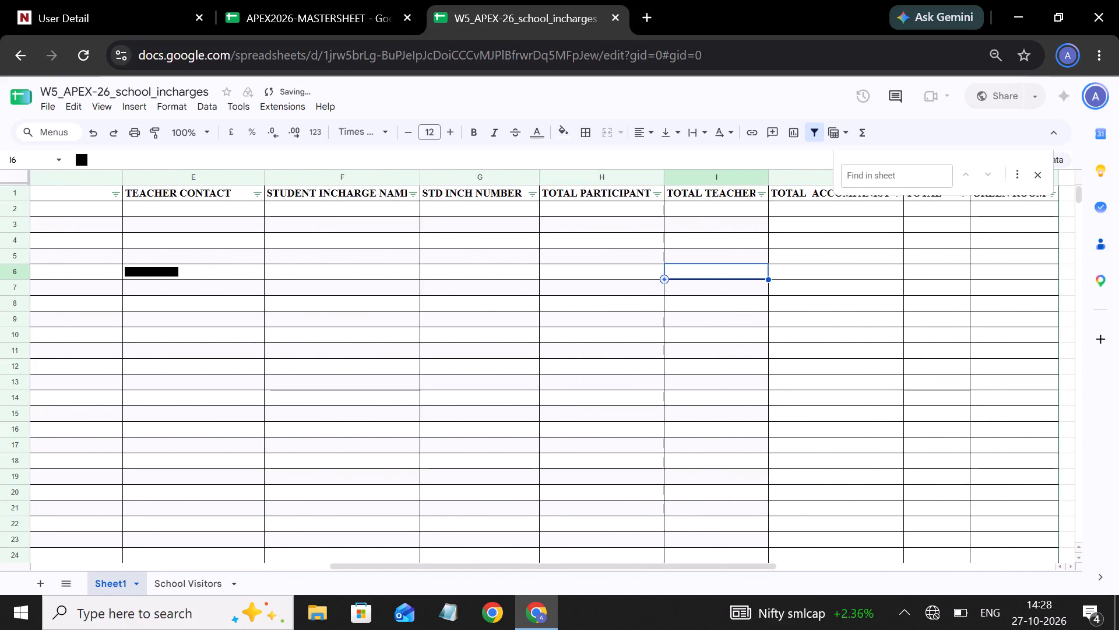
# Enter SC-110 as the school code for BCM School, Basant Avenue, Dugri.
pyautogui.hscroll(2, 679, 268)
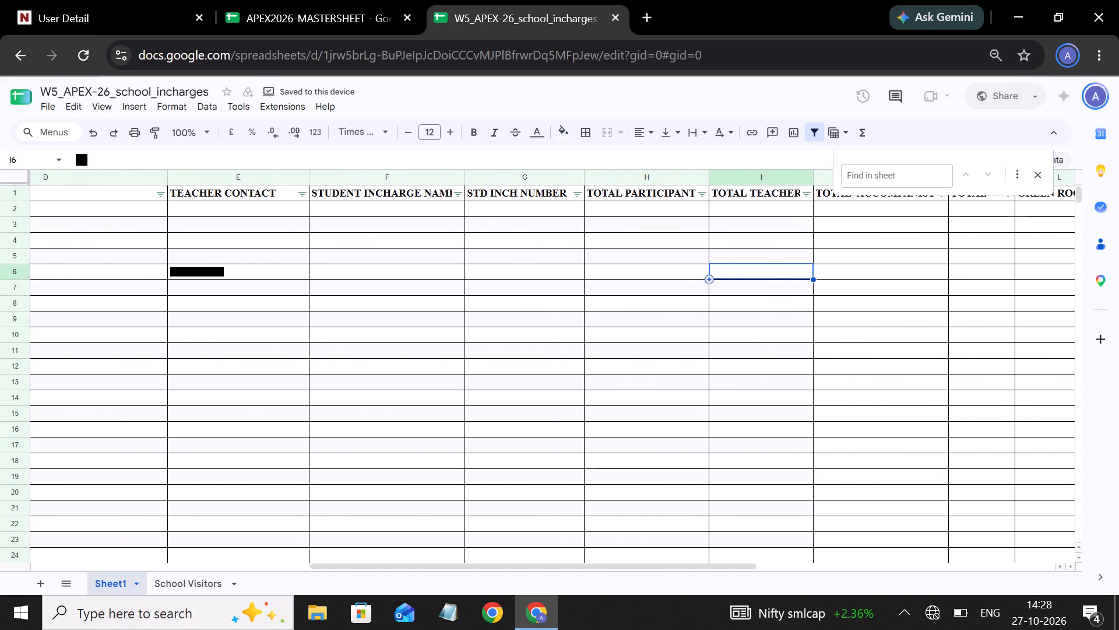
pyautogui.hscroll(2, 679, 268)
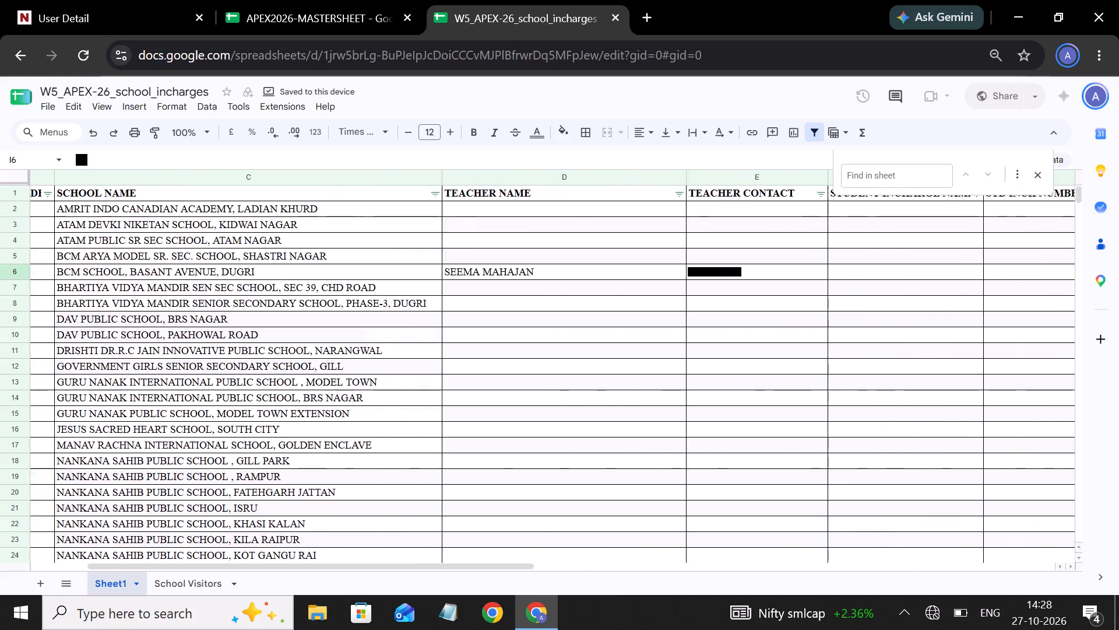
pyautogui.click(82, 271)
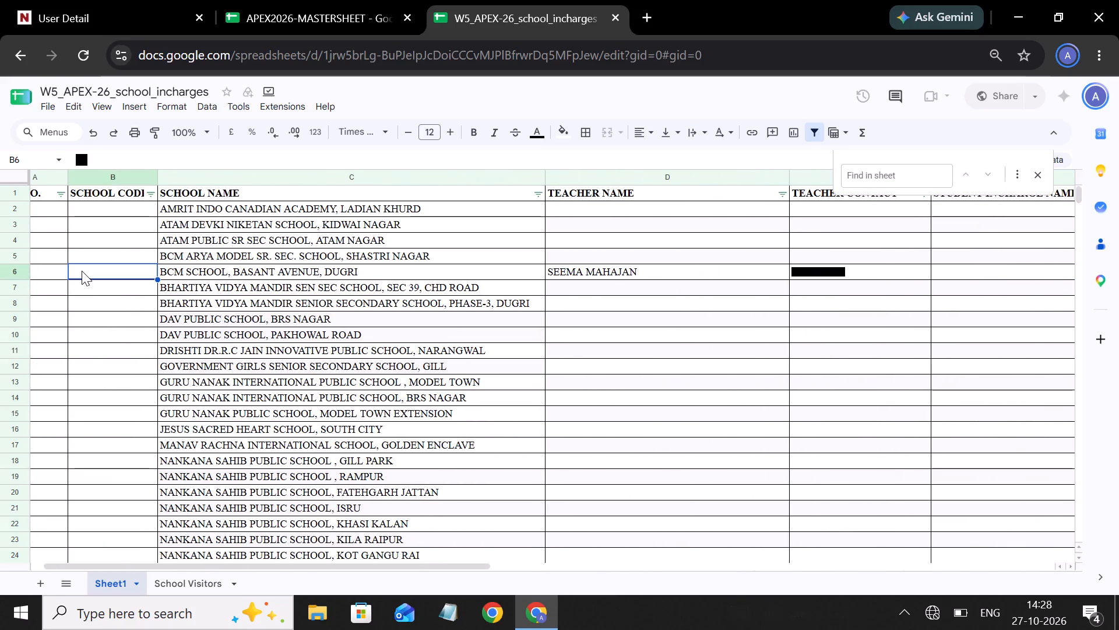
pyautogui.write('SC-110')
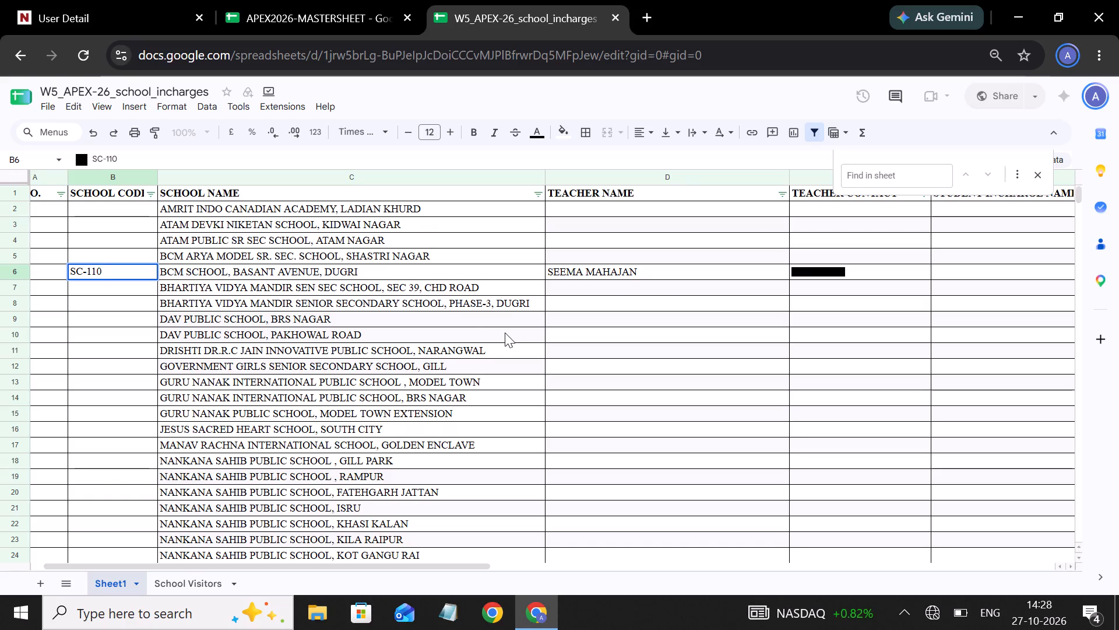
pyautogui.hscroll(-3, 505, 332)
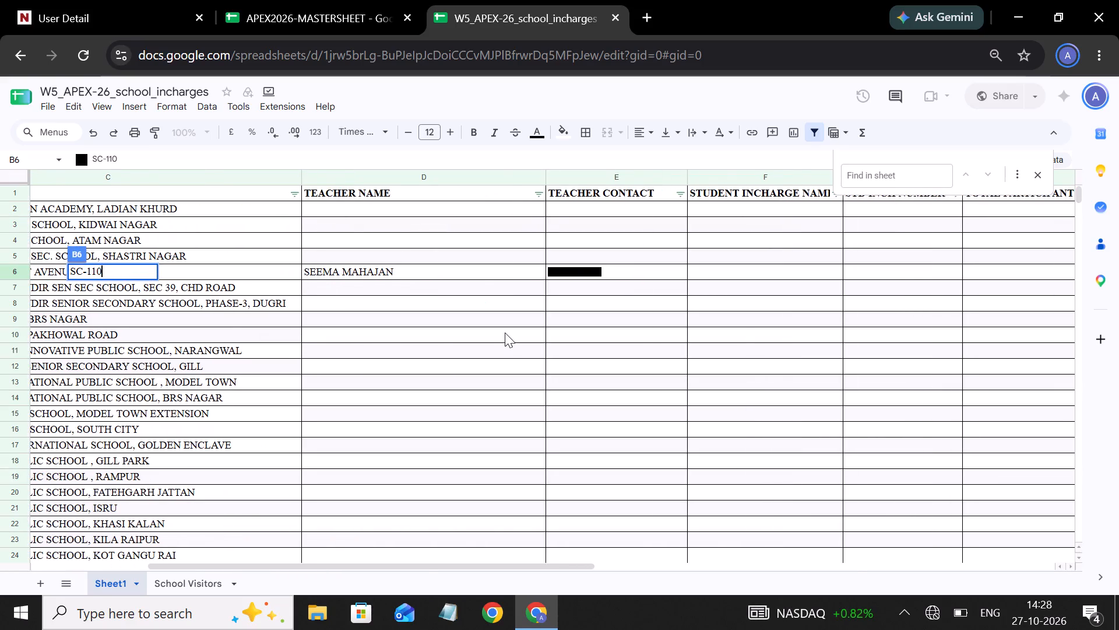
pyautogui.hscroll(4, 505, 332)
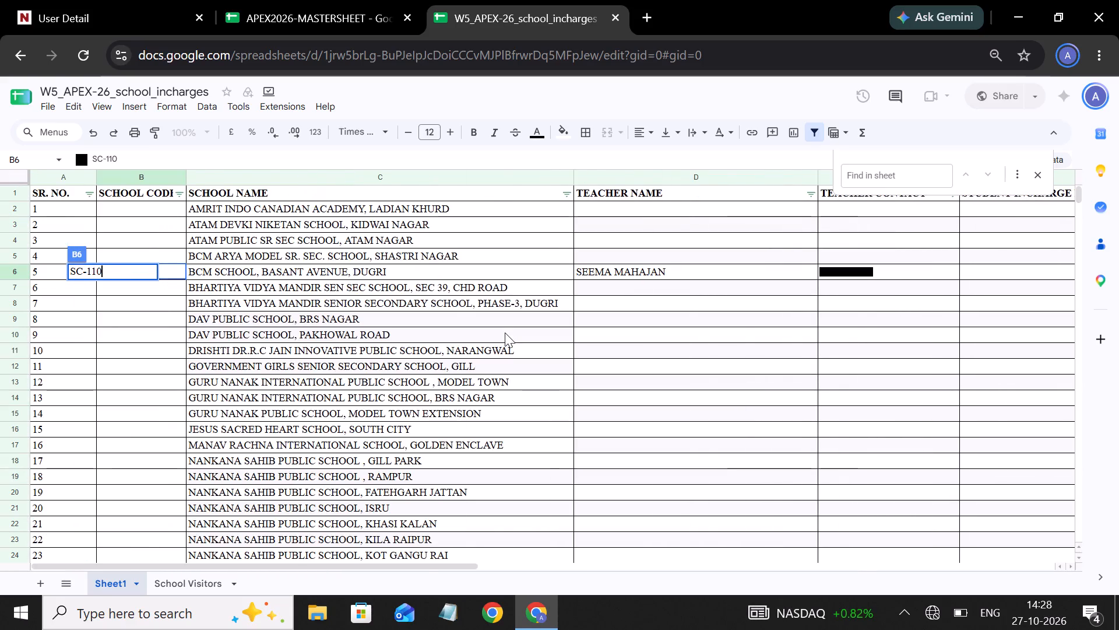
pyautogui.click(117, 294)
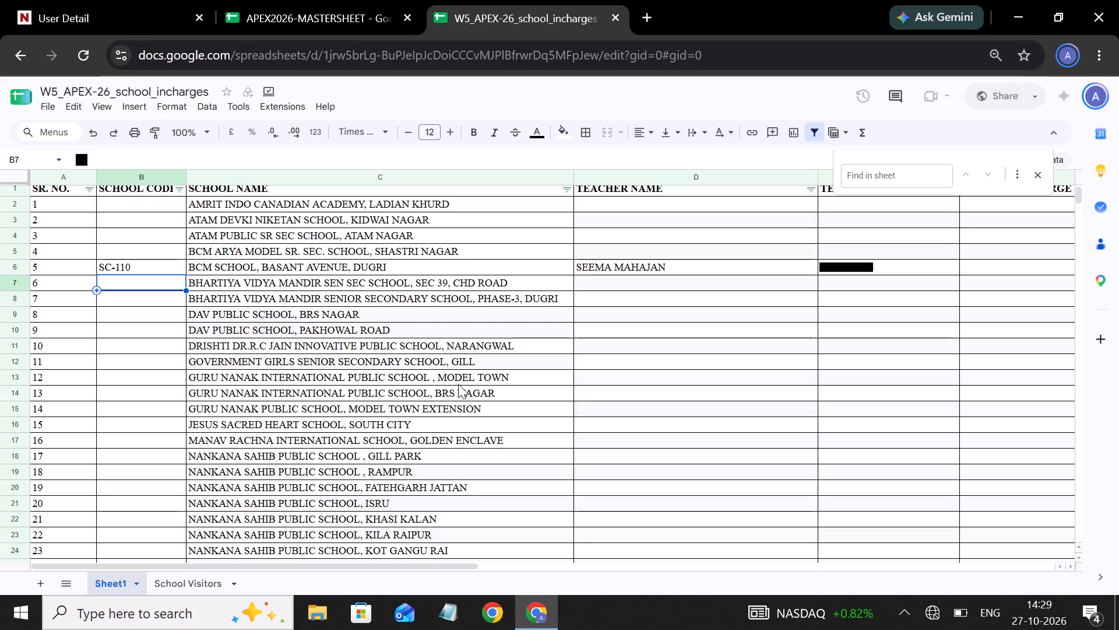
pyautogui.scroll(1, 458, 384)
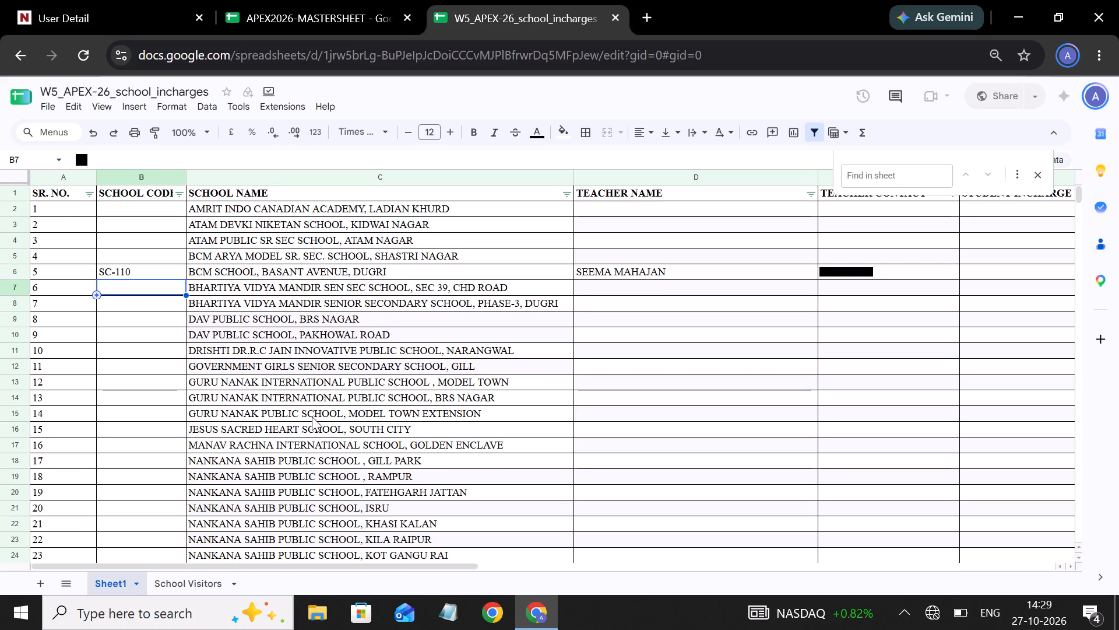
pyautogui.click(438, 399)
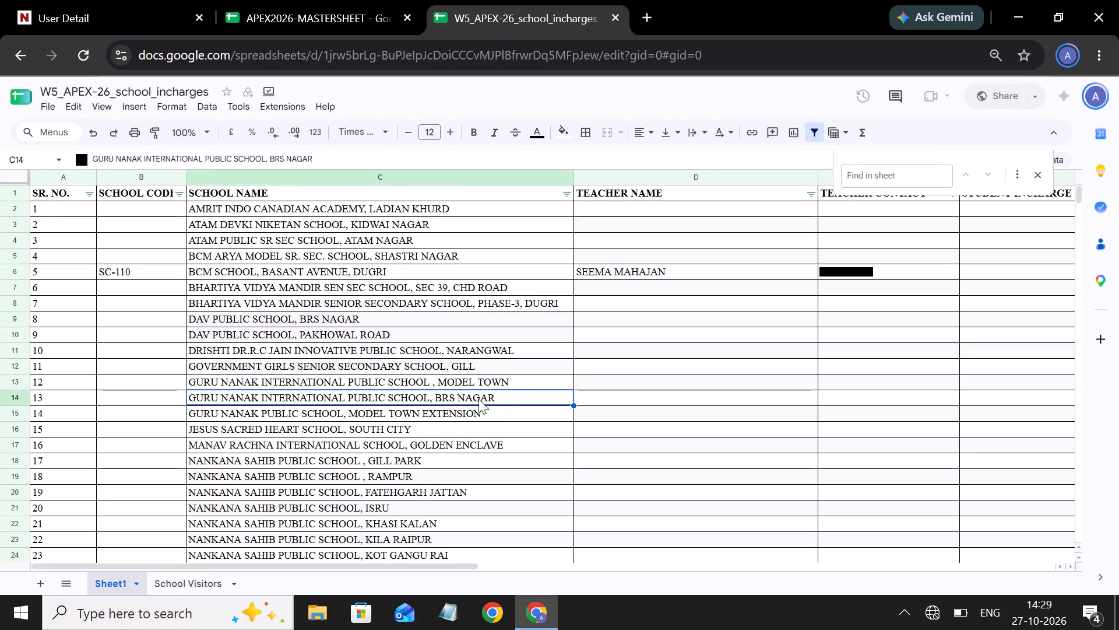
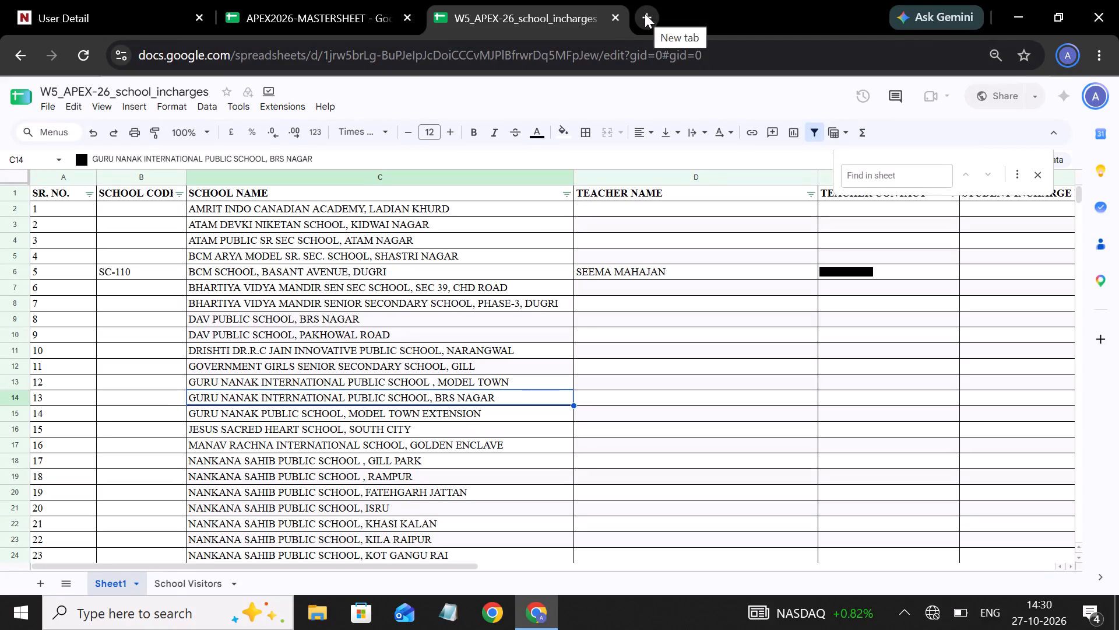
# Open the GNE'S APEX 2026 Registration Portal at apex.manrashproductions.com in a new browser tab.
pyautogui.click(655, 15)
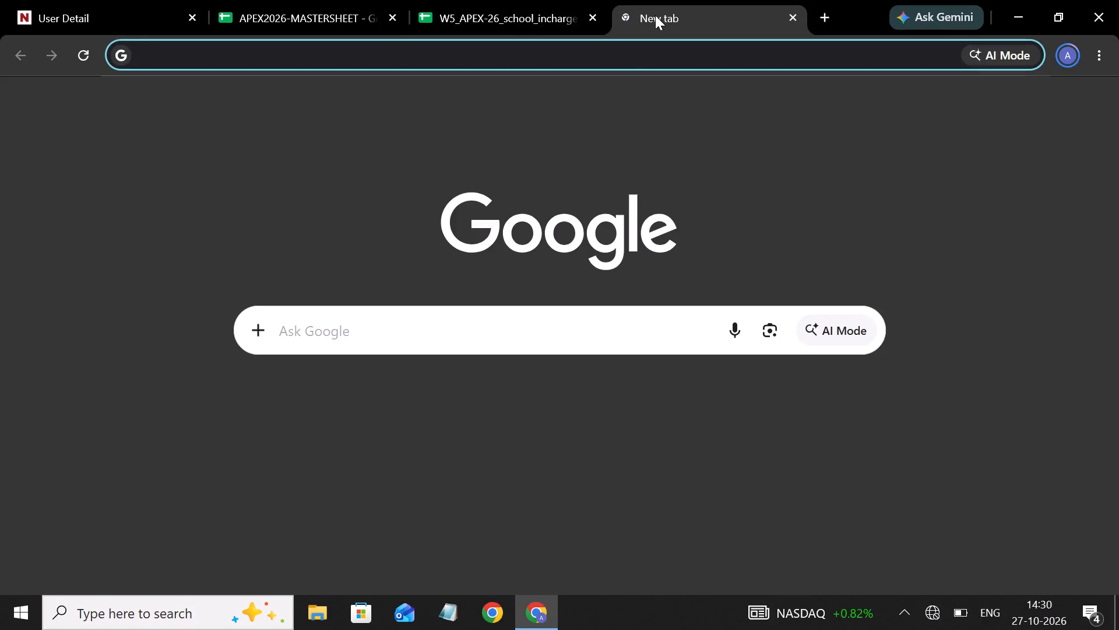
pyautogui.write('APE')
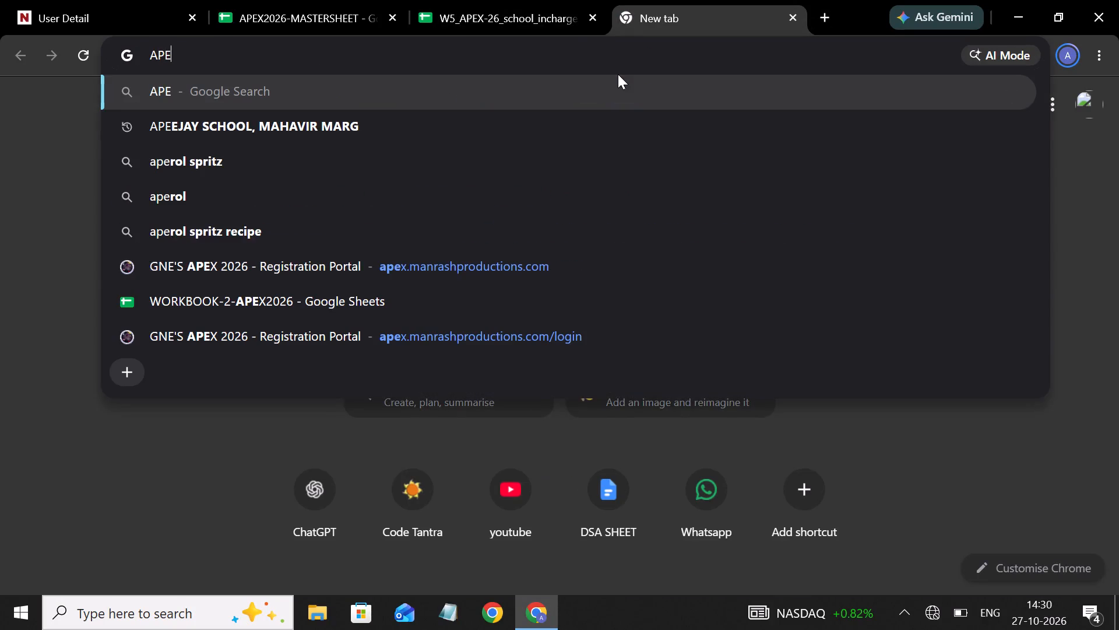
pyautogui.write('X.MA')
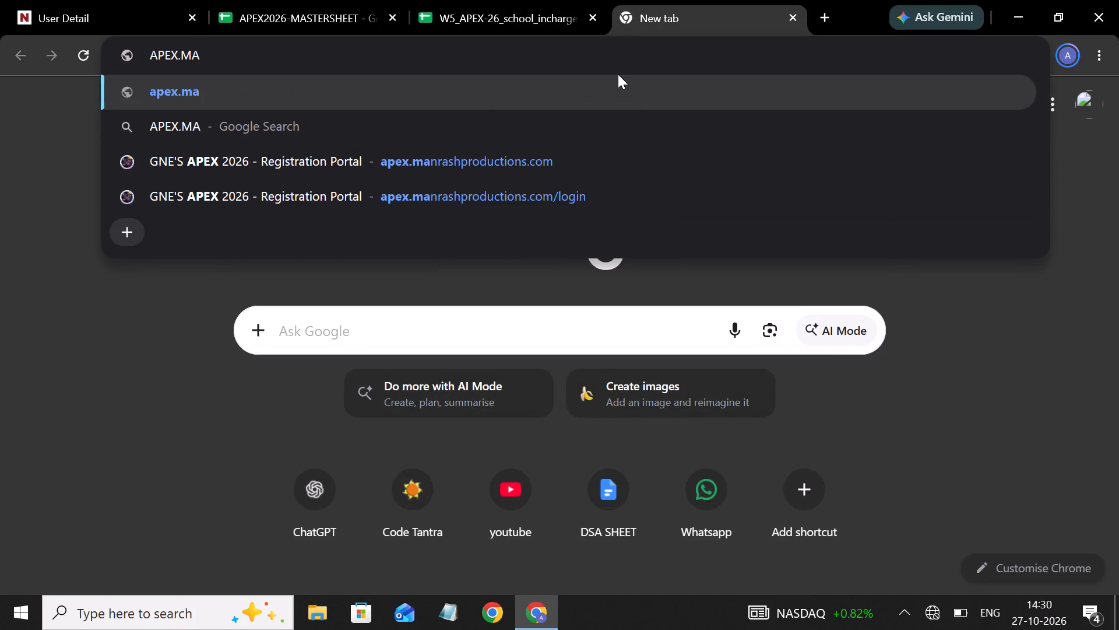
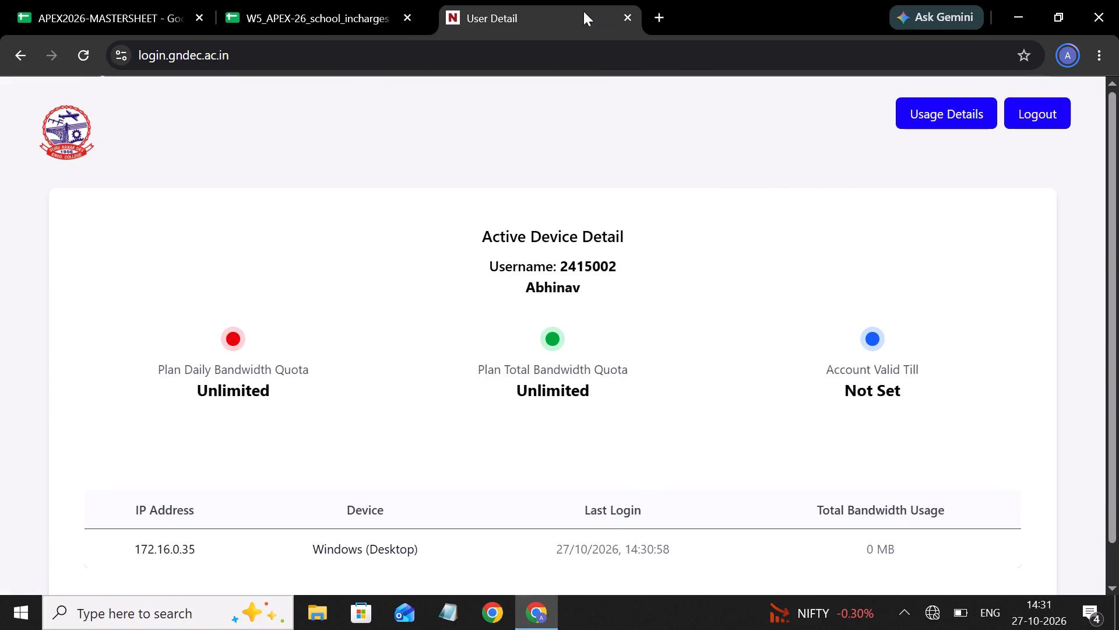
# Open the GNE'S APEX 2026 registration portal at apex.manrashproductions.com in a new browser tab.
pyautogui.click(645, 15)
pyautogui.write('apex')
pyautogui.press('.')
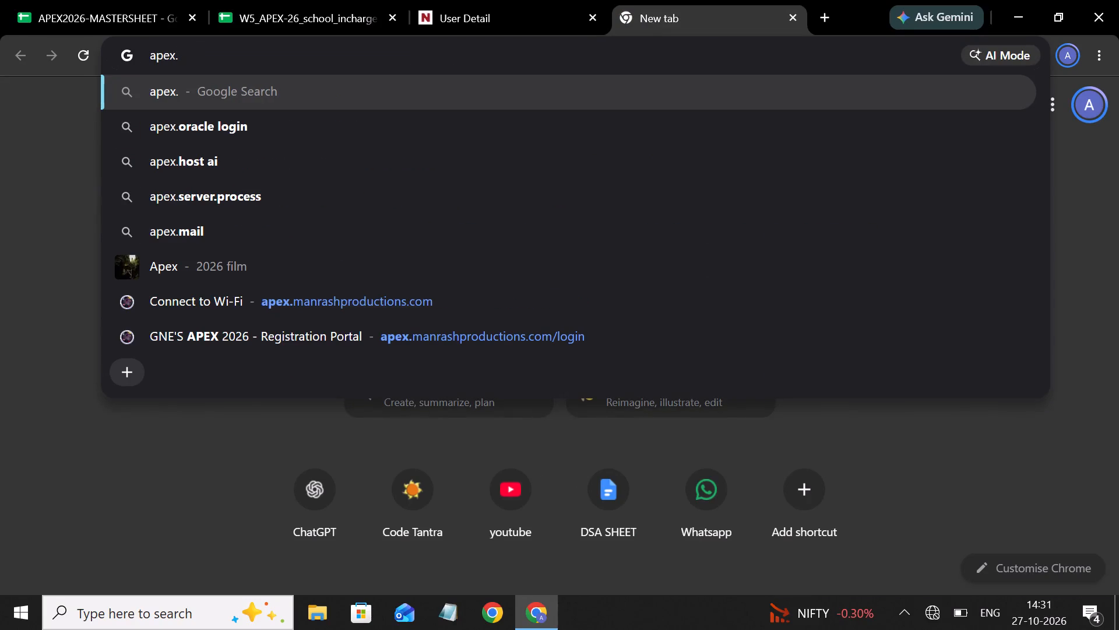
pyautogui.click(411, 291)
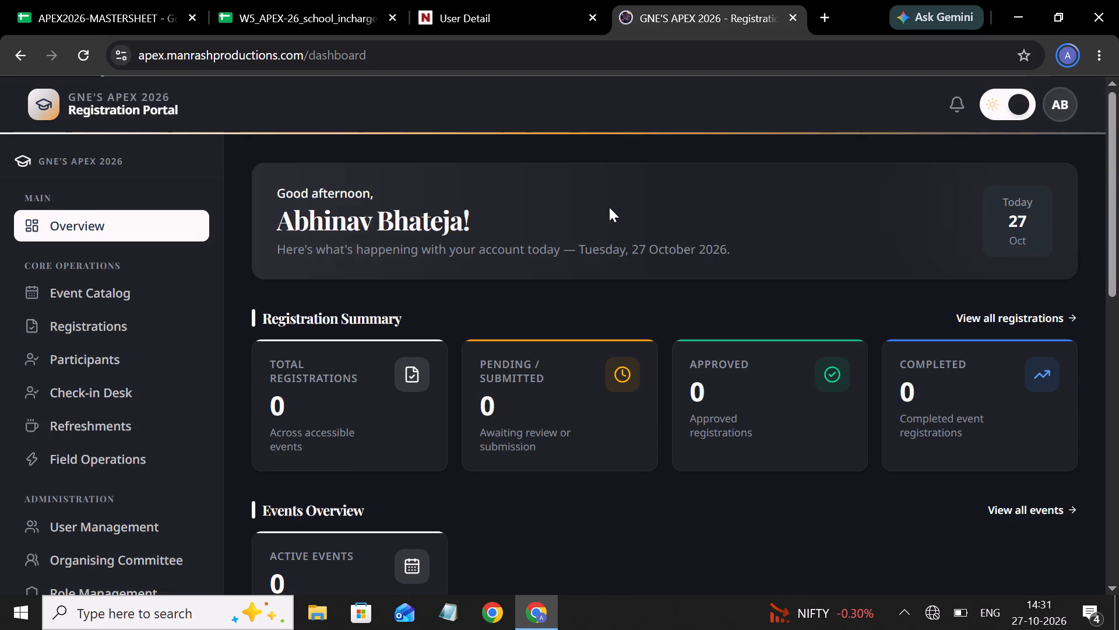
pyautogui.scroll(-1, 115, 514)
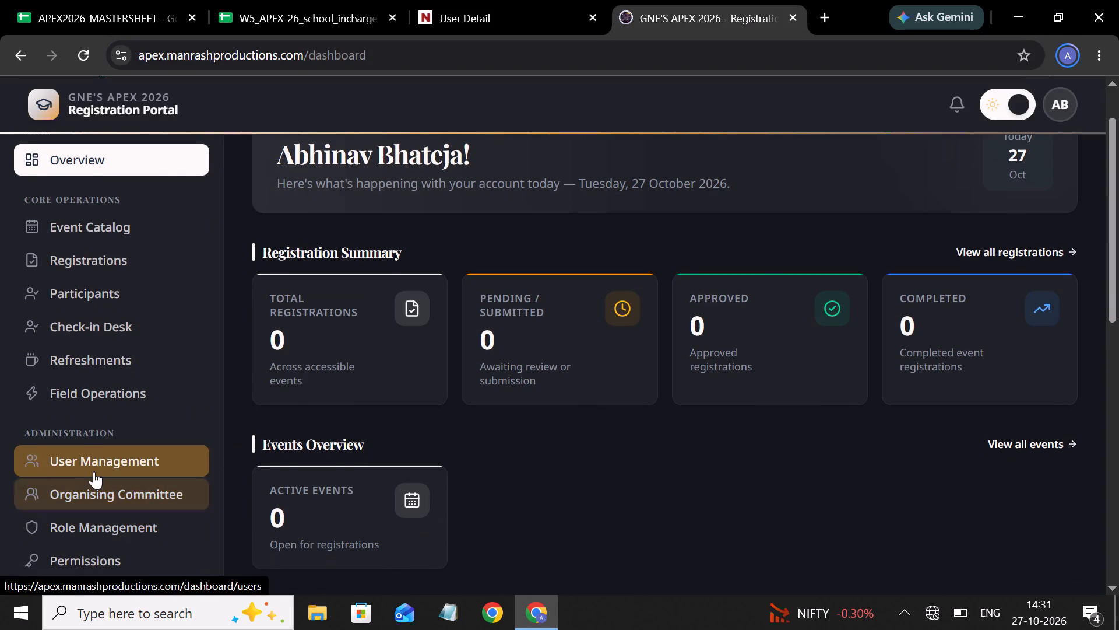
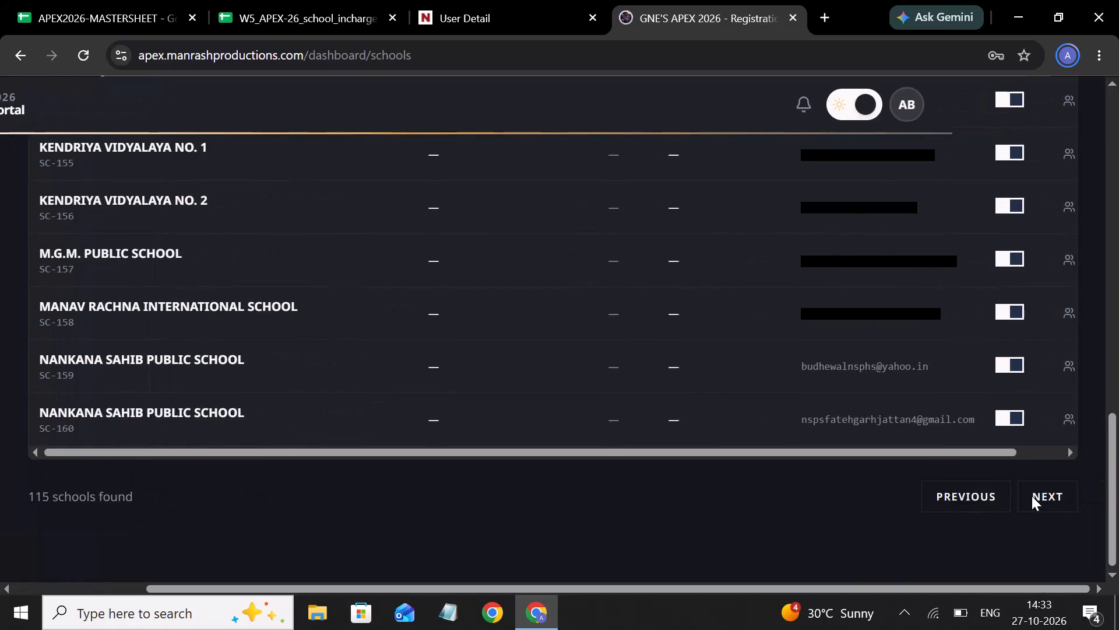
# Look through the registration portal's school list, checking the codes and contact details of the Guru Nanak school entries.
pyautogui.hscroll(1, 642, 399)
pyautogui.scroll(2, 642, 399)
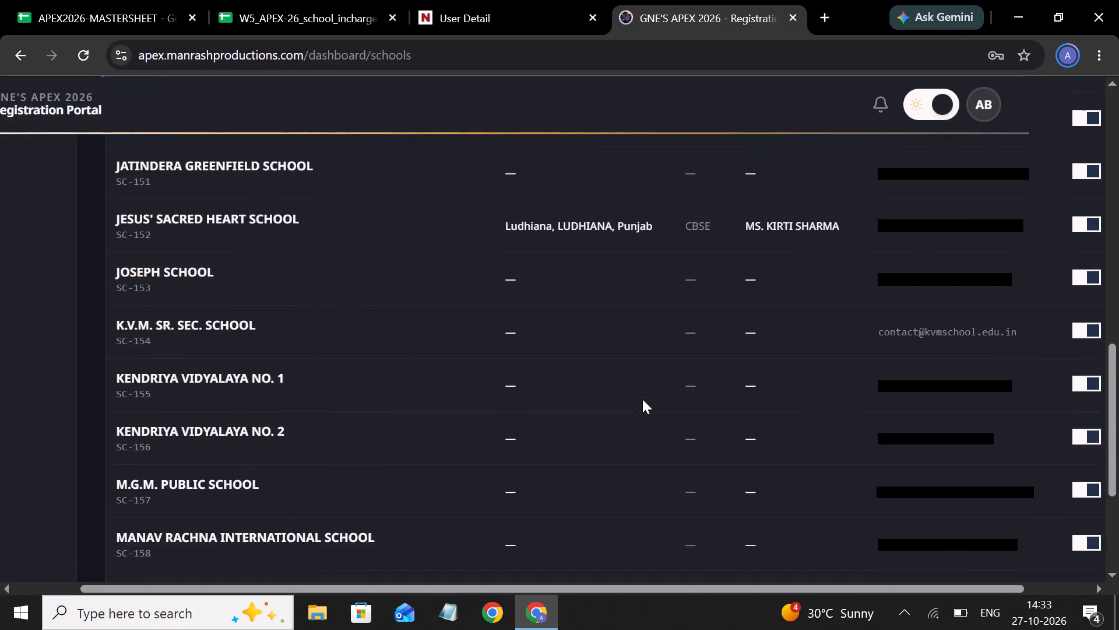
pyautogui.scroll(4, 642, 399)
pyautogui.scroll(1, 411, 280)
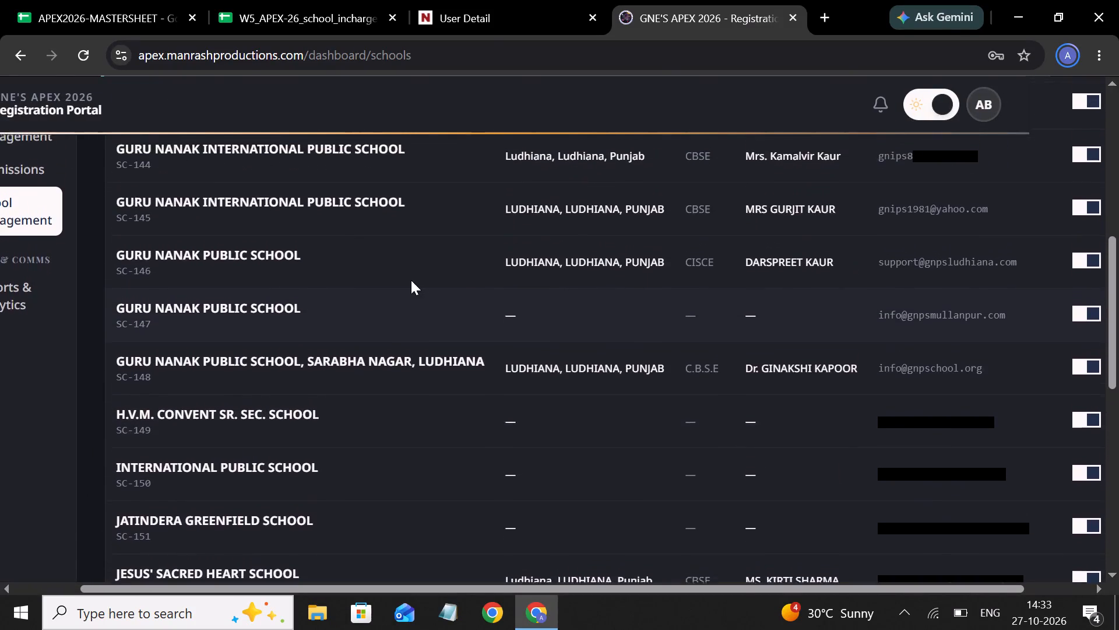
pyautogui.scroll(1, 411, 280)
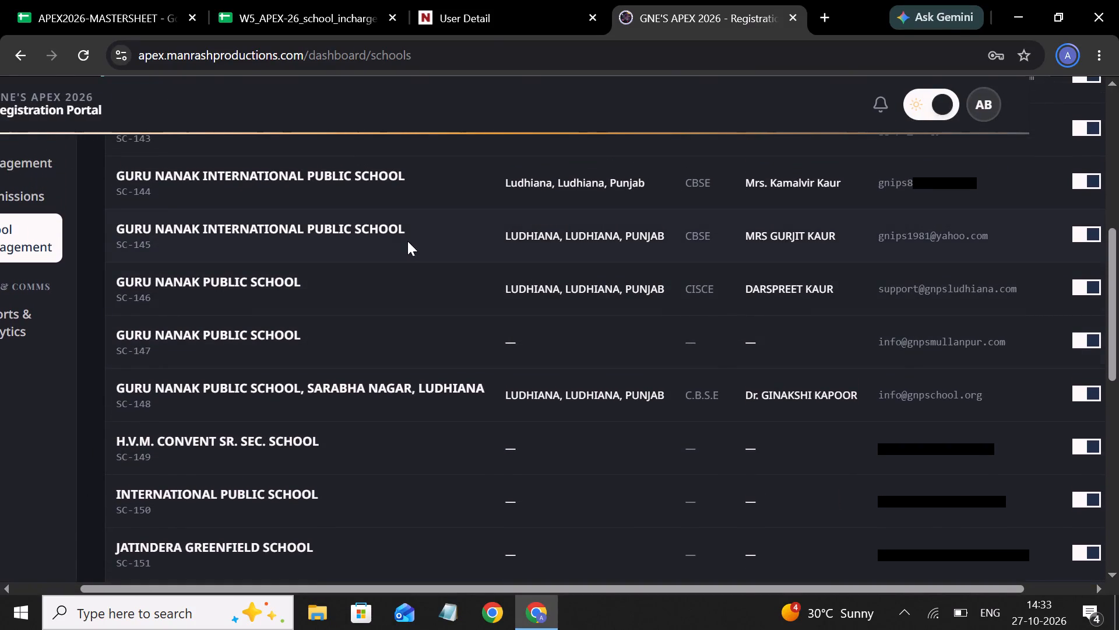
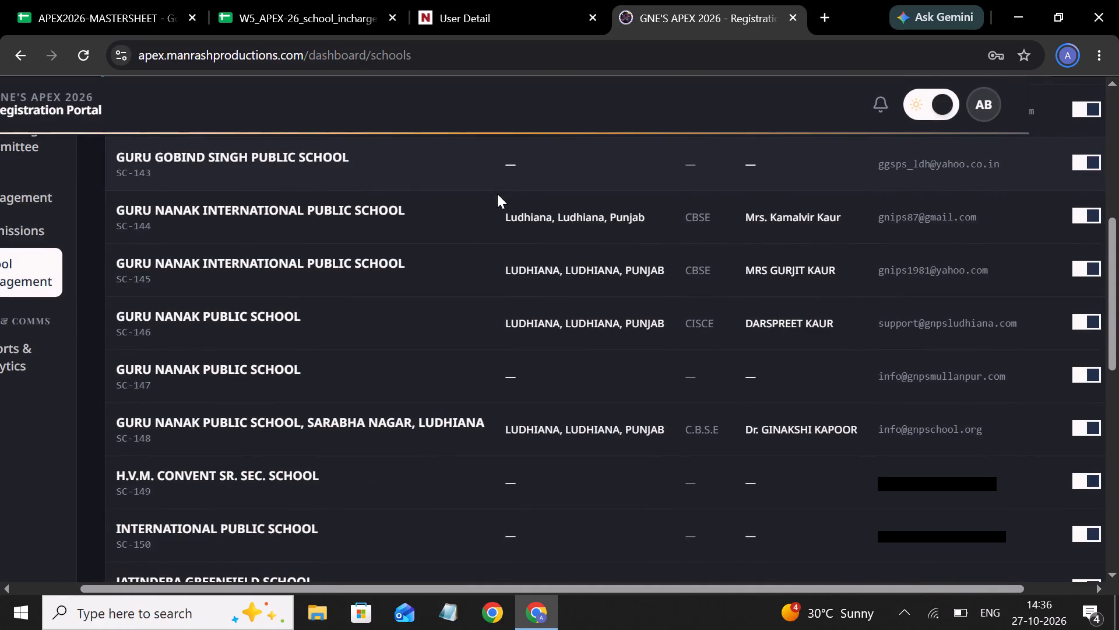
# Reduce the page zoom to 80% and examine the Guru Nanak school rows together with their codes, locations and contacts.
pyautogui.hotkey('ctrl', '-')
pyautogui.hotkey('ctrl', '-')
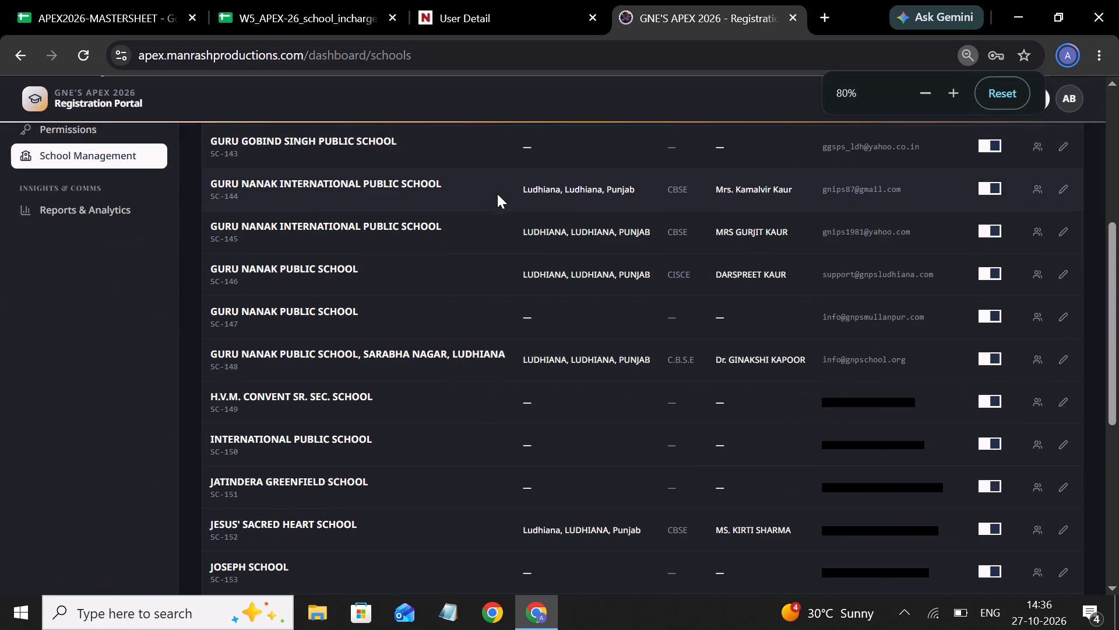
pyautogui.scroll(1, 339, 430)
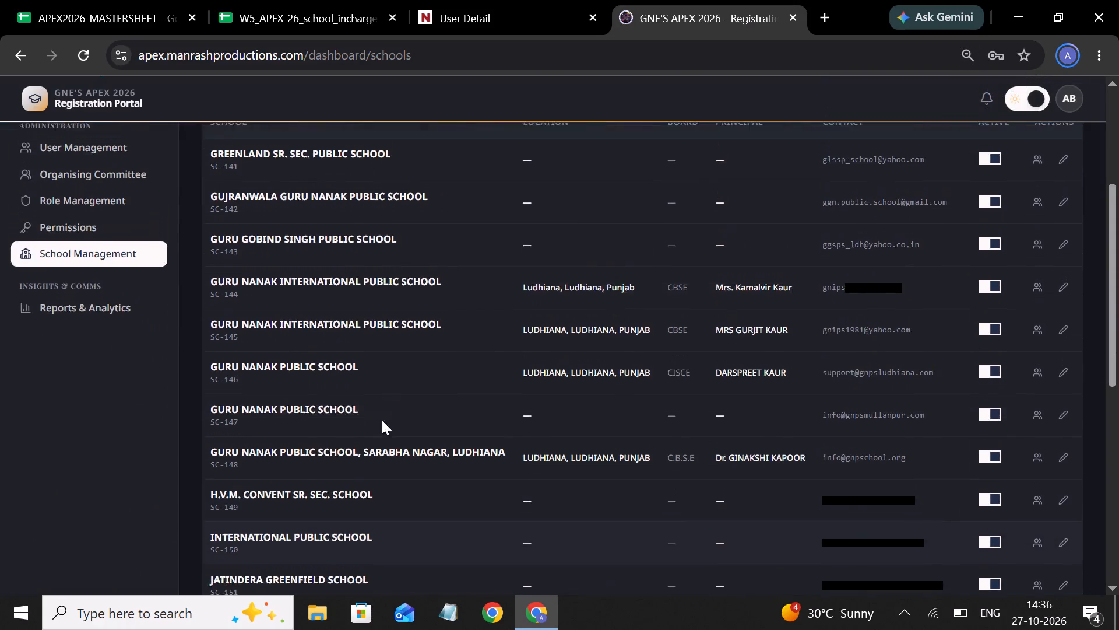
pyautogui.scroll(1, 396, 387)
pyautogui.scroll(-2, 396, 387)
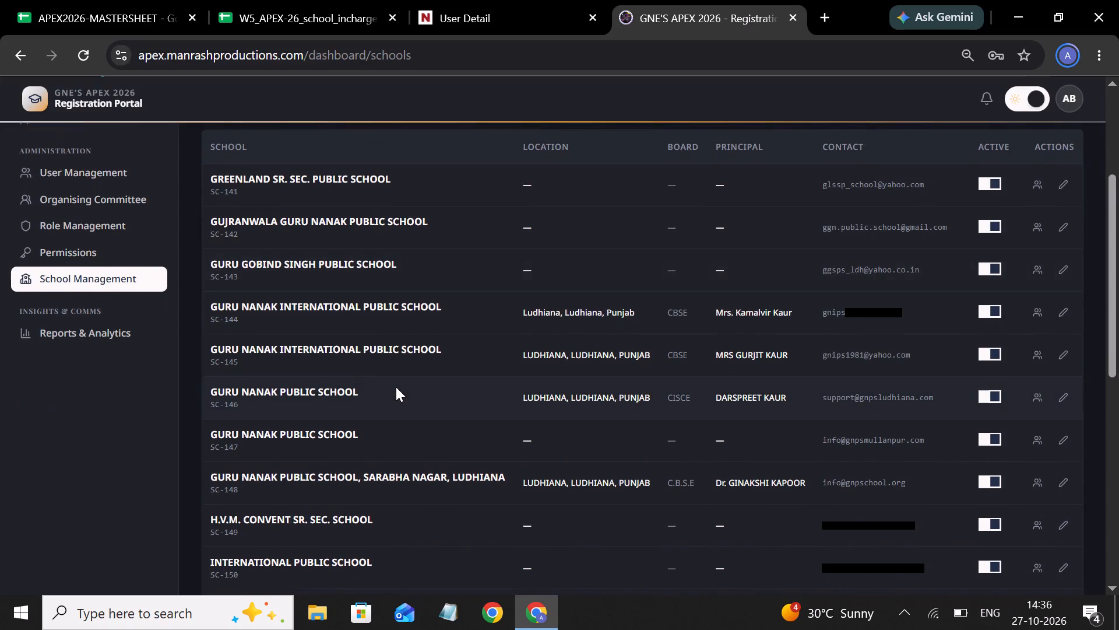
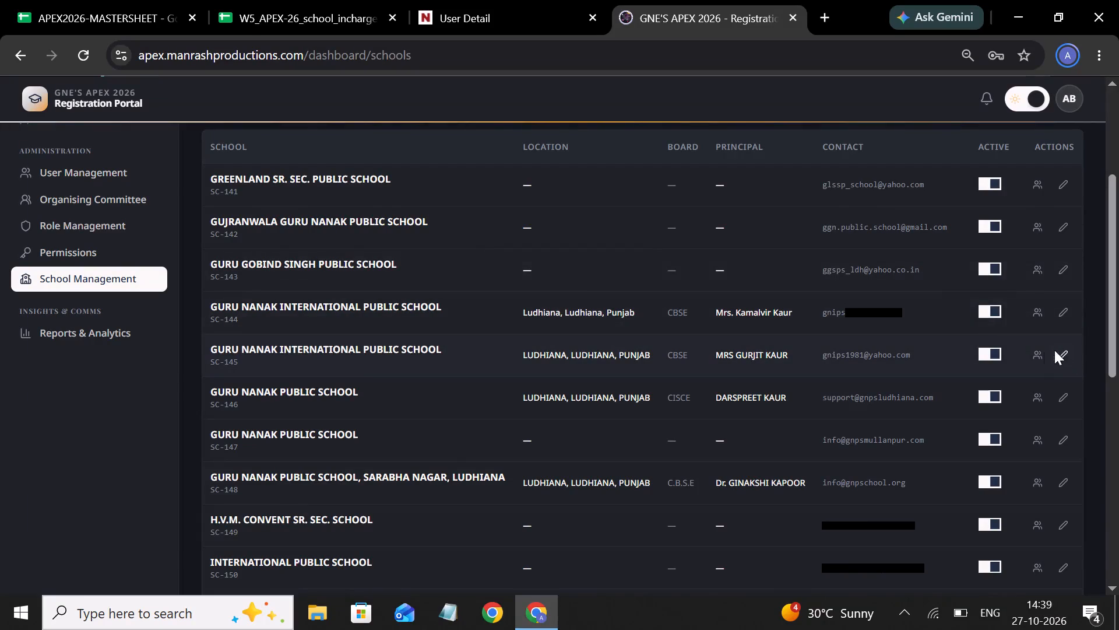
# Open the staff list of Guru Nanak International Public School (SC-145) to look up its teacher incharge.
pyautogui.click(1035, 352)
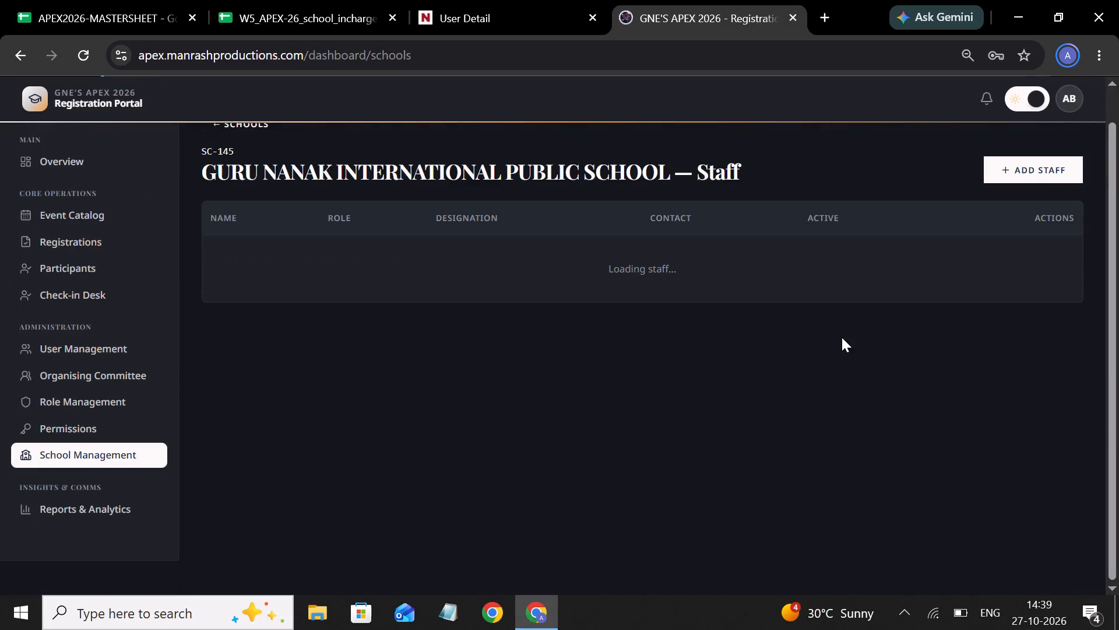
pyautogui.scroll(-1, 842, 337)
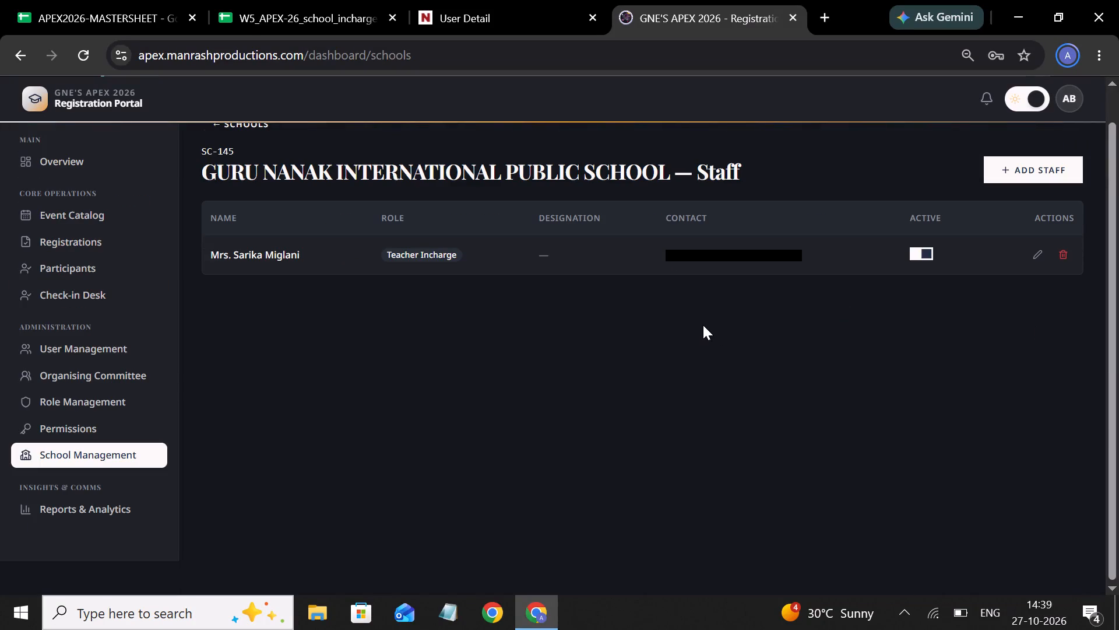
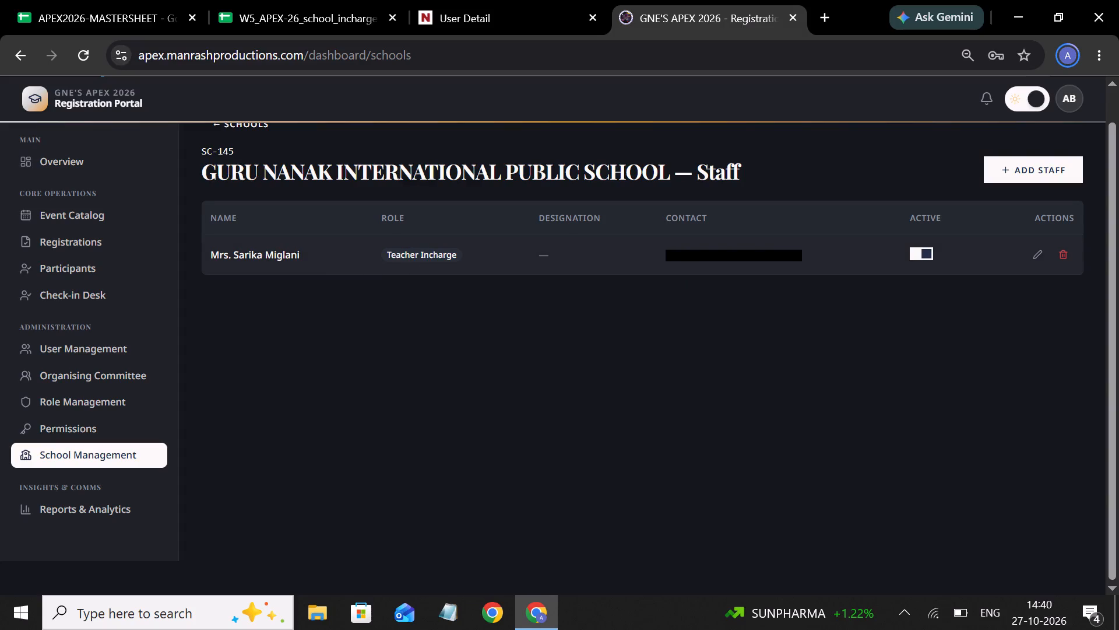
# Take the teacher incharge's name from the SC-145 staff list over to the W5_APEX-26_school_incharges sheet.
pyautogui.moveTo(233, 254); pyautogui.dragTo(330, 257)
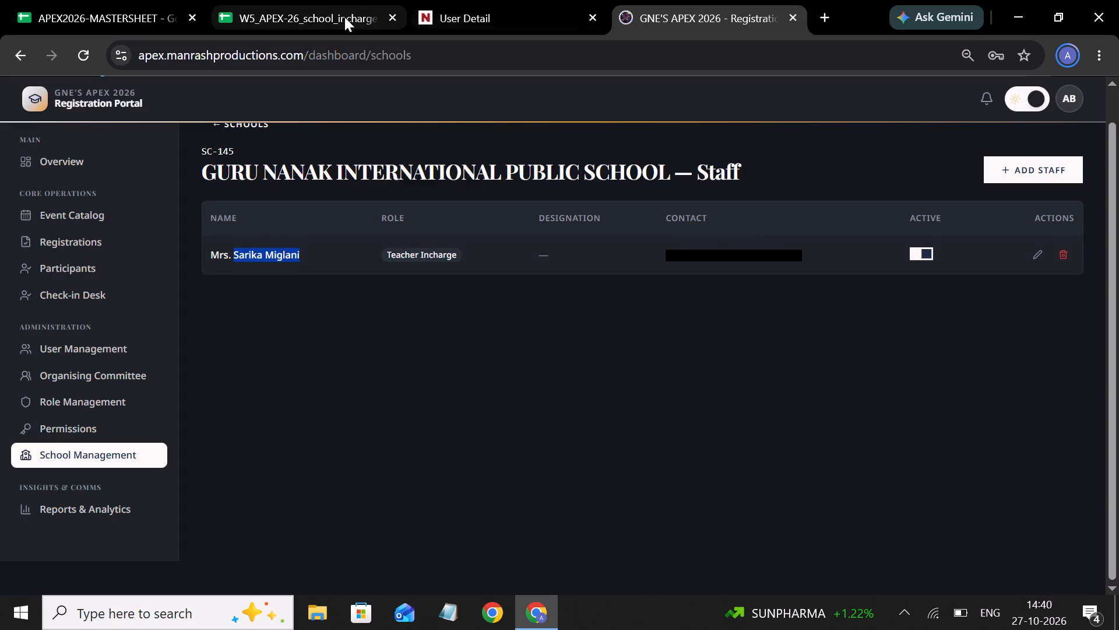
pyautogui.click(296, 15)
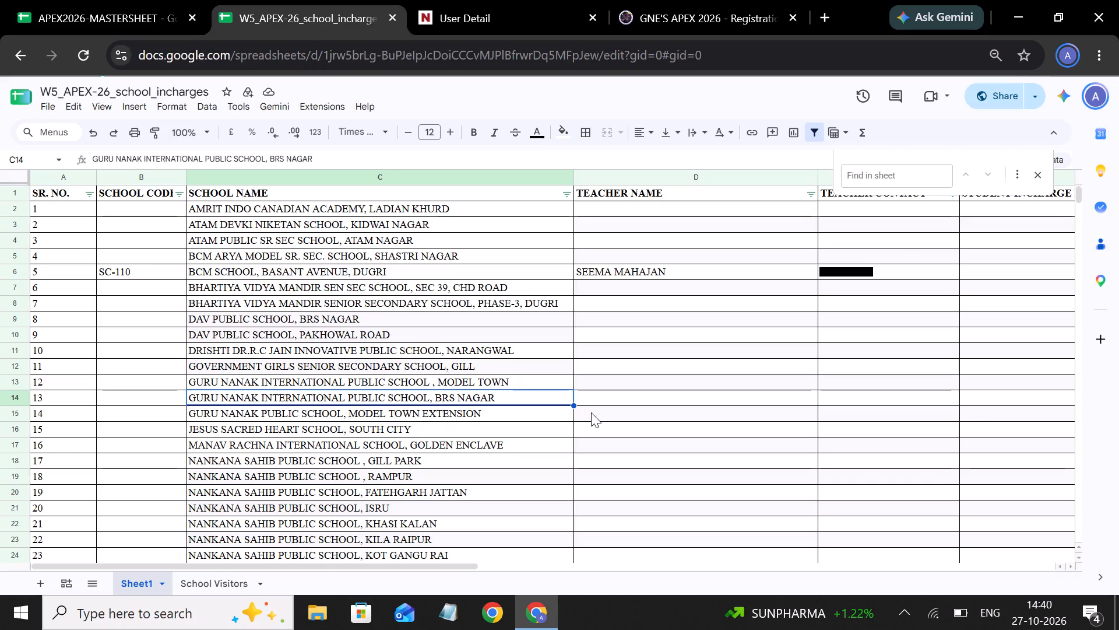
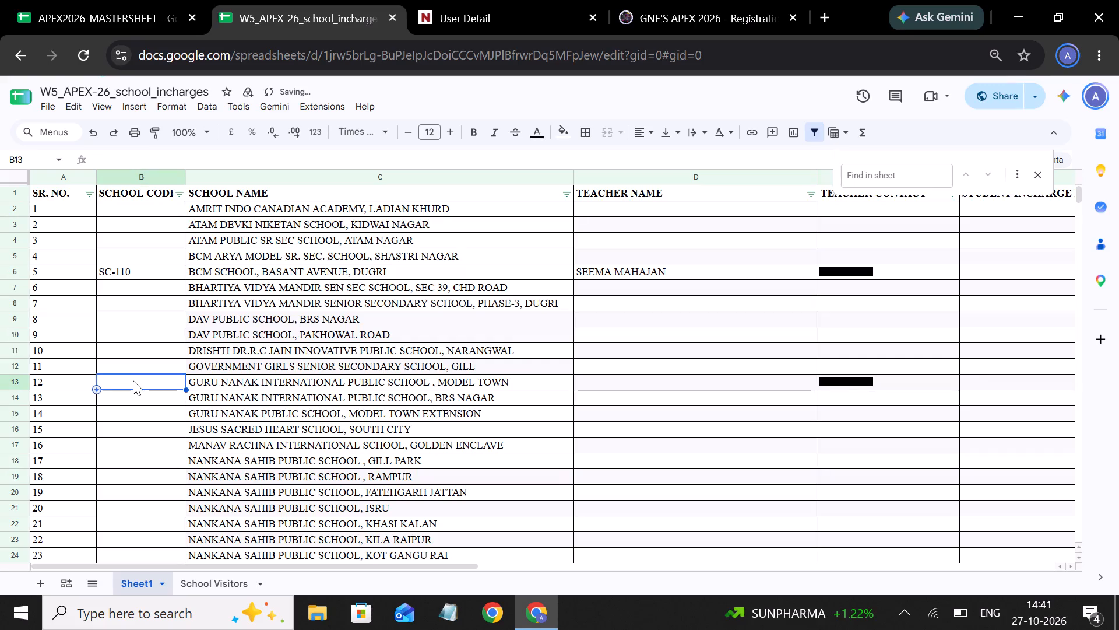
# Enter SC-145 in capitals as the school code for Guru Nanak International Public School, Model Town.
pyautogui.write('sc-145')
pyautogui.press('BackSpace')
pyautogui.press('BackSpace')
pyautogui.press('BackSpace')
pyautogui.press('BackSpace')
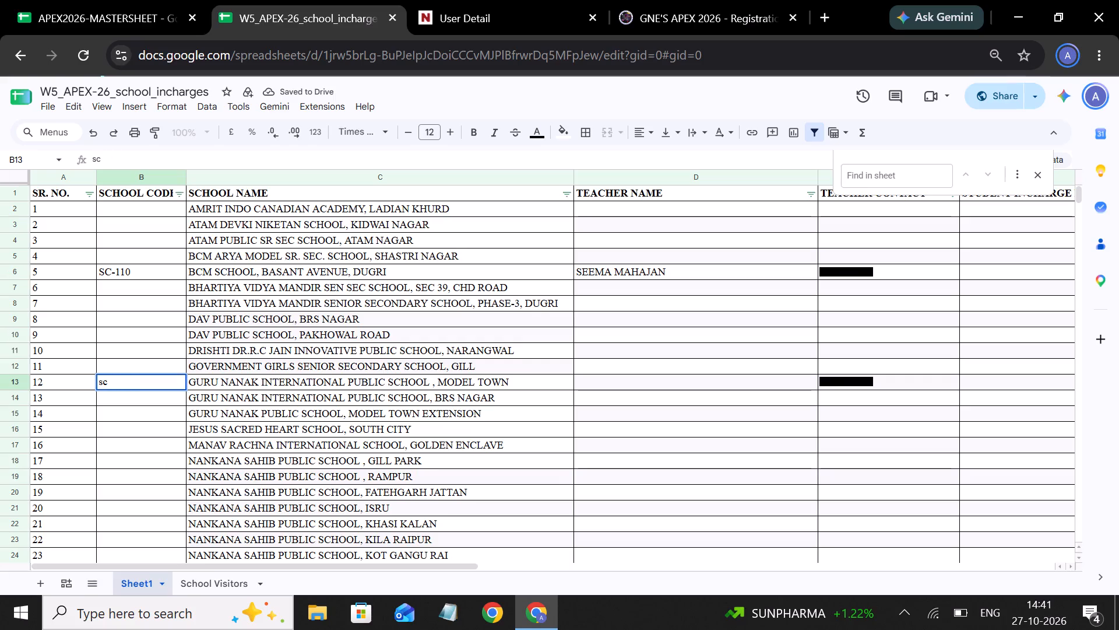
pyautogui.press('BackSpace')
pyautogui.press('BackSpace')
pyautogui.write('SC-145')
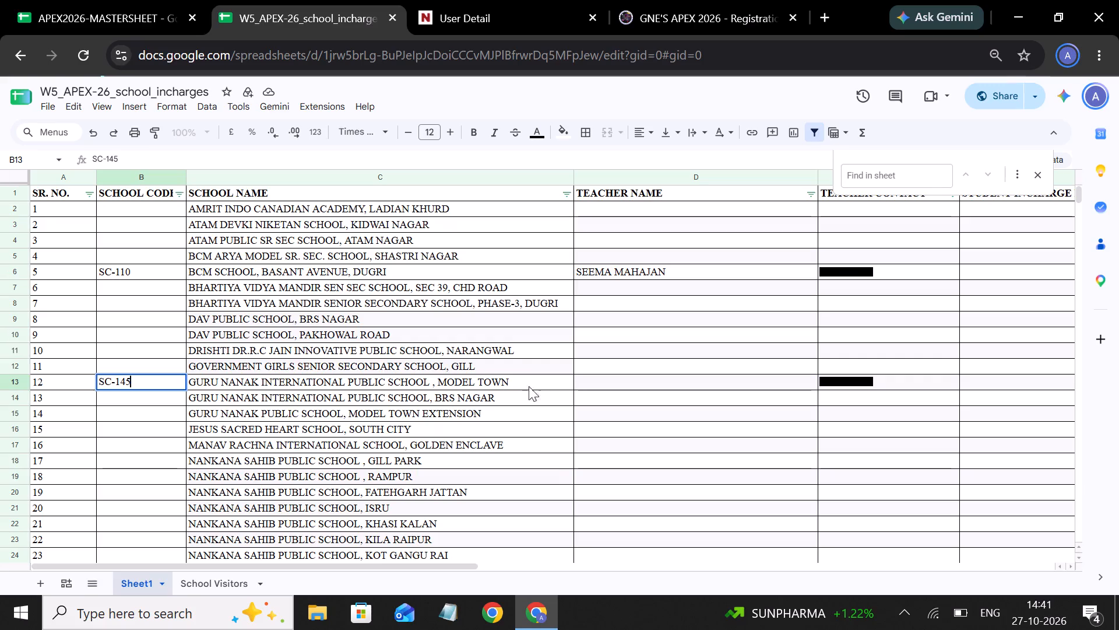
pyautogui.click(631, 380)
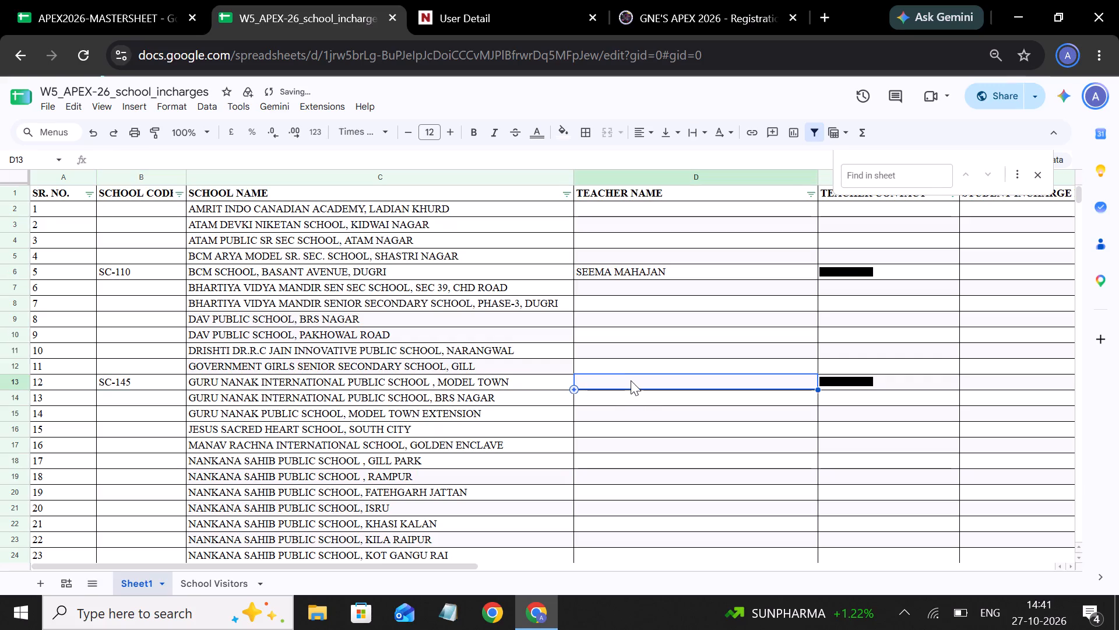
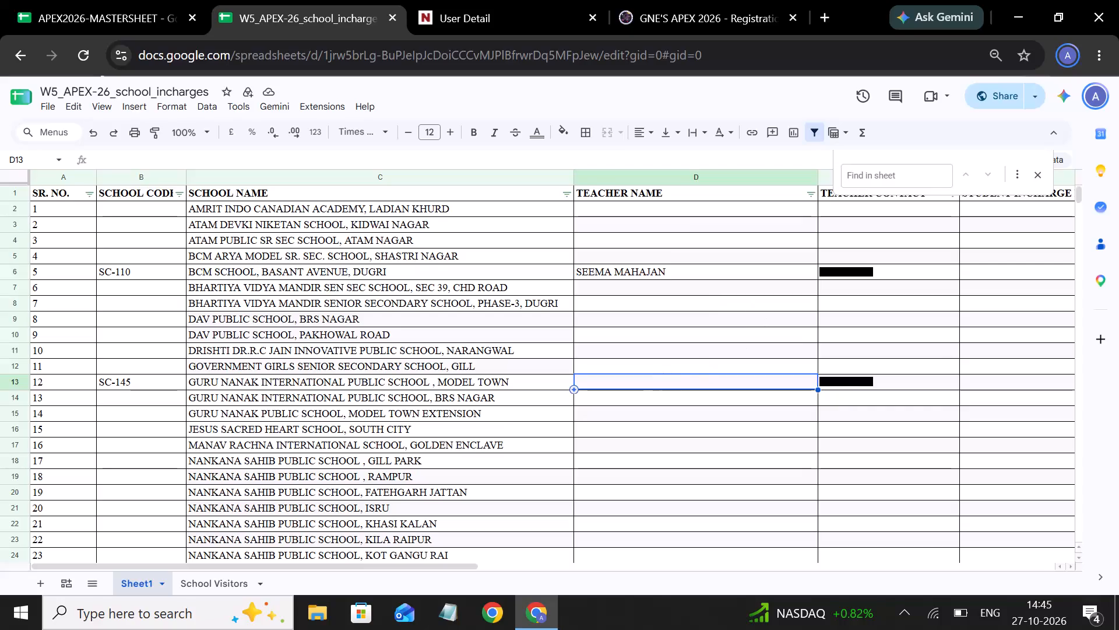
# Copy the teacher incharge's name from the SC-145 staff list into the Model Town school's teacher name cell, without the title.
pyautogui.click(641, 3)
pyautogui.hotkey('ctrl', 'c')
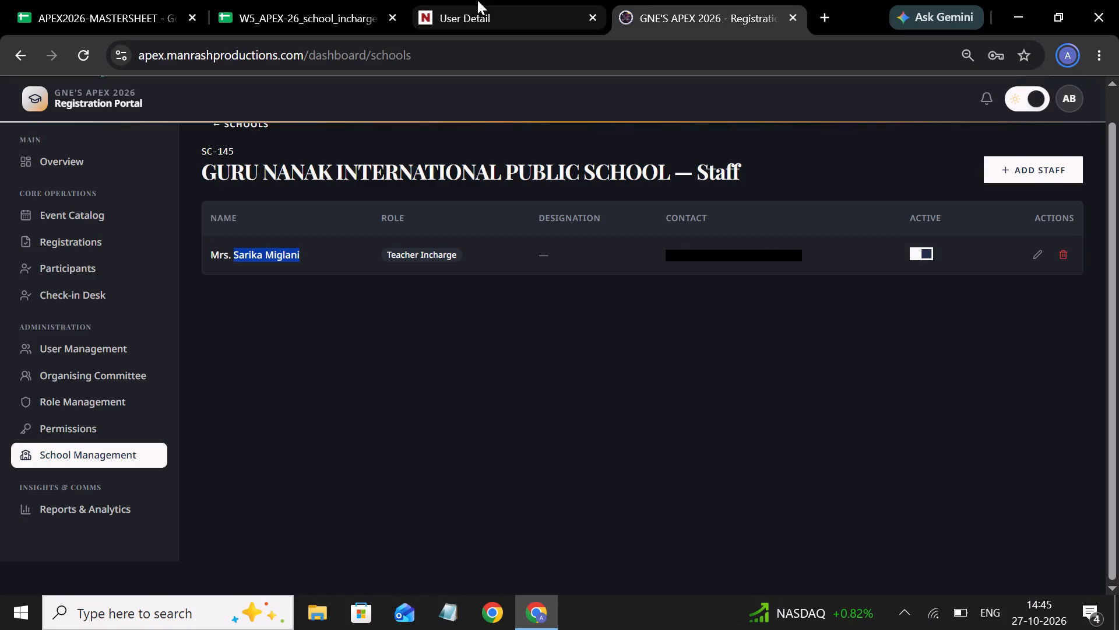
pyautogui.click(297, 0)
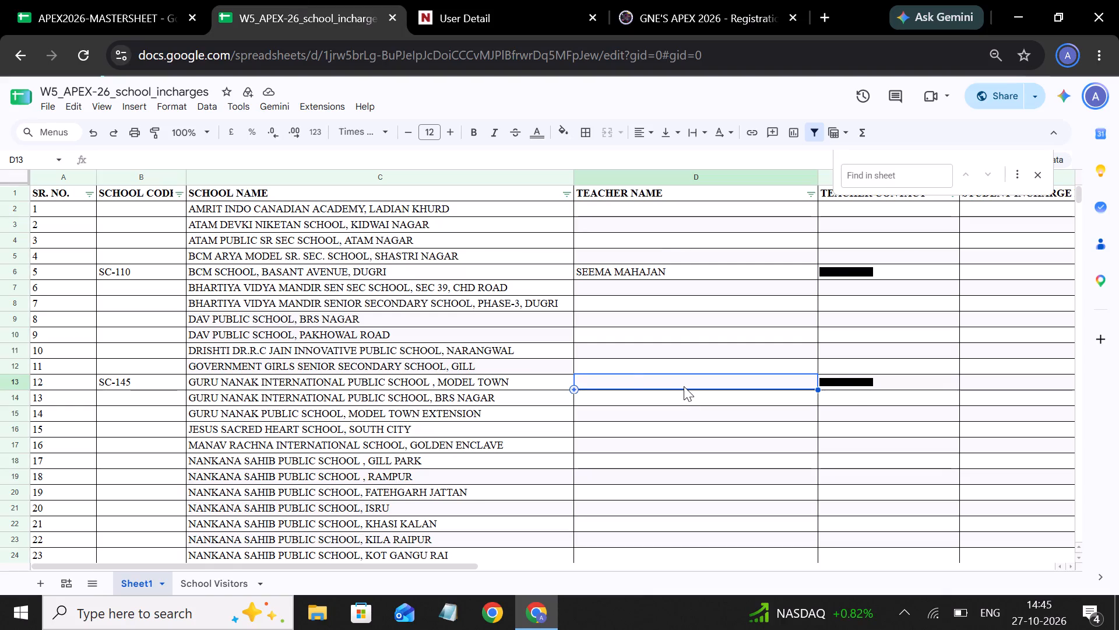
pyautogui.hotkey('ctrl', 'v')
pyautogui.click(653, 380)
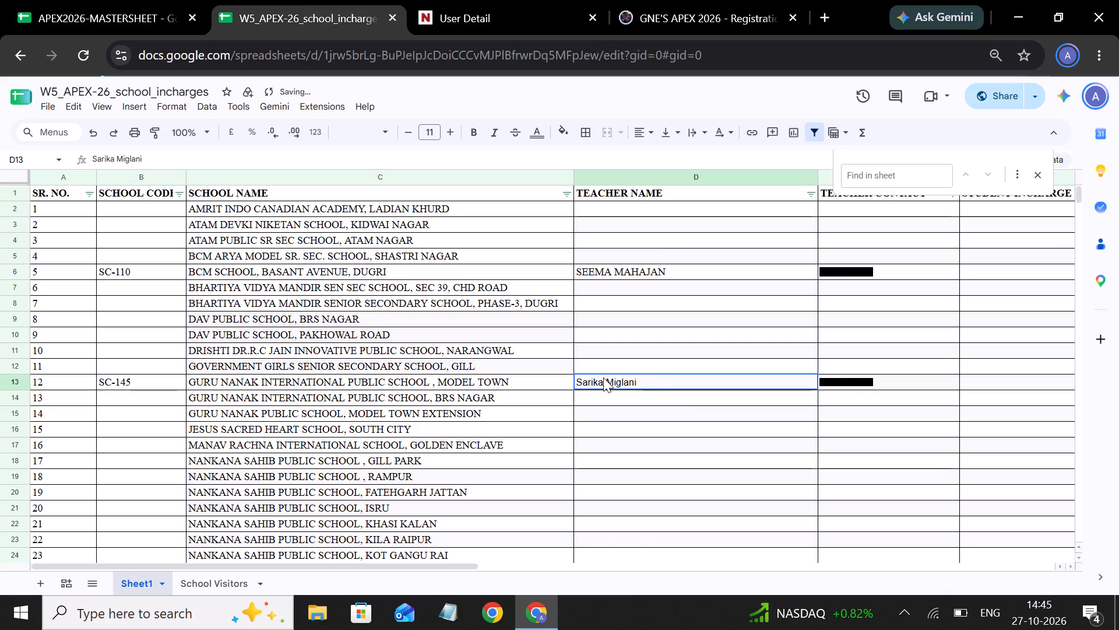
# Replace the pasted teacher name for Guru Nanak International Public School, Model Town, with the incharge's full name in capitals.
pyautogui.moveTo(649, 379); pyautogui.dragTo(640, 373)
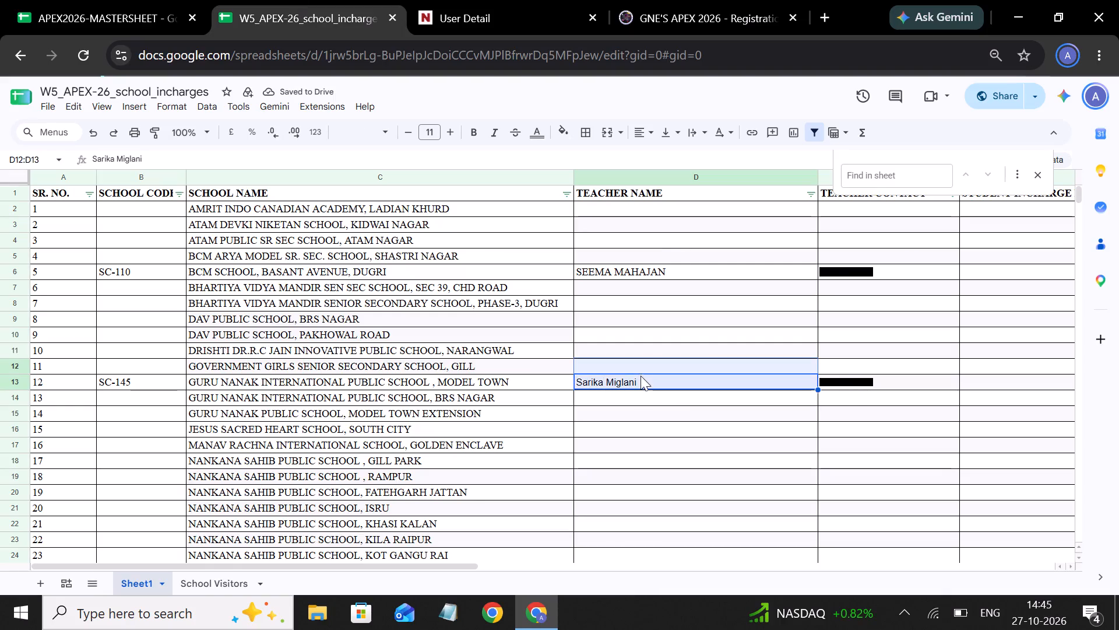
pyautogui.click(641, 380)
pyautogui.press('BackSpace')
pyautogui.press('BackSpace')
pyautogui.press('BackSpace')
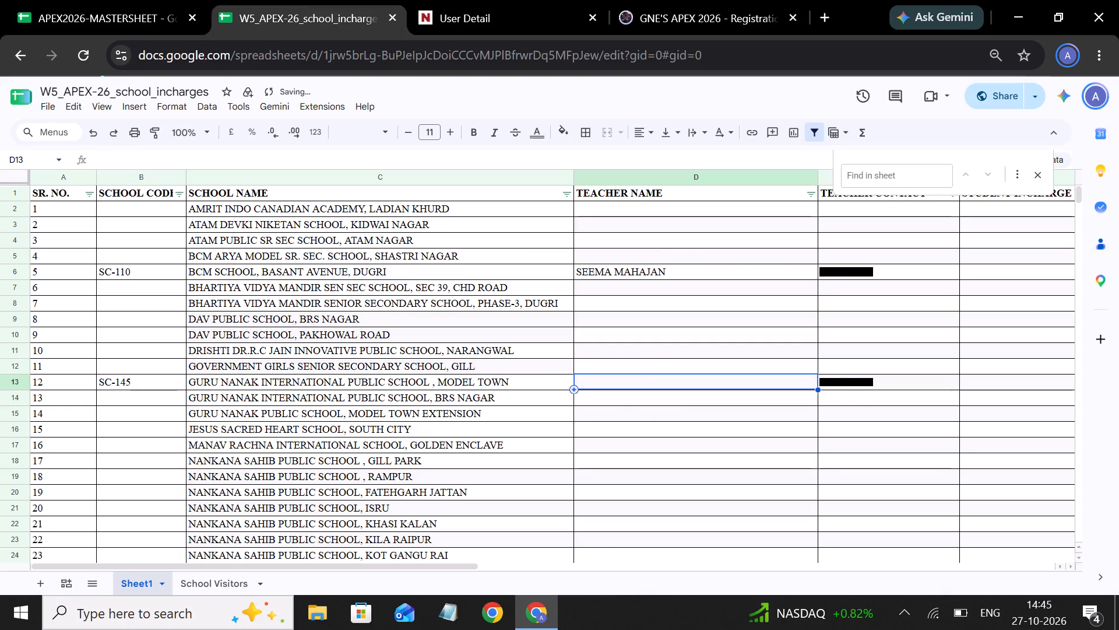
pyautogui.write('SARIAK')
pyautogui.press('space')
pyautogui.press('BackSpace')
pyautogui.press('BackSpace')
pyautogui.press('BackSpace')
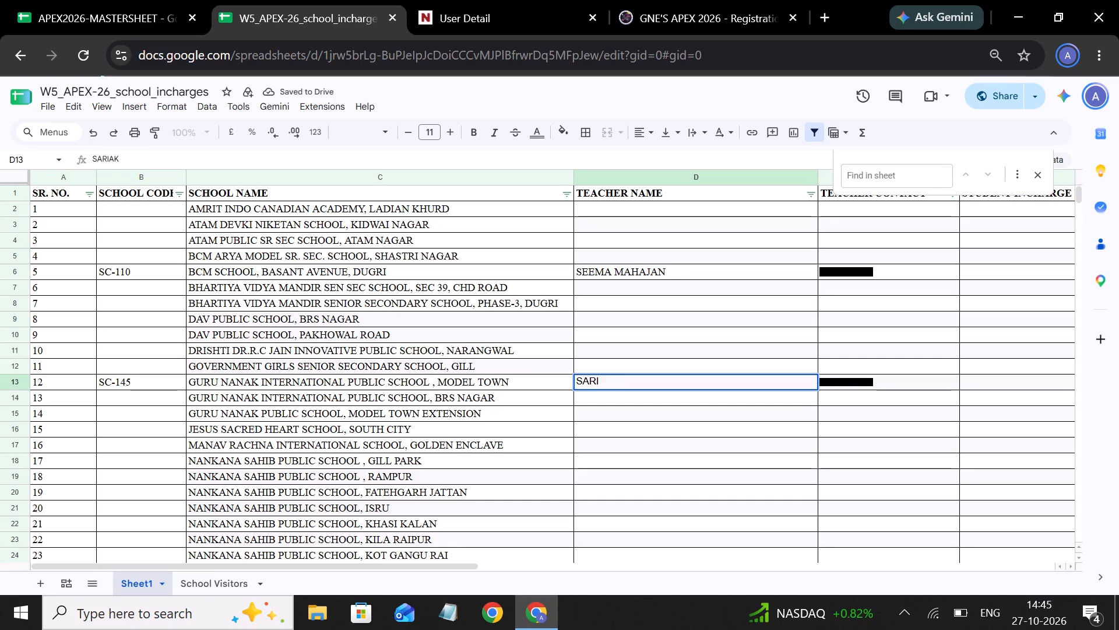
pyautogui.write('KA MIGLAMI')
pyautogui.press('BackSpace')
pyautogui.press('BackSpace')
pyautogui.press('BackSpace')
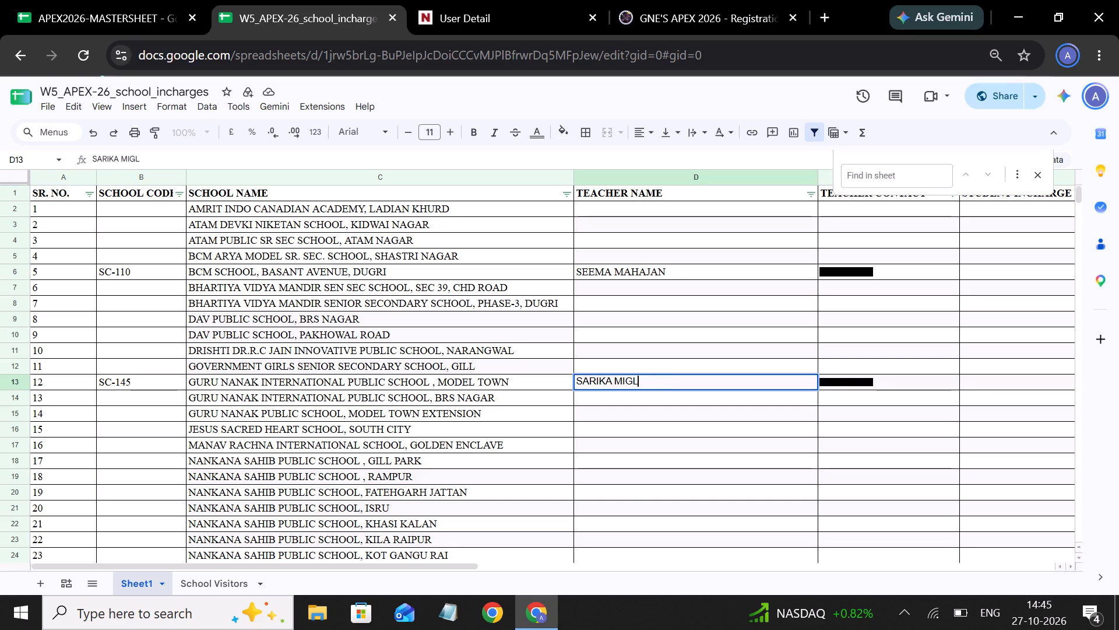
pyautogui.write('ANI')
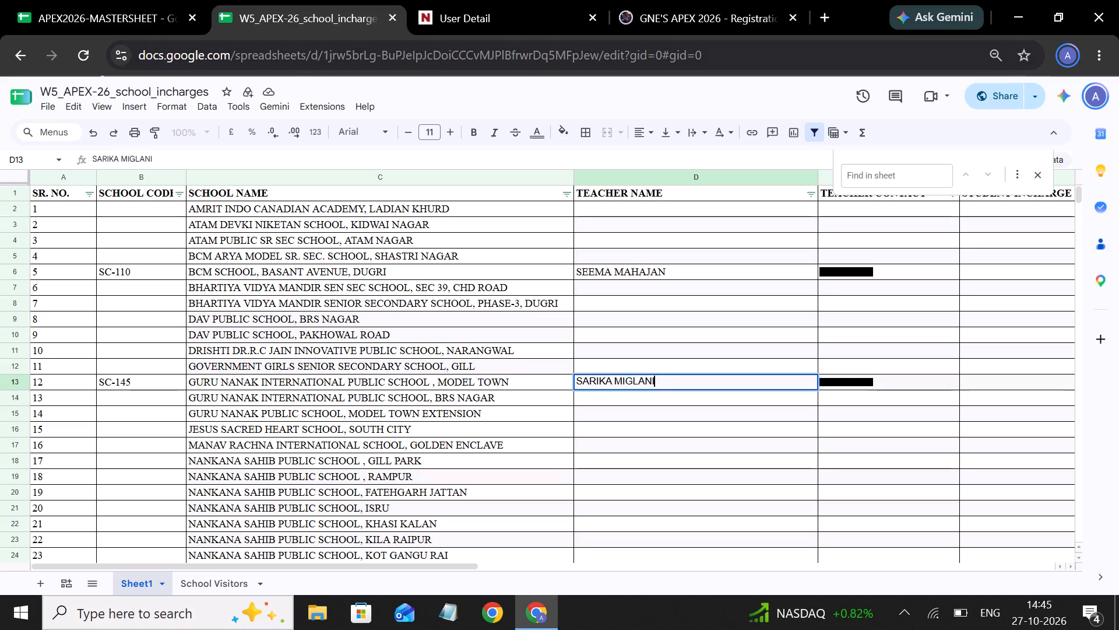
# Move the User Detail browser tab ahead of the others and return to the W5_APEX-26_school_incharges sheet.
pyautogui.click(101, 0)
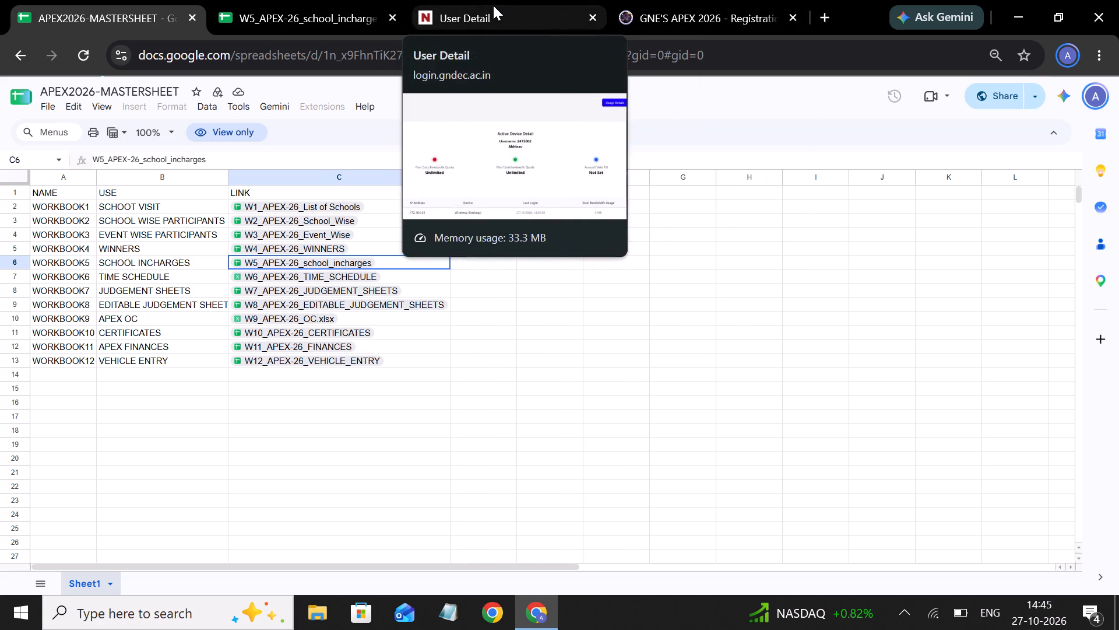
pyautogui.moveTo(493, 5); pyautogui.dragTo(89, 6)
pyautogui.click(455, 2)
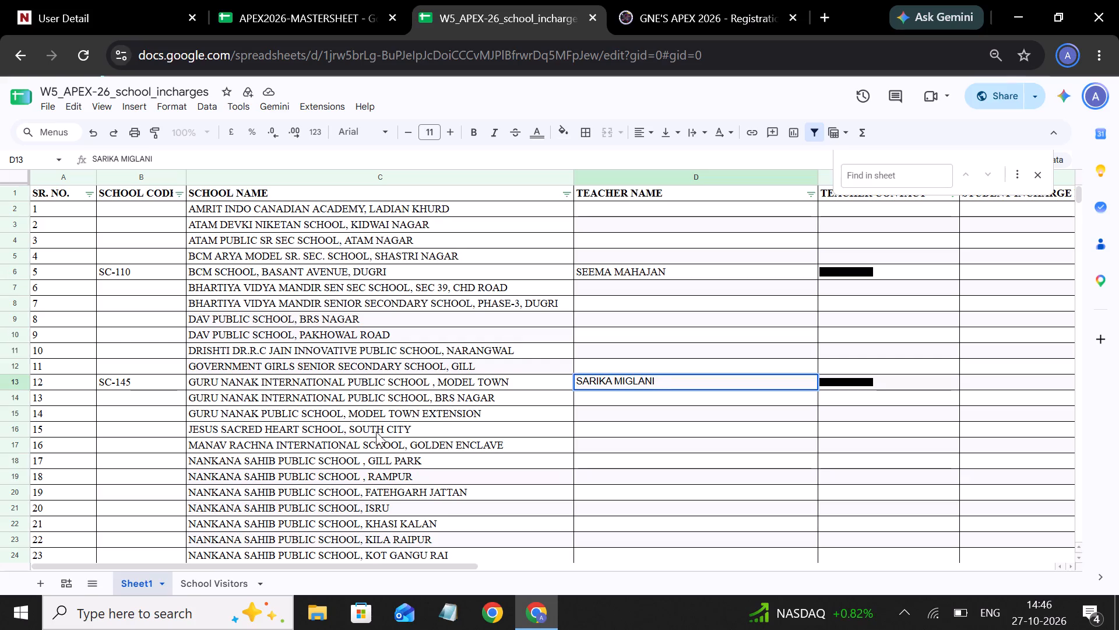
# Look through the school incharges sheet and search it for SGND, then clear the search text.
pyautogui.scroll(-1, 294, 512)
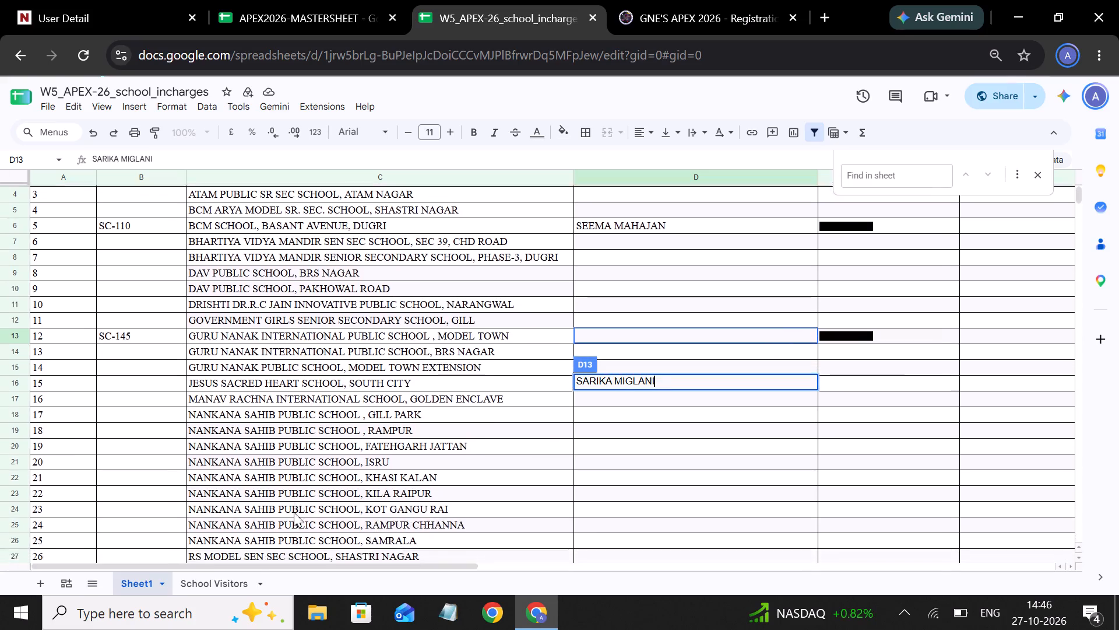
pyautogui.scroll(-1, 294, 512)
pyautogui.scroll(3, 318, 395)
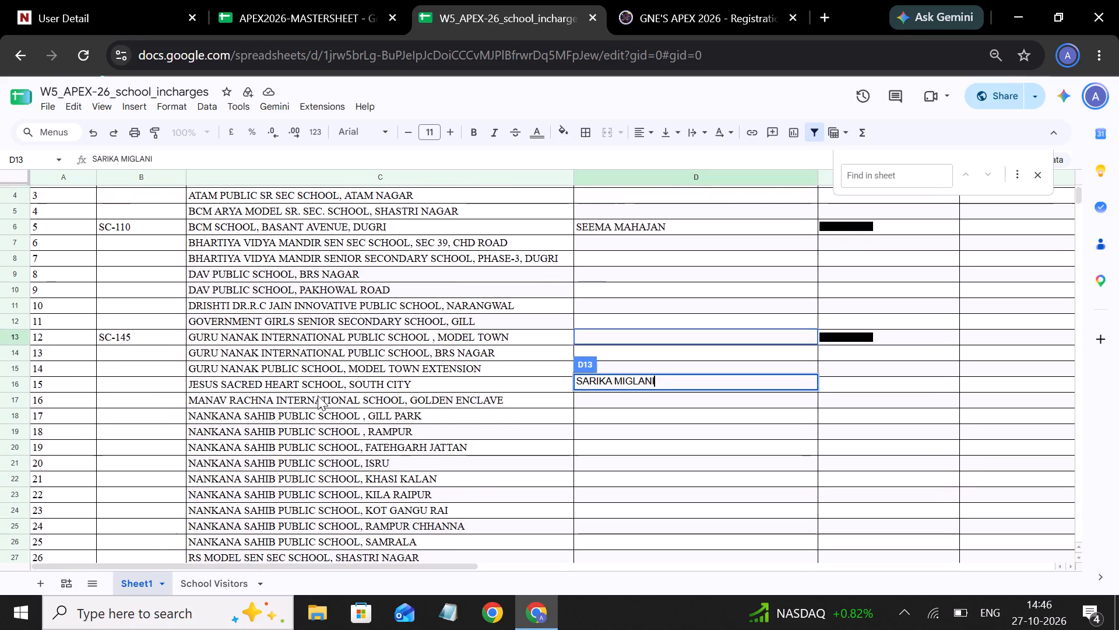
pyautogui.scroll(1, 318, 395)
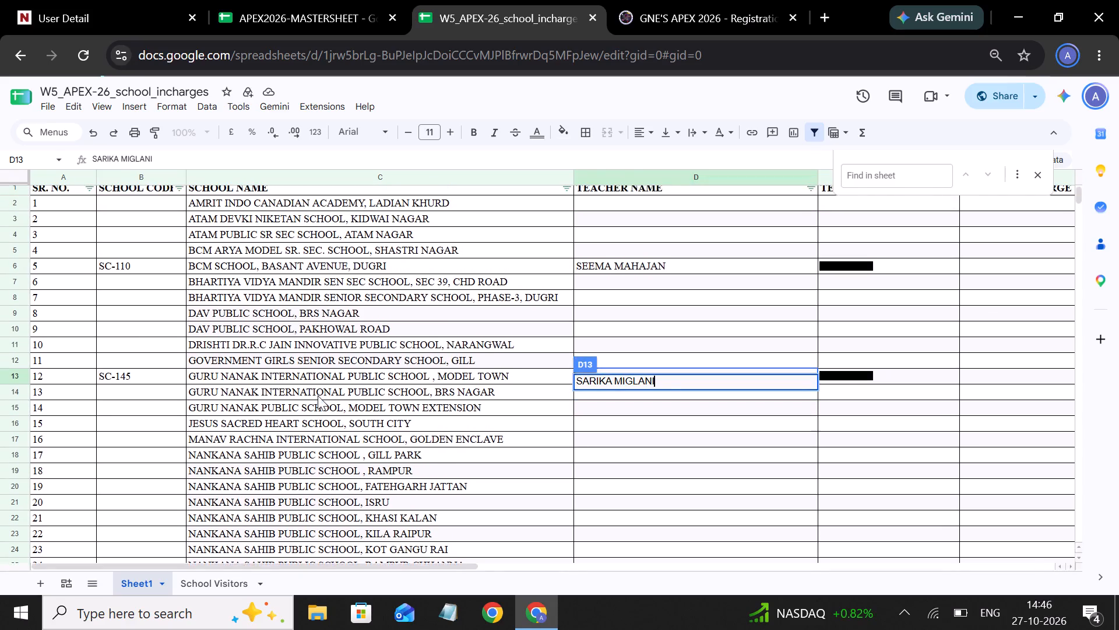
pyautogui.scroll(1, 318, 395)
pyautogui.click(868, 175)
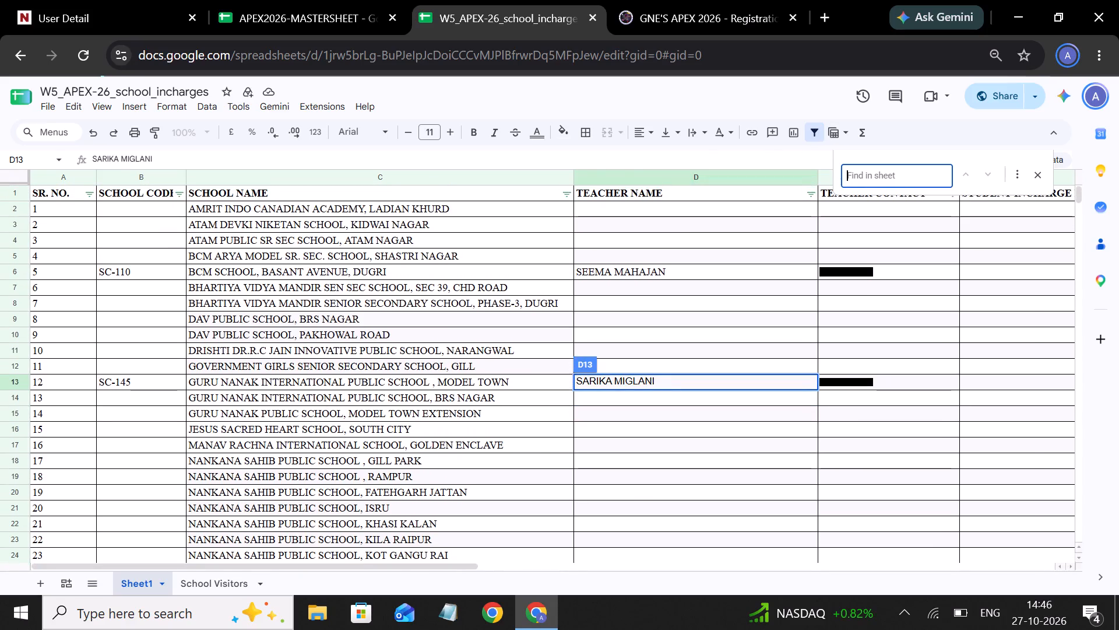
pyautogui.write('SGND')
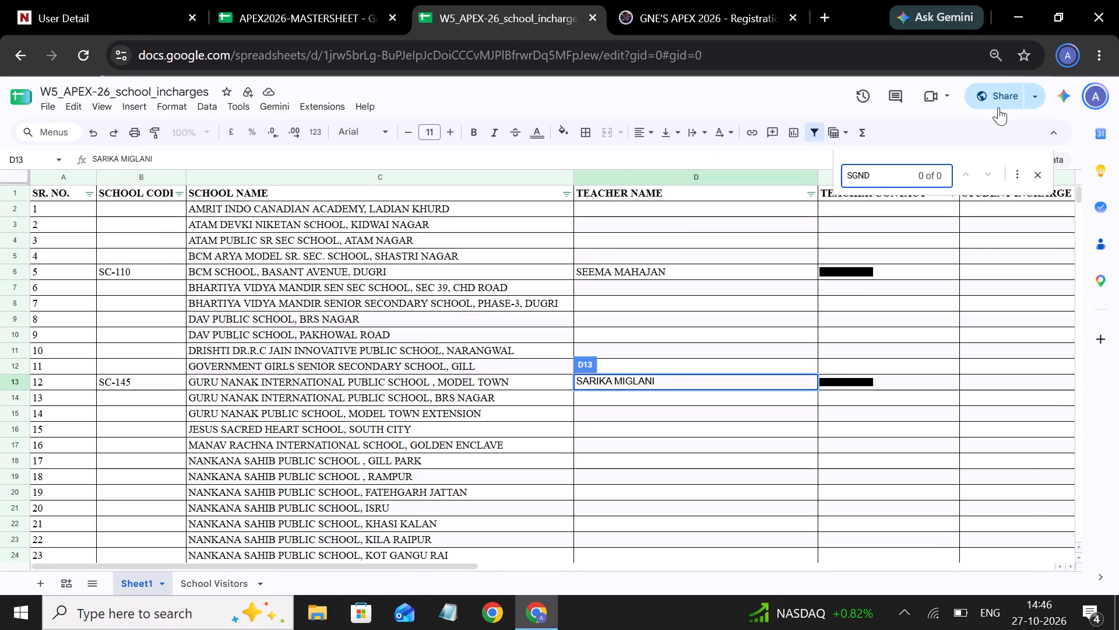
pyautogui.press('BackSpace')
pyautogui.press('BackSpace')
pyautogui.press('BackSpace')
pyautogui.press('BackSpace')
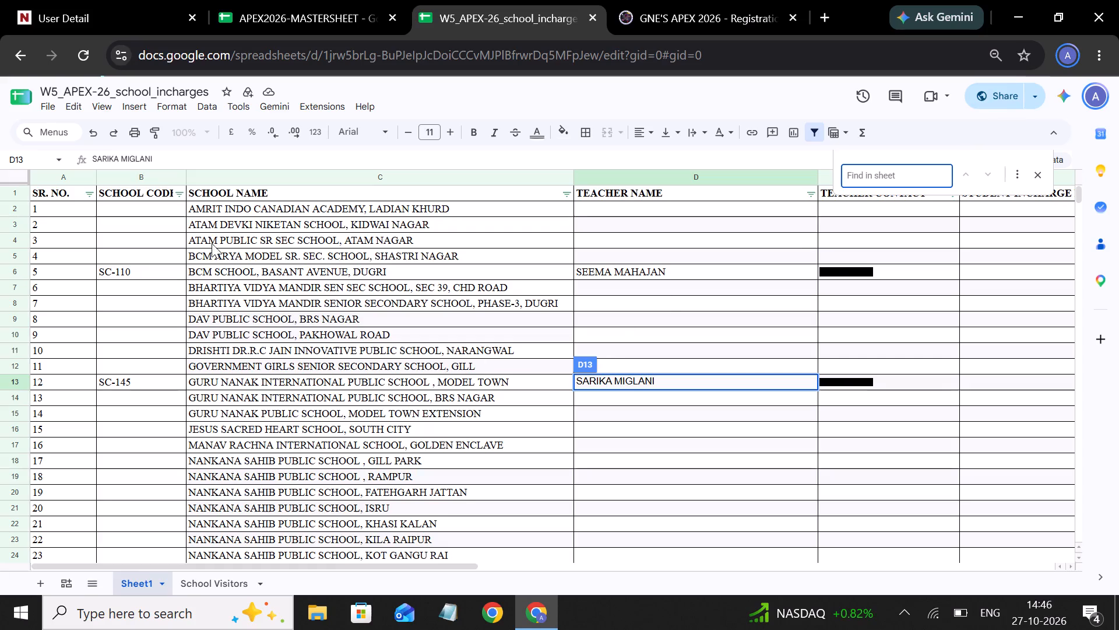
pyautogui.moveTo(198, 258); pyautogui.dragTo(320, 258)
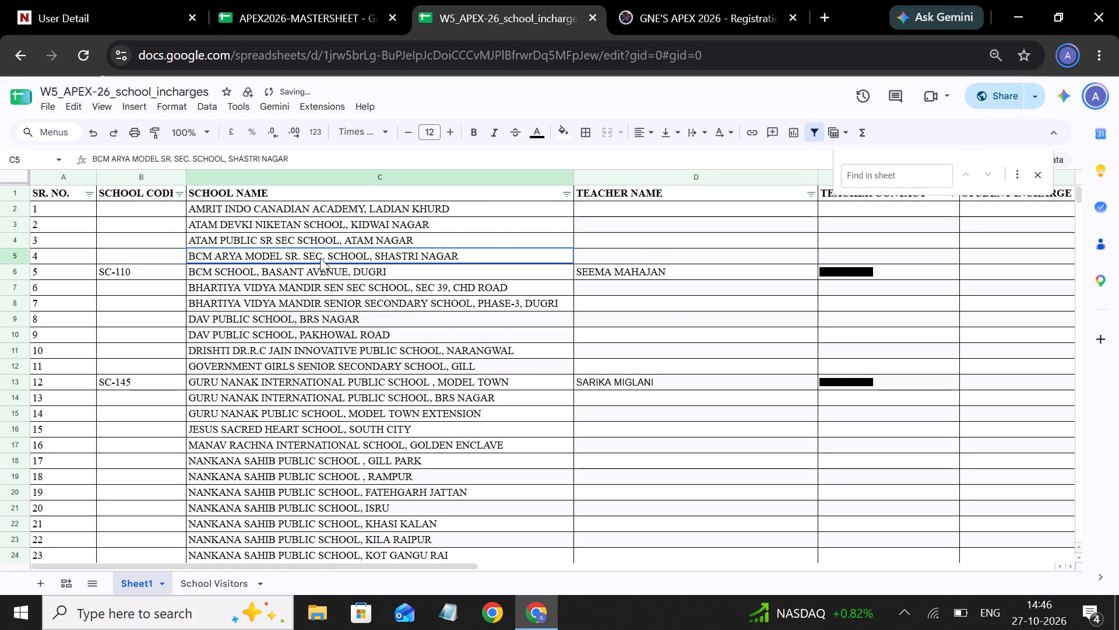
# Start a school name entry in the first empty row below serial number 30.
pyautogui.scroll(-2, 371, 367)
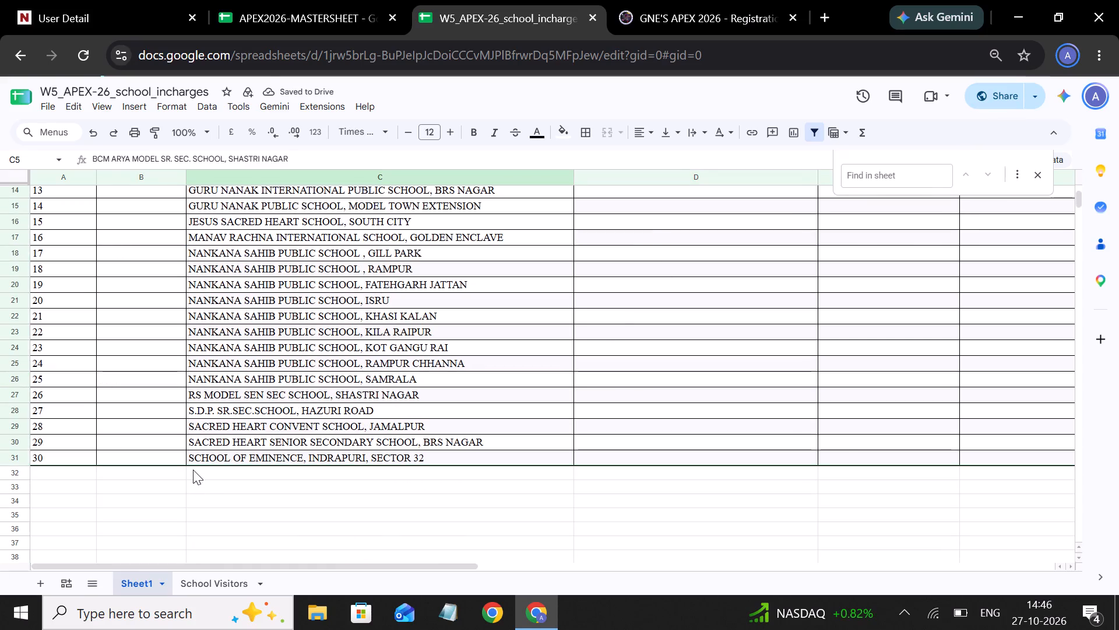
pyautogui.click(193, 470)
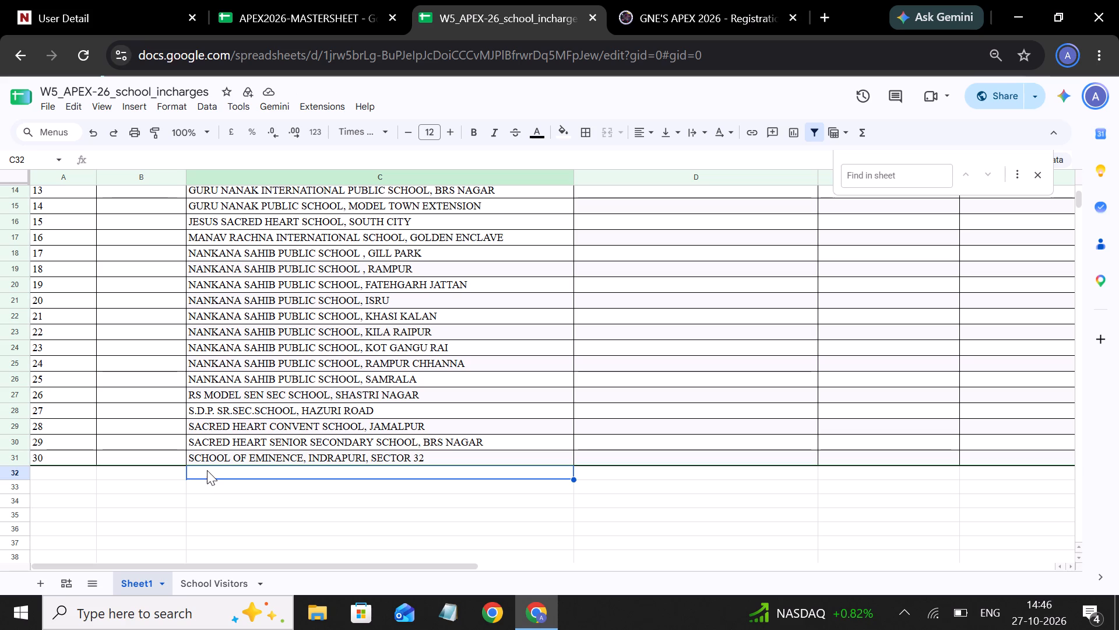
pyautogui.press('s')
pyautogui.press('BackSpace')
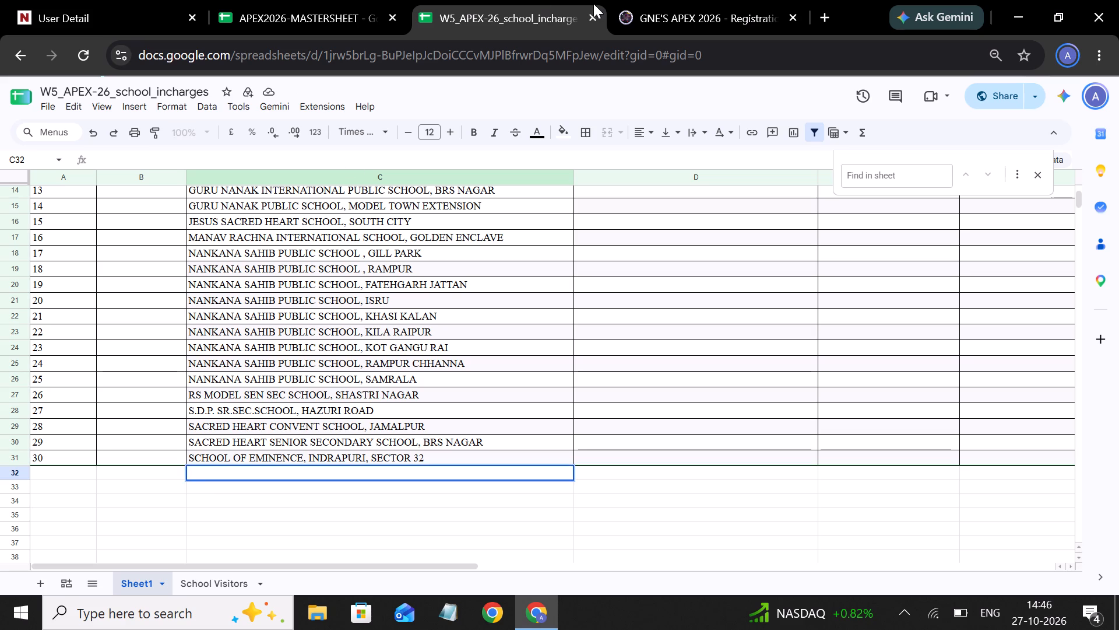
# Switch to the APEX registration portal and look through the School Management list for the SGND school.
pyautogui.click(726, 0)
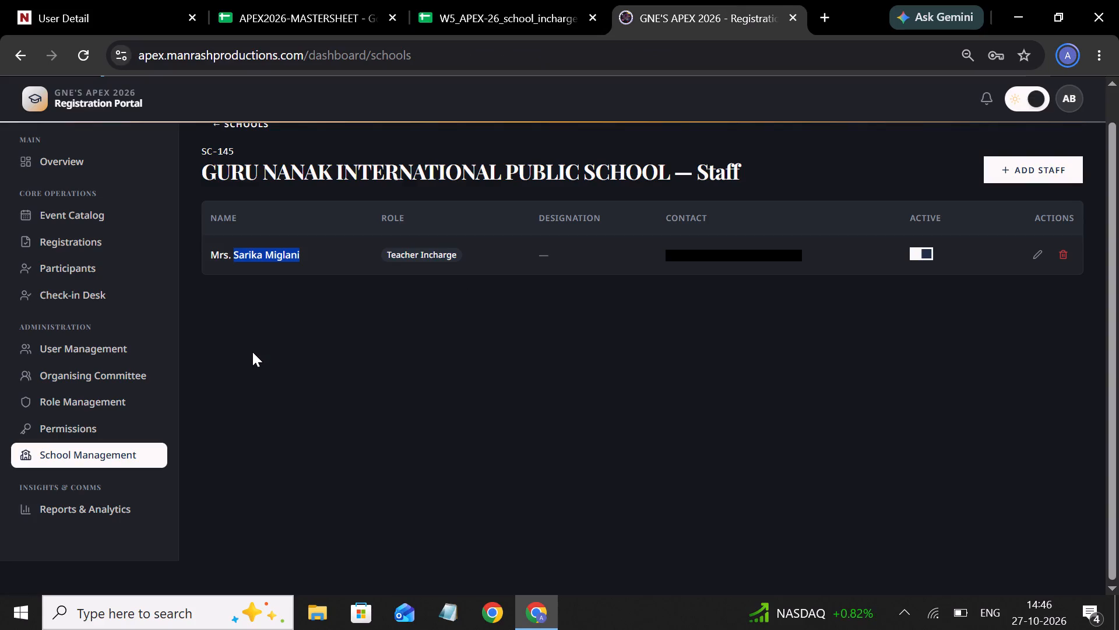
pyautogui.scroll(2, 830, 180)
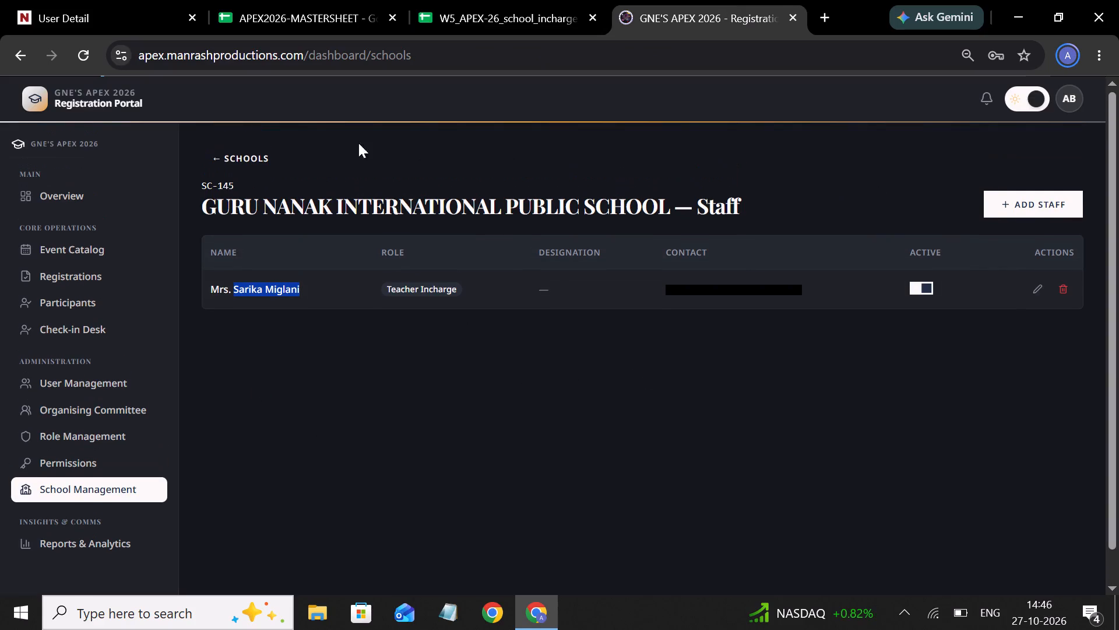
pyautogui.click(6, 58)
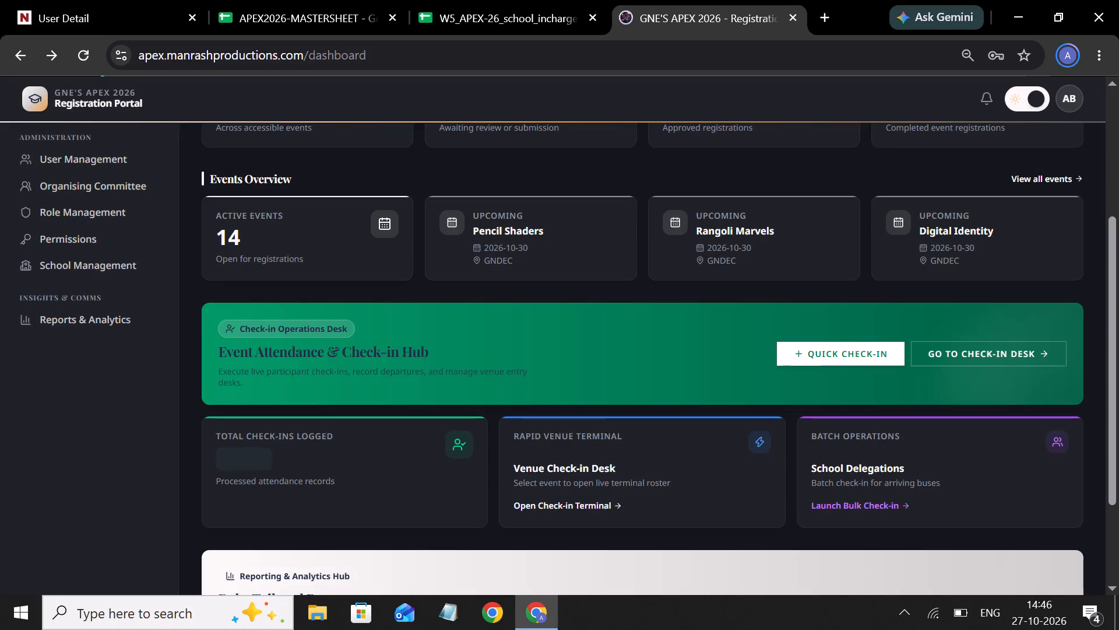
pyautogui.scroll(-1, 324, 420)
pyautogui.scroll(3, 301, 266)
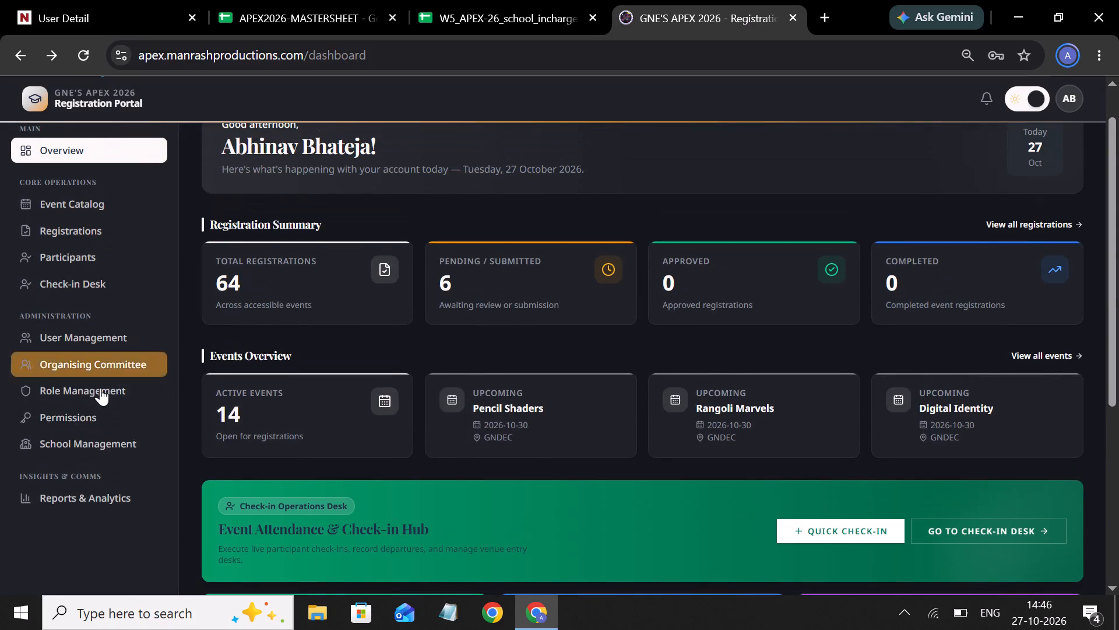
pyautogui.click(88, 440)
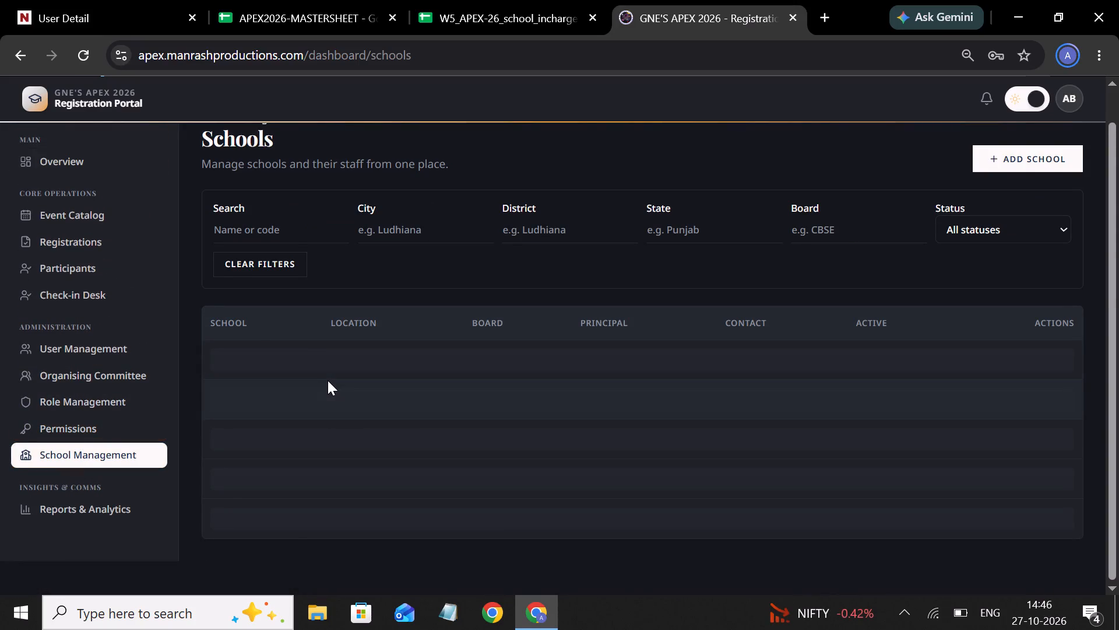
pyautogui.scroll(-2, 334, 314)
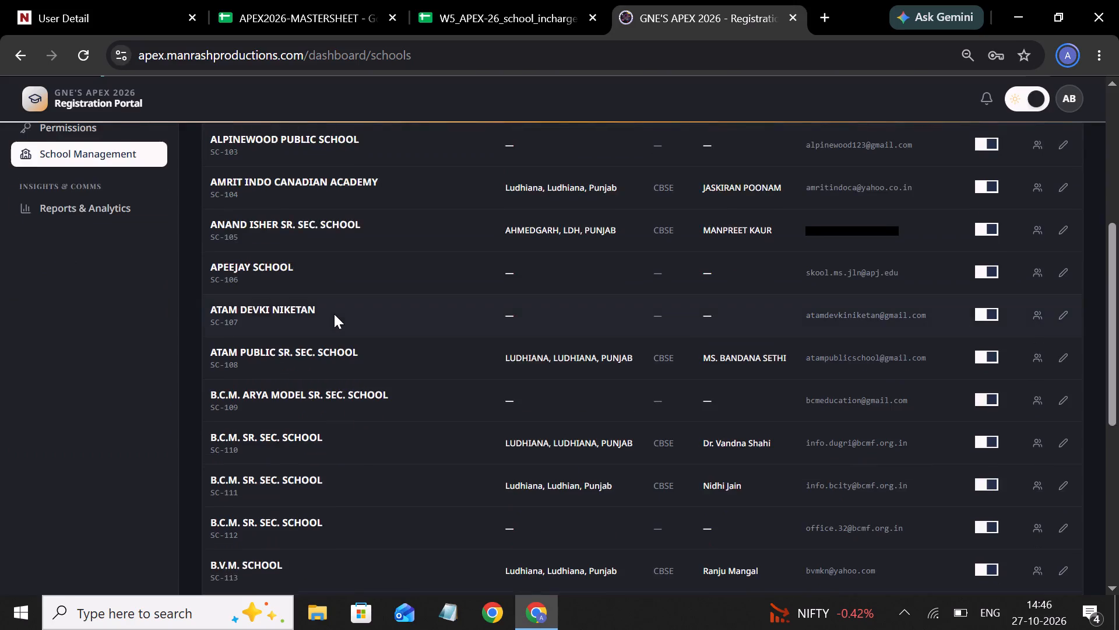
pyautogui.scroll(3, 334, 314)
pyautogui.scroll(-1, 334, 314)
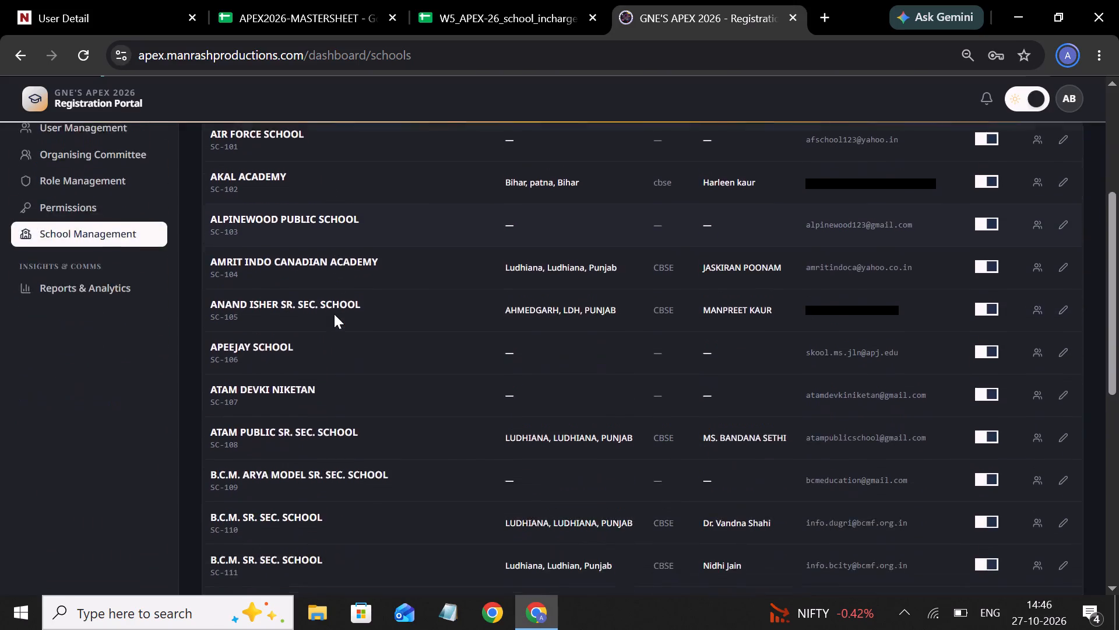
# Copy the name SGND Convent School from the portal's Reports & Analytics into the new row's school name cell.
pyautogui.click(94, 399)
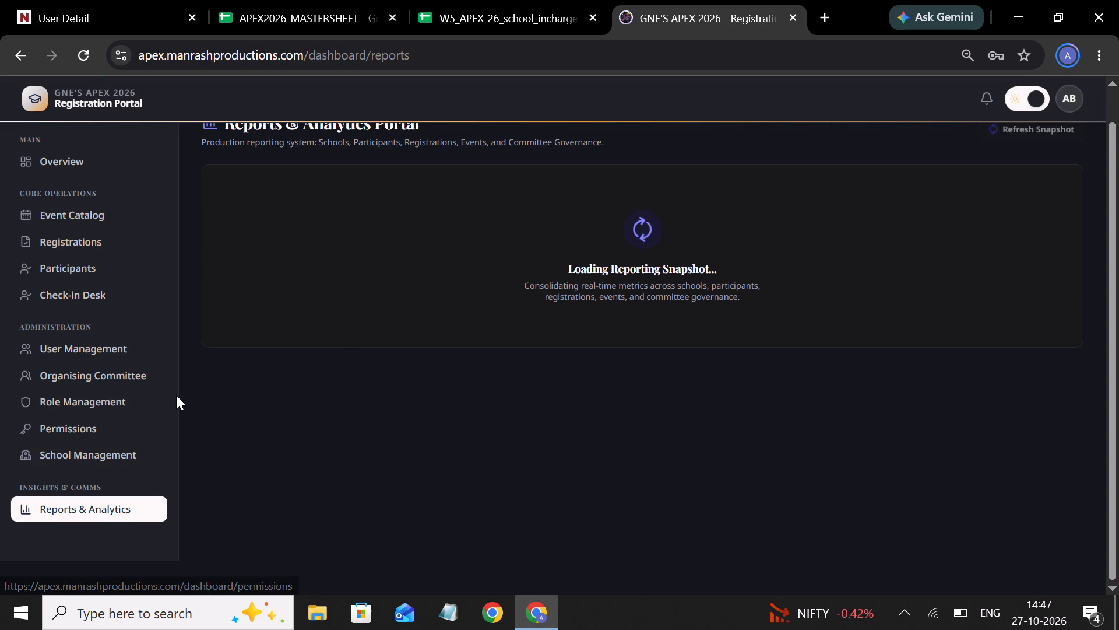
pyautogui.scroll(-1, 440, 414)
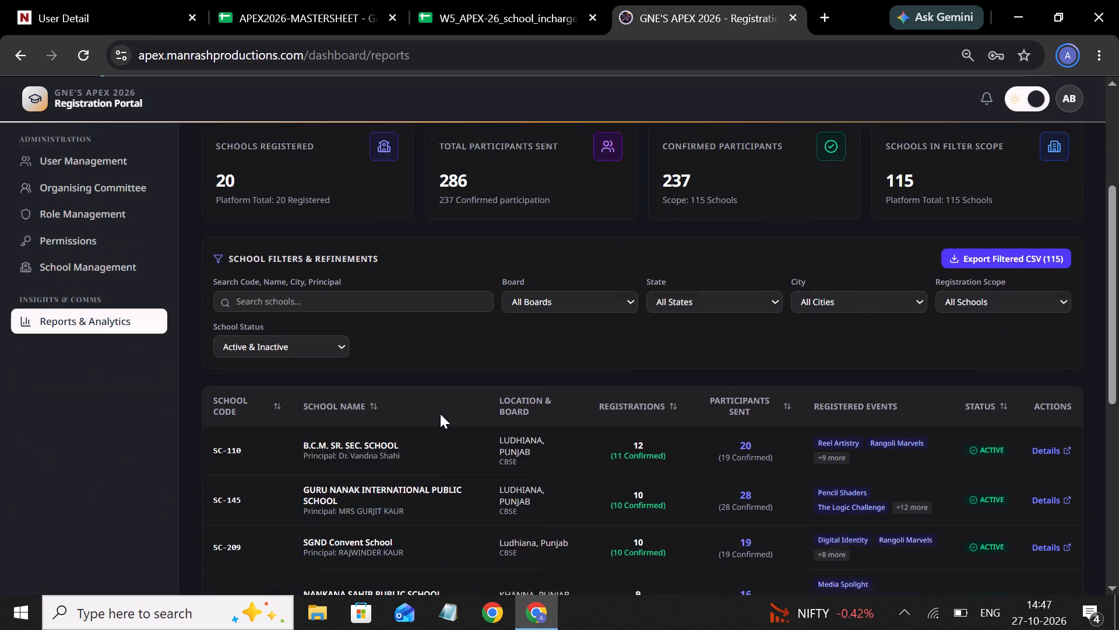
pyautogui.scroll(-1, 440, 414)
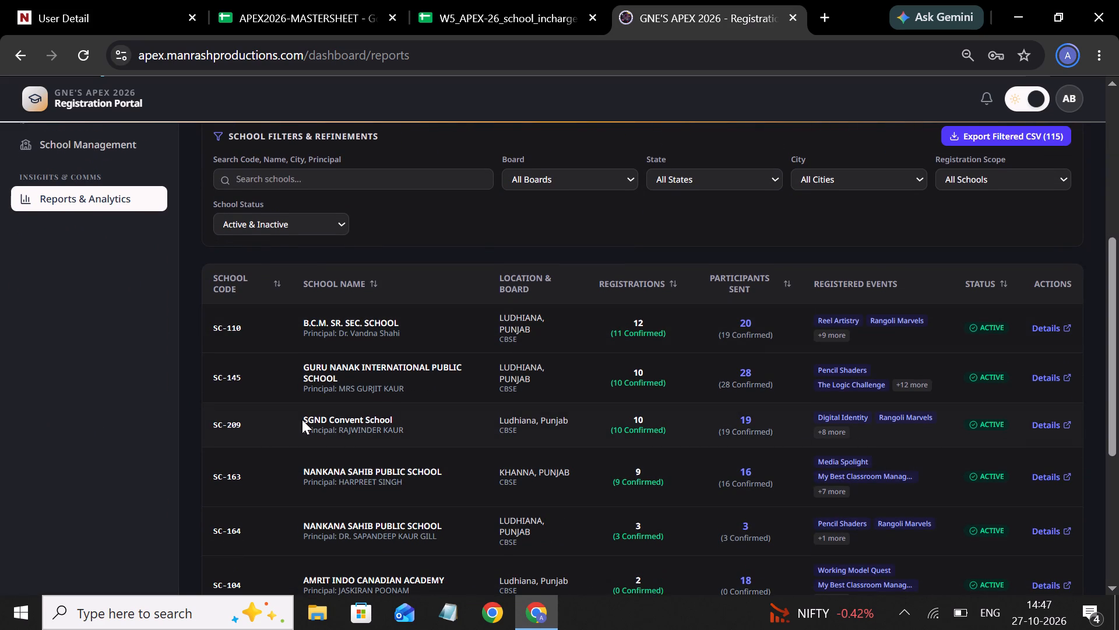
pyautogui.moveTo(302, 419); pyautogui.dragTo(423, 421)
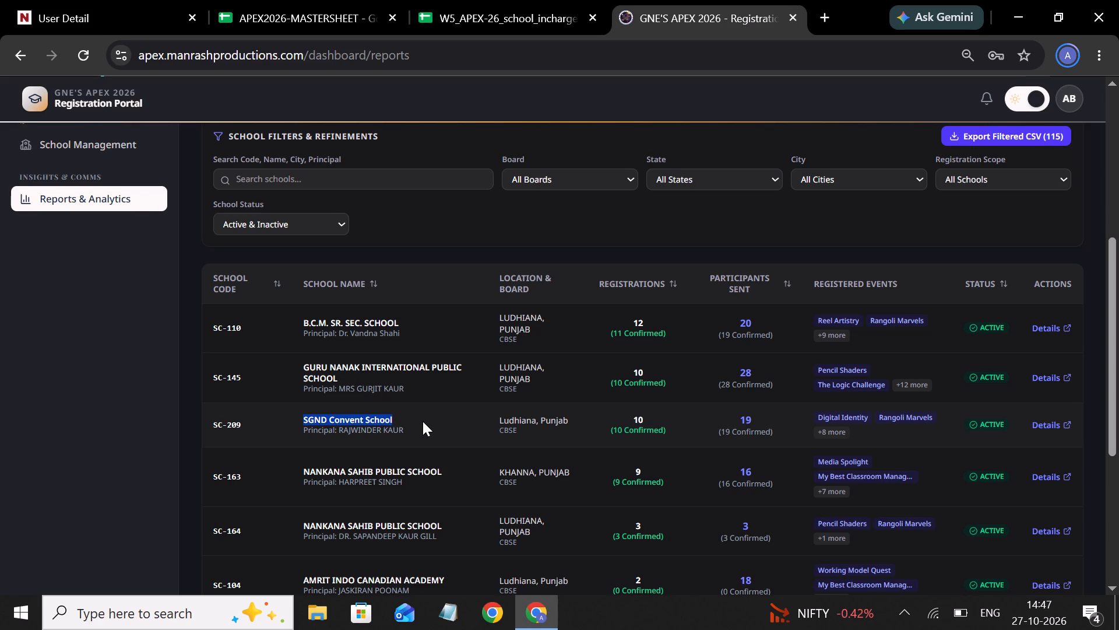
pyautogui.hotkey('ctrl', 'c')
pyautogui.click(510, 5)
pyautogui.hotkey('ctrl', 'v')
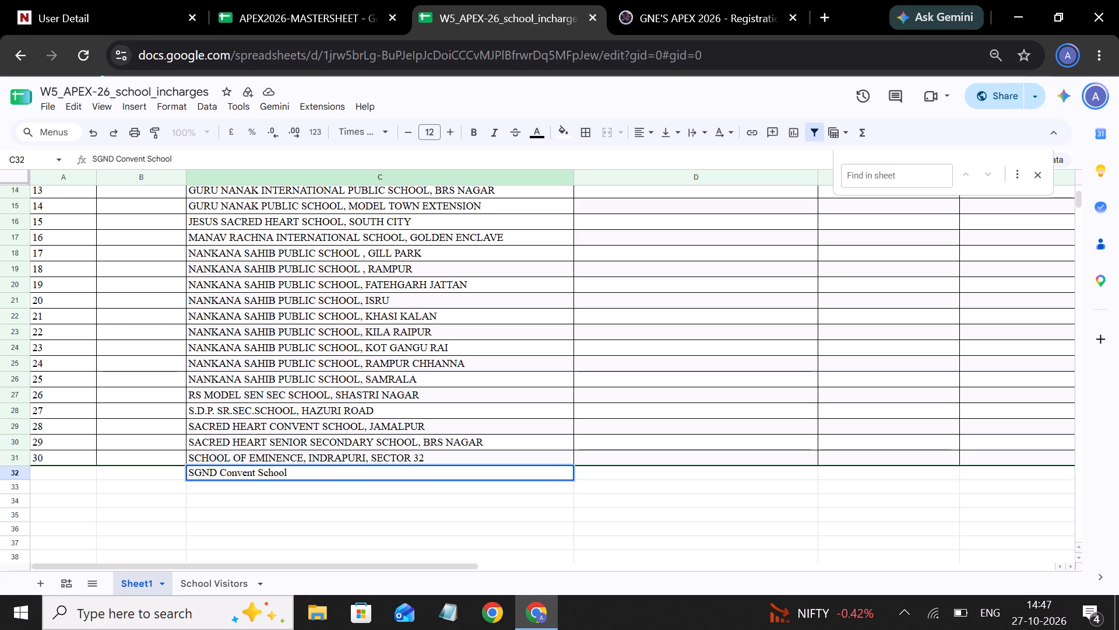
# Enter SC-209 as the school code for SGND Convent School in the new row.
pyautogui.click(76, 474)
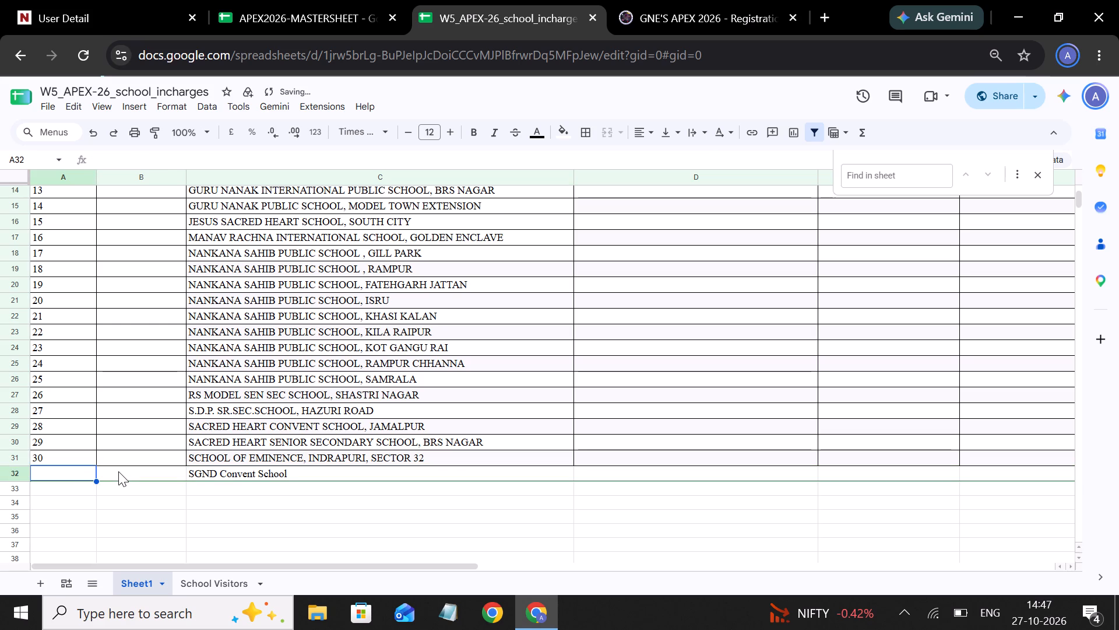
pyautogui.click(118, 471)
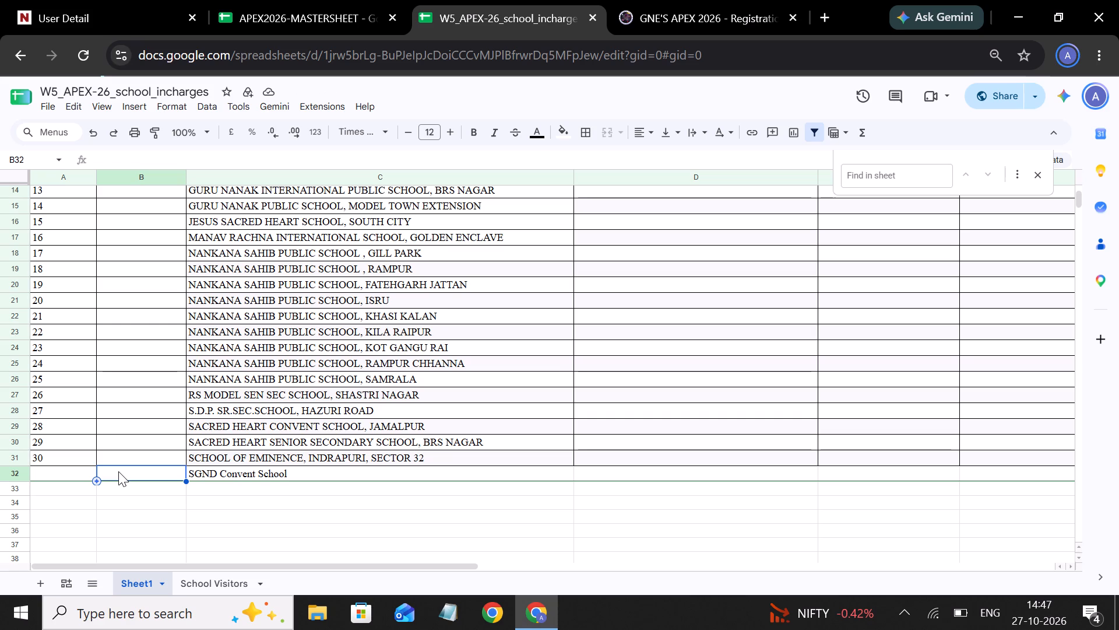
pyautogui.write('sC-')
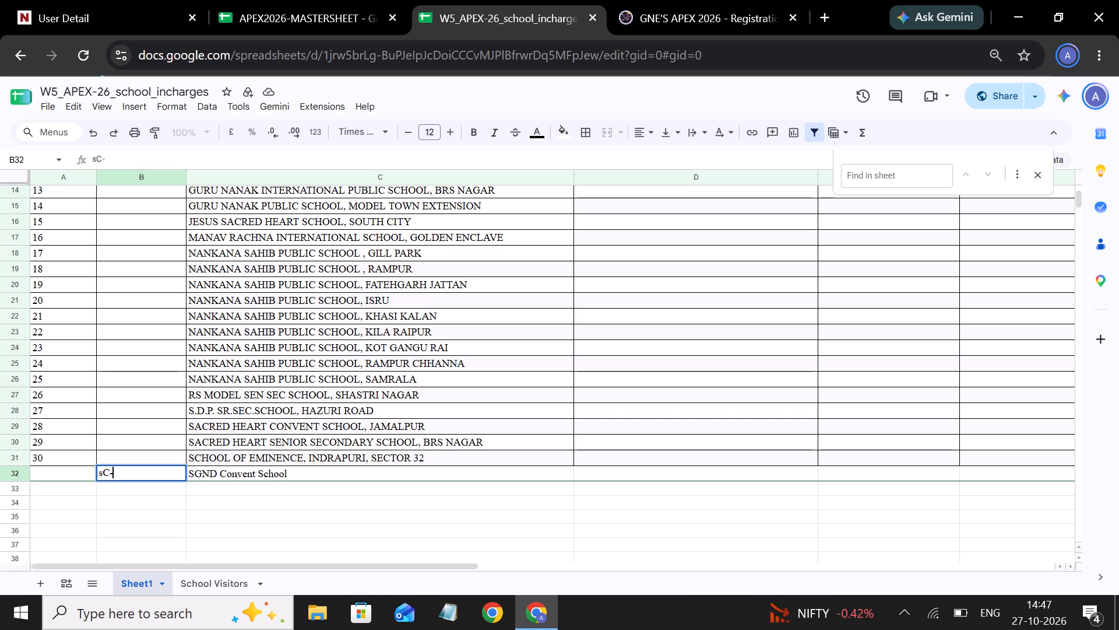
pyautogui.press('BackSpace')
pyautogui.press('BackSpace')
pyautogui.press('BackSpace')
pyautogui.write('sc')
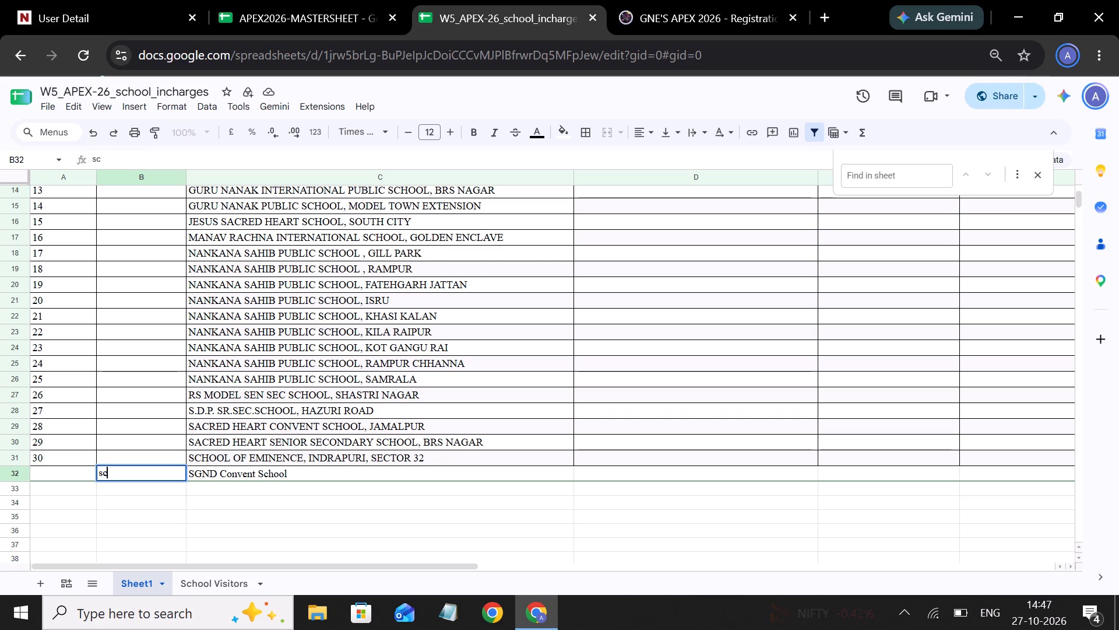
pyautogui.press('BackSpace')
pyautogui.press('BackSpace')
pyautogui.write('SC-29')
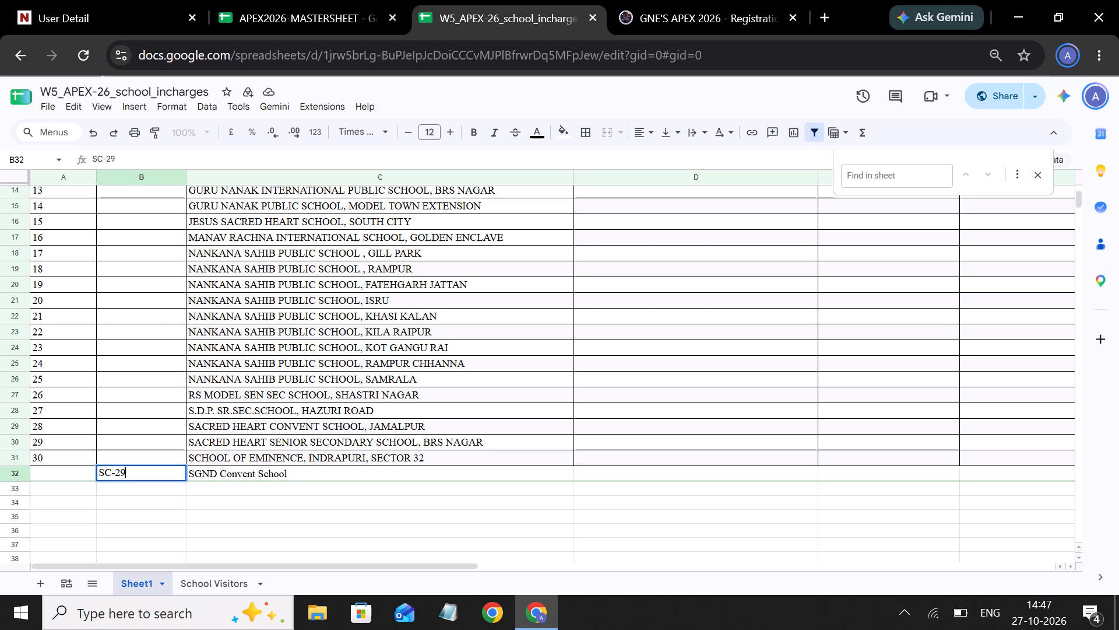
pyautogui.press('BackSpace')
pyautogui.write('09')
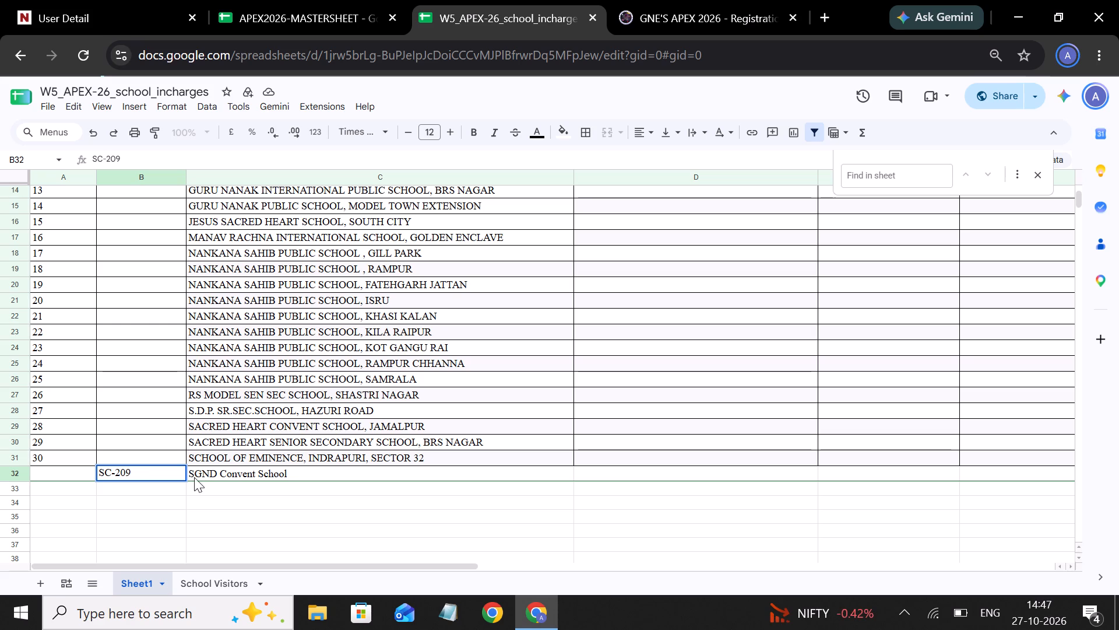
# Switch to the registration portal, find SGND Convent School (SC-209) in the School Management list and open its staff list.
pyautogui.click(477, 0)
pyautogui.click(680, 6)
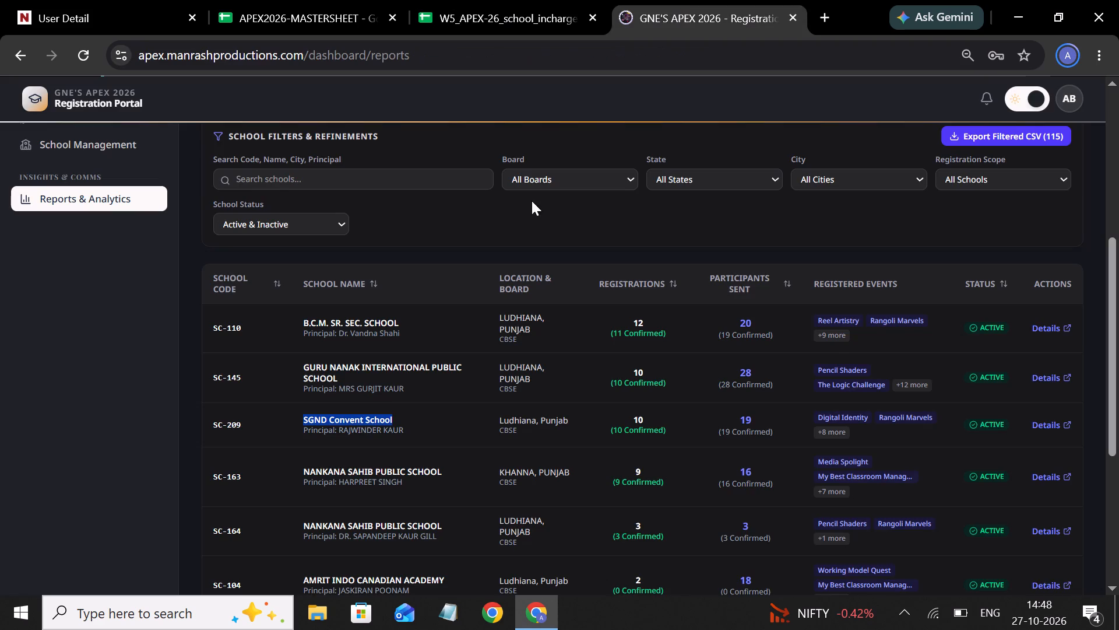
pyautogui.scroll(-1, 377, 400)
pyautogui.hscroll(-5, 976, 395)
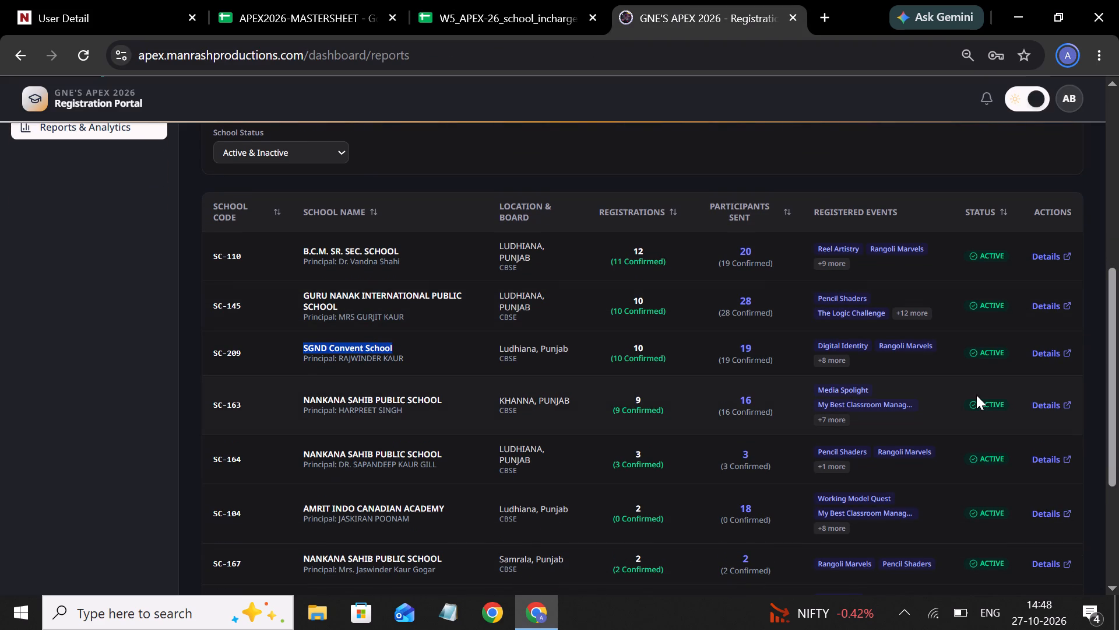
pyautogui.scroll(2, 109, 210)
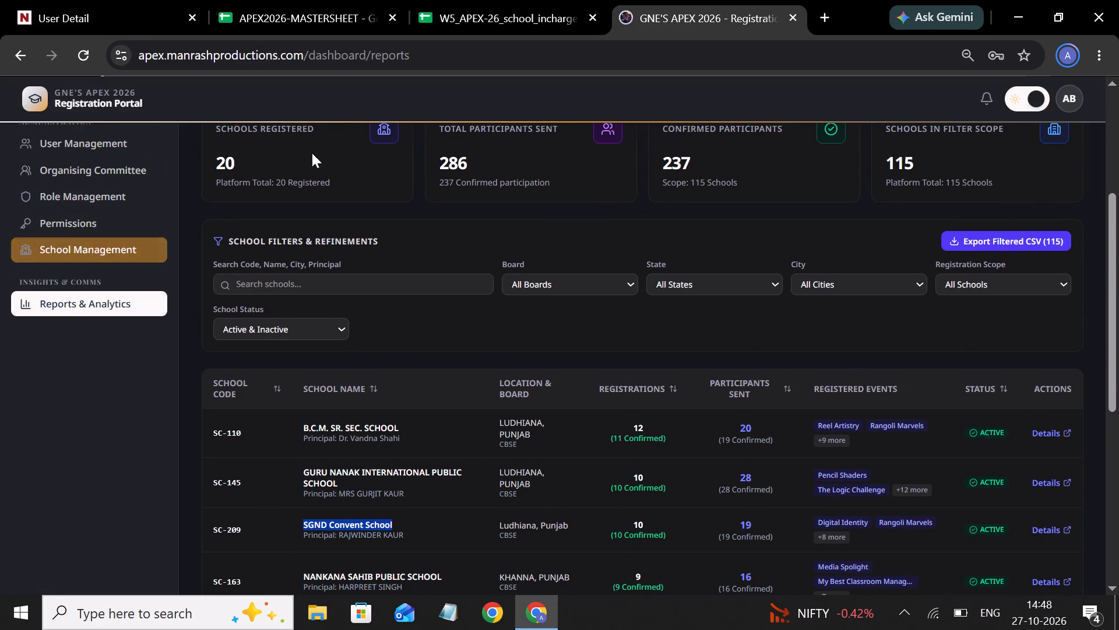
pyautogui.click(103, 251)
pyautogui.scroll(-7, 362, 393)
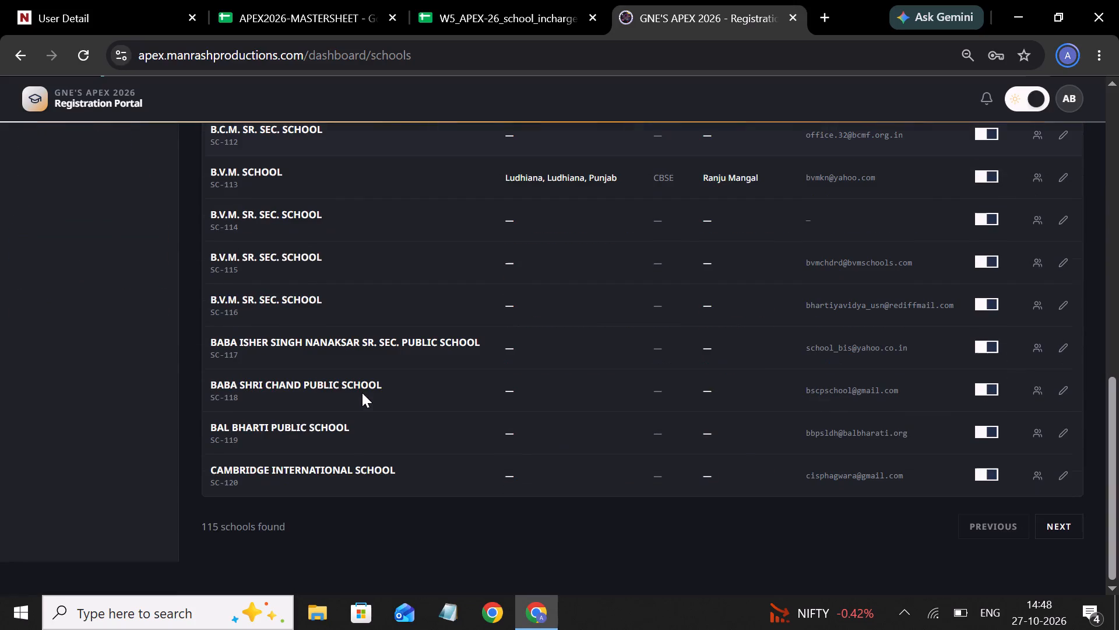
pyautogui.scroll(-1, 362, 393)
pyautogui.click(1048, 534)
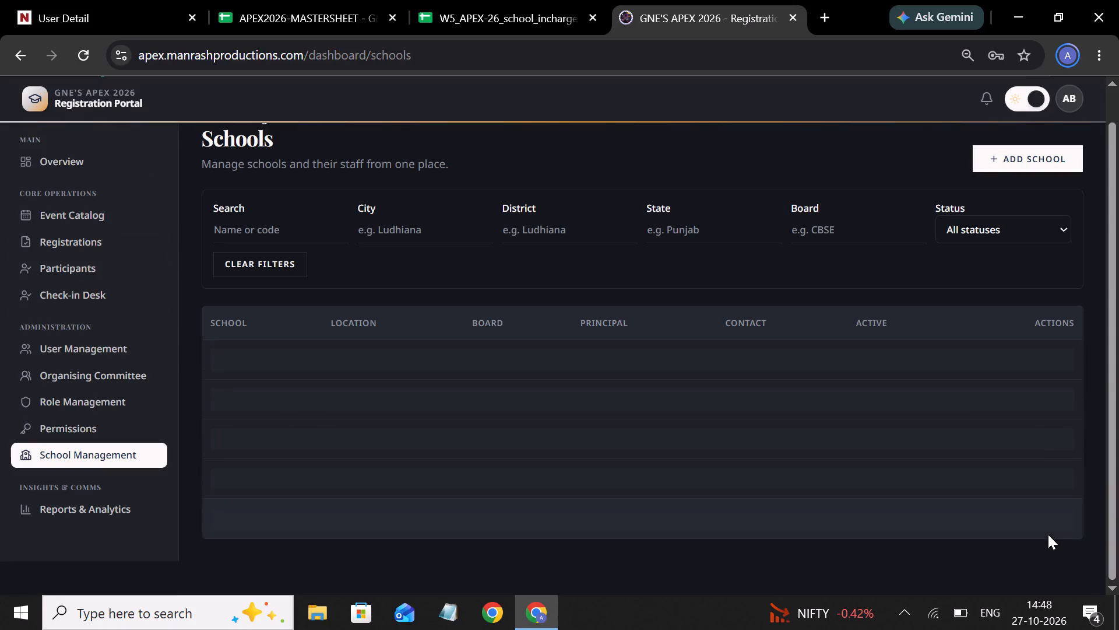
pyautogui.scroll(-3, 874, 524)
pyautogui.click(1070, 526)
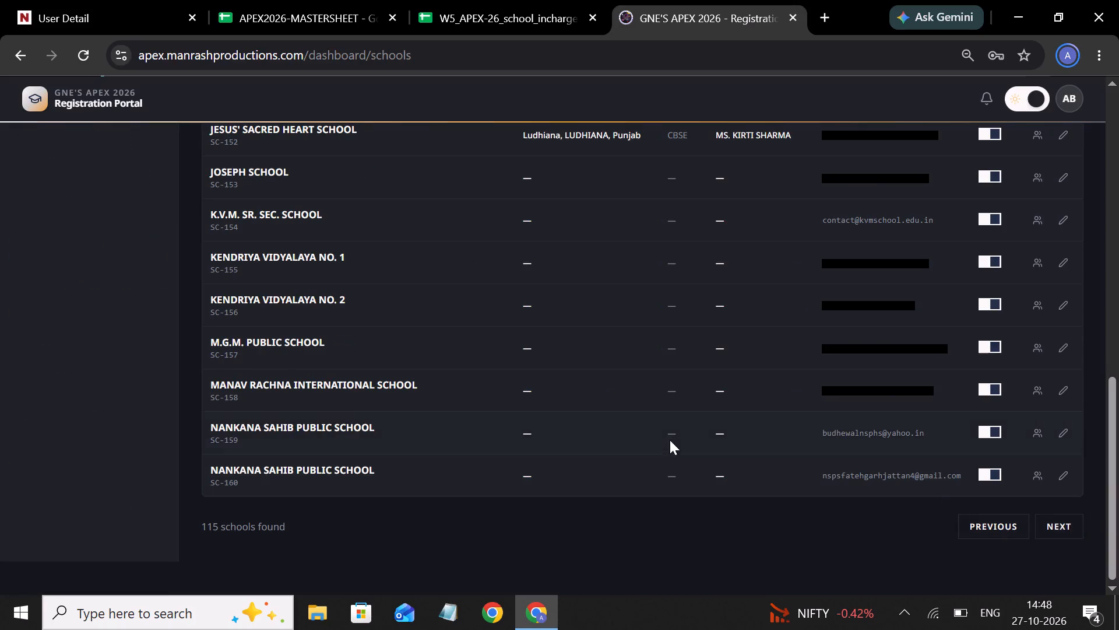
pyautogui.scroll(-1, 668, 439)
pyautogui.click(1061, 534)
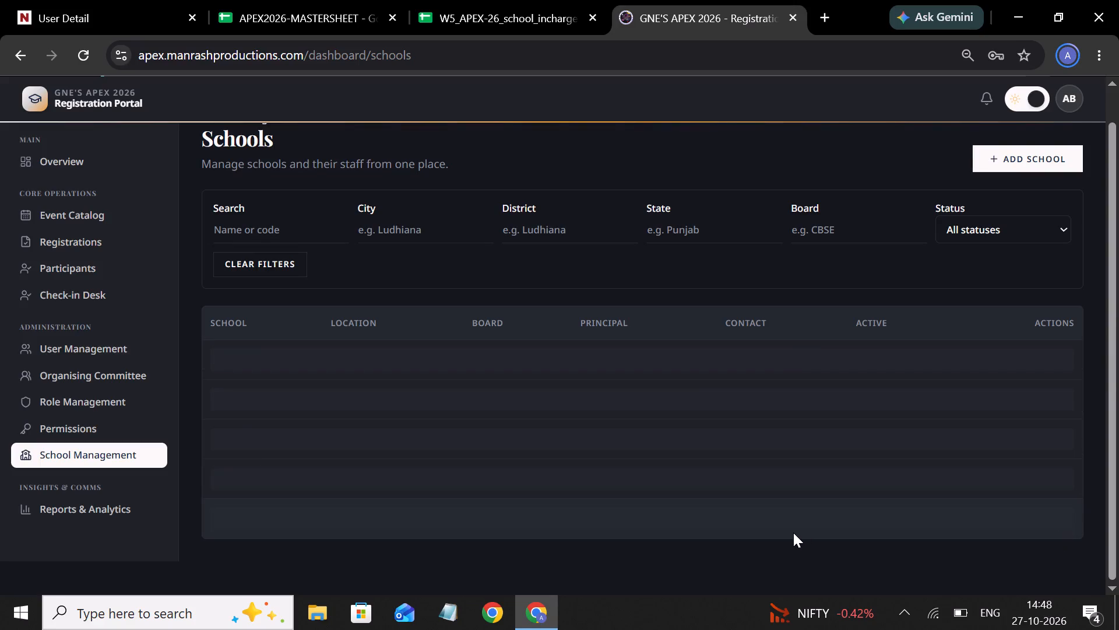
pyautogui.scroll(-3, 793, 533)
pyautogui.scroll(-3, 715, 393)
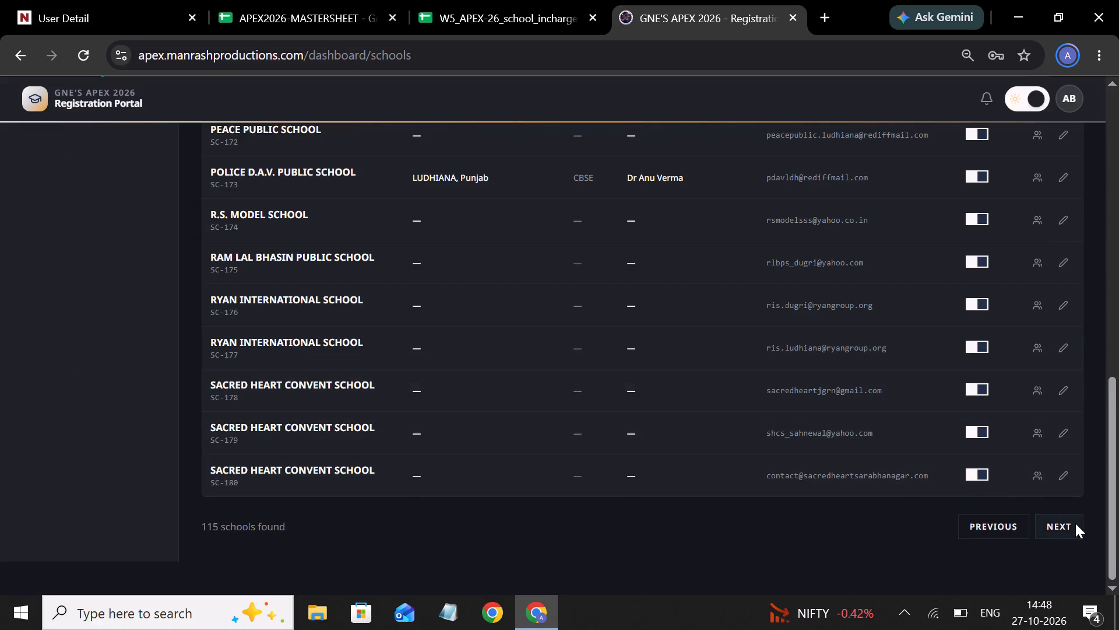
pyautogui.click(1075, 523)
pyautogui.scroll(-1, 590, 460)
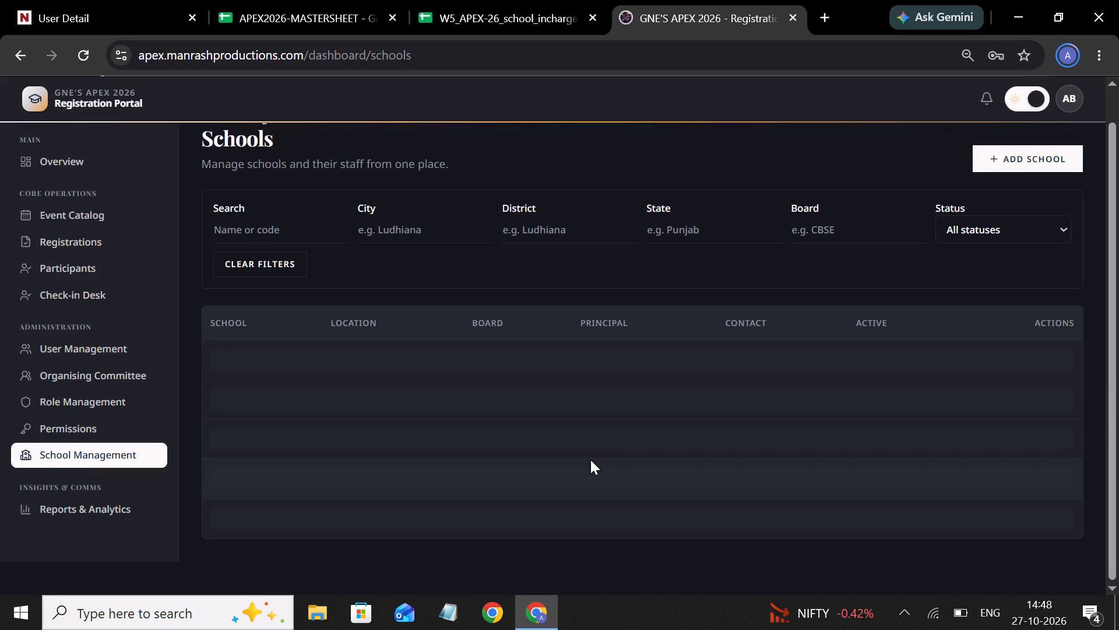
pyautogui.scroll(-1, 513, 288)
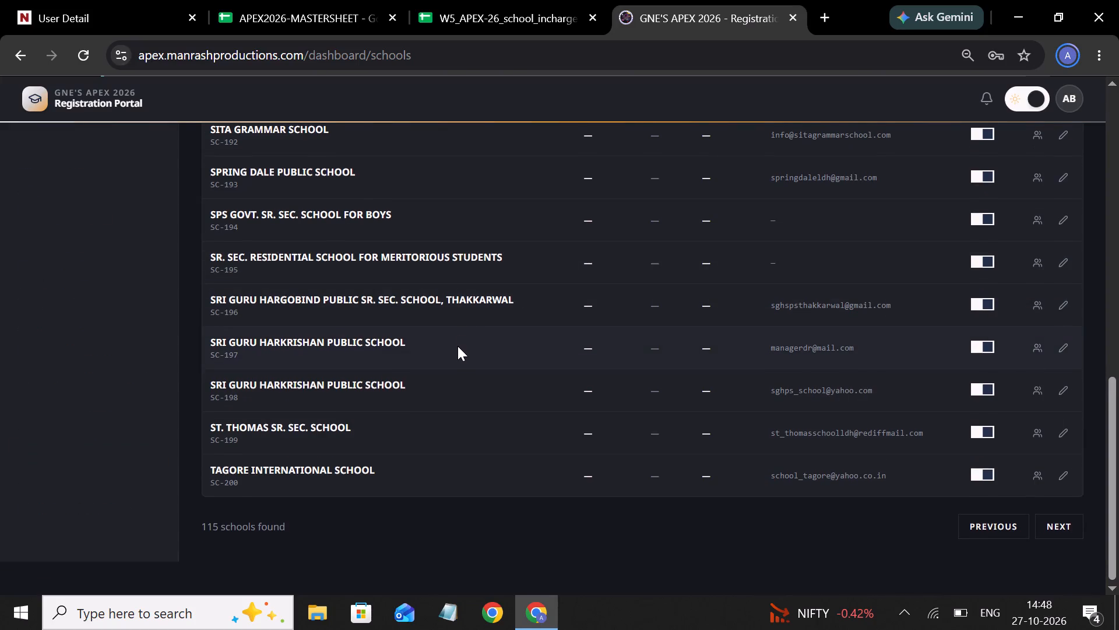
pyautogui.click(1054, 524)
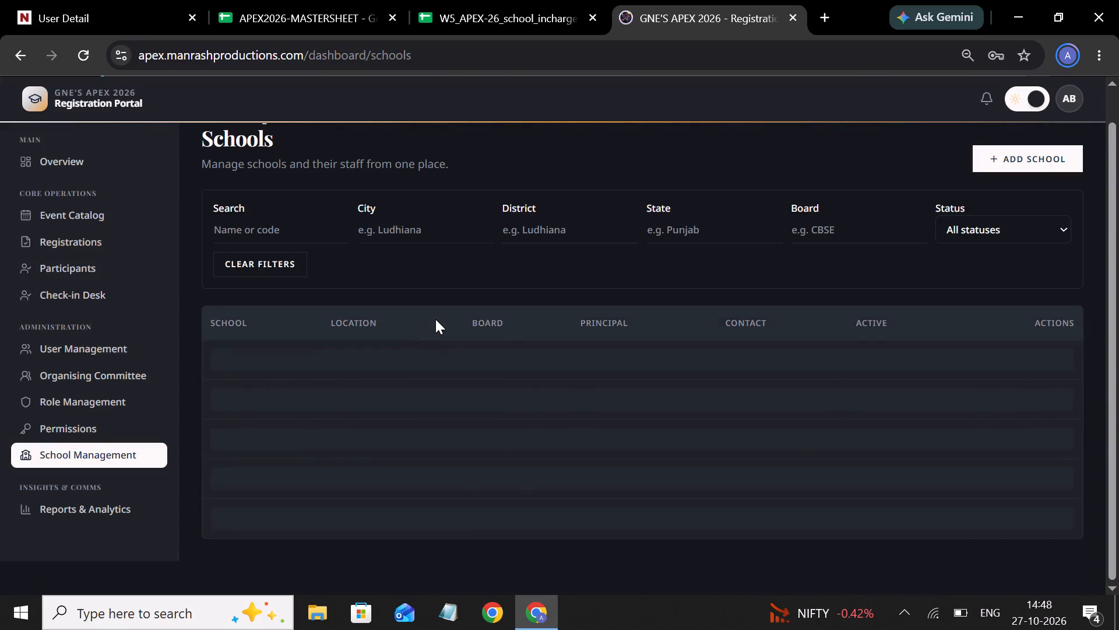
pyautogui.scroll(-1, 435, 319)
pyautogui.scroll(1, 316, 345)
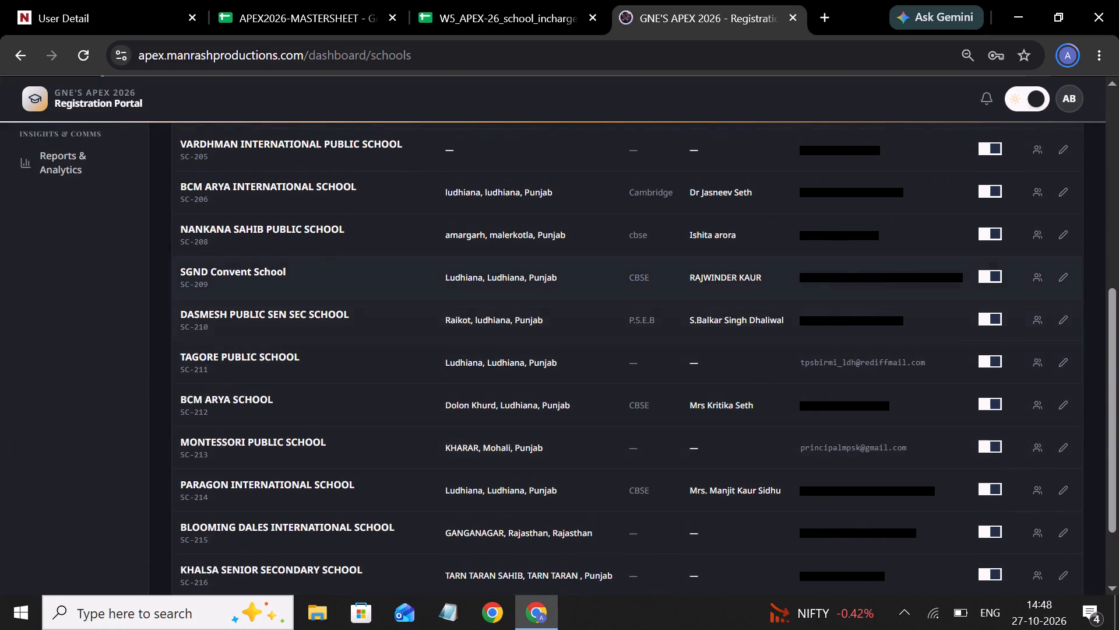
pyautogui.click(1041, 275)
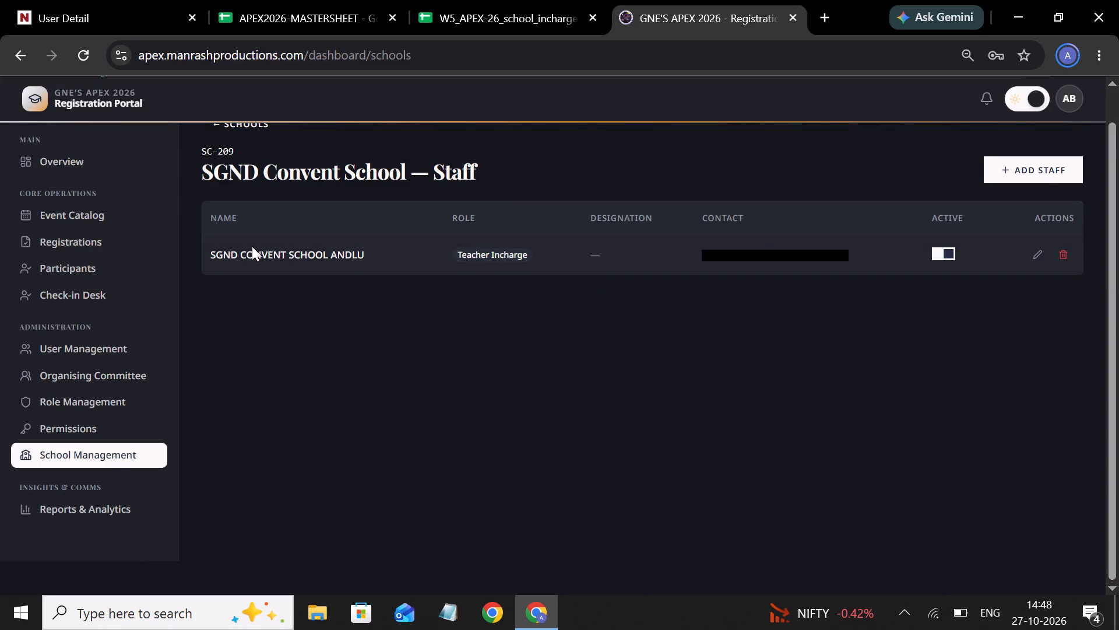
# Copy the staff name SGND CONVENT SCHOOL ANDLU from the portal into the SC-209 row's school name cell in the incharges sheet.
pyautogui.moveTo(368, 255); pyautogui.dragTo(364, 254)
pyautogui.moveTo(364, 254); pyautogui.dragTo(198, 251)
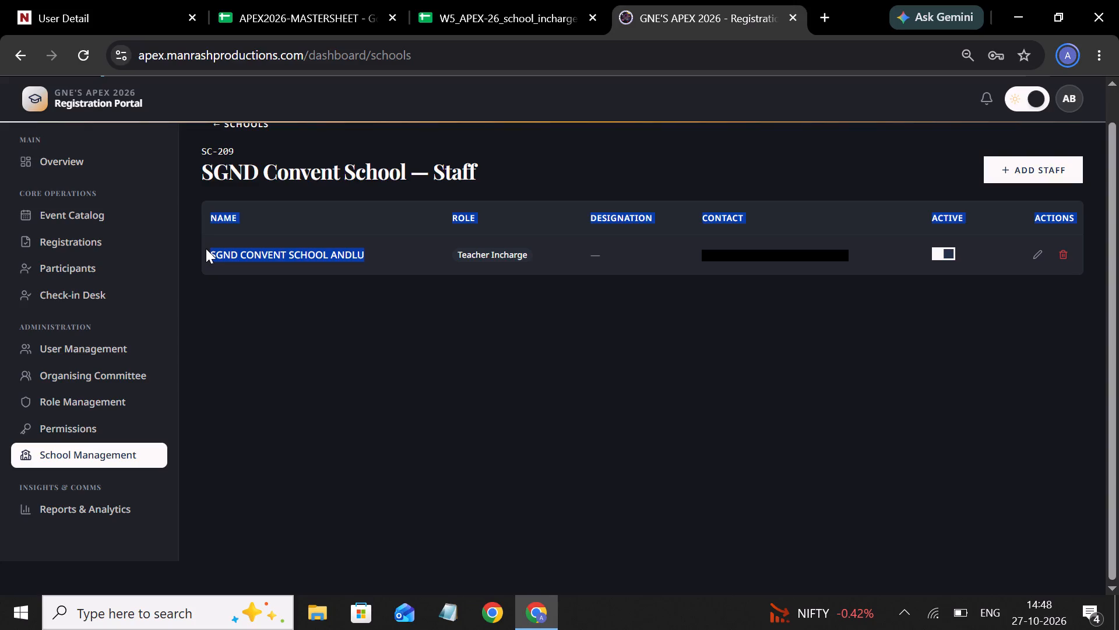
pyautogui.click(206, 249)
pyautogui.moveTo(208, 250); pyautogui.dragTo(396, 265)
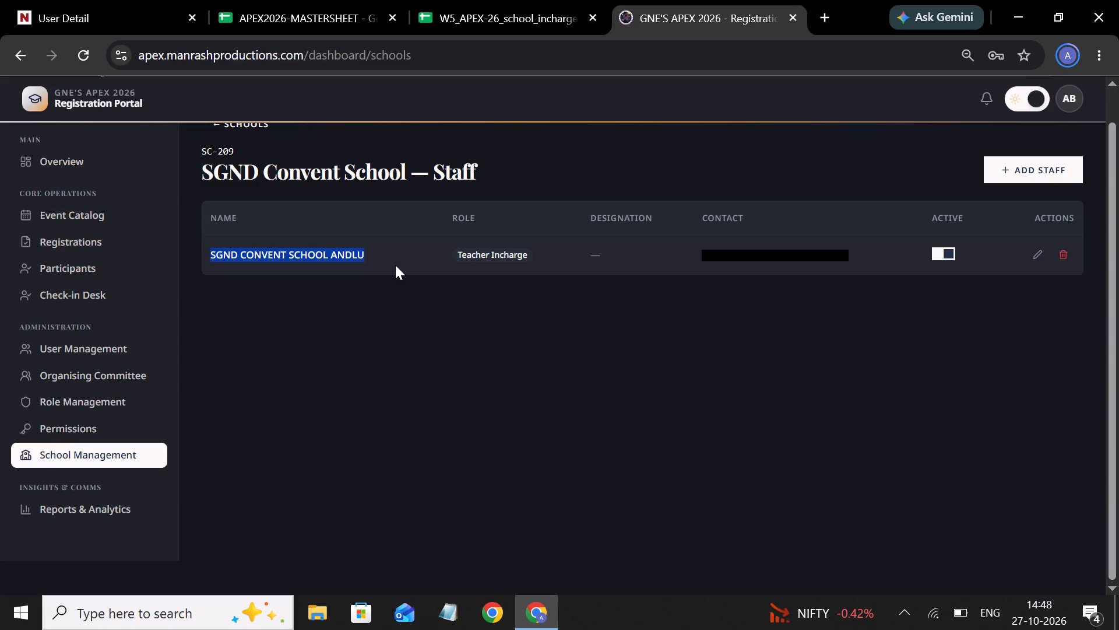
pyautogui.hotkey('ctrl', 'c')
pyautogui.click(486, 11)
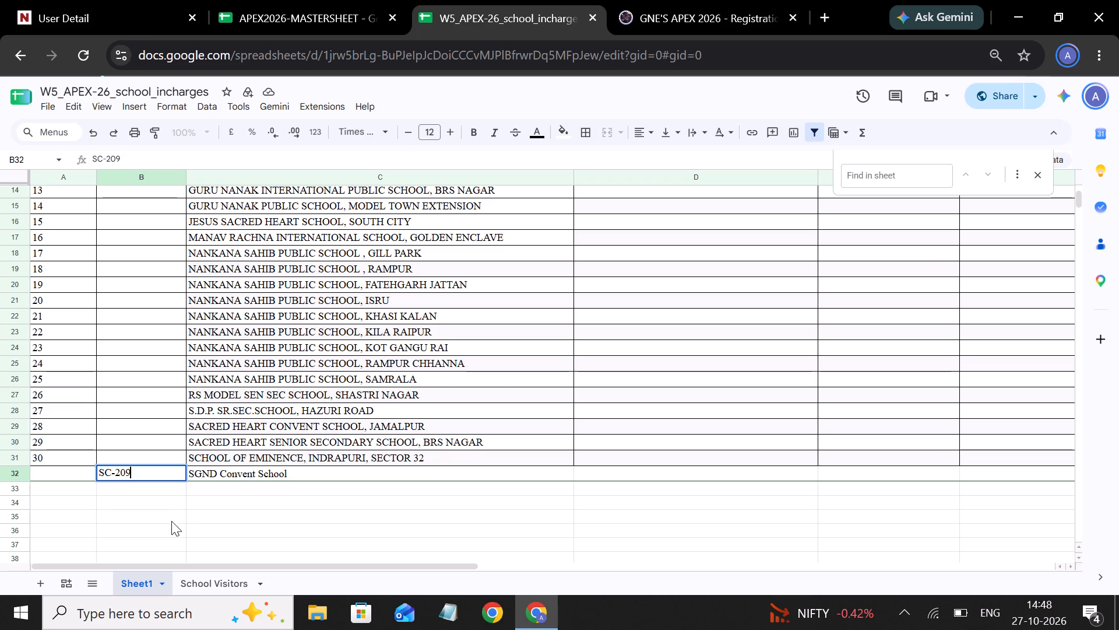
pyautogui.moveTo(200, 468); pyautogui.dragTo(329, 471)
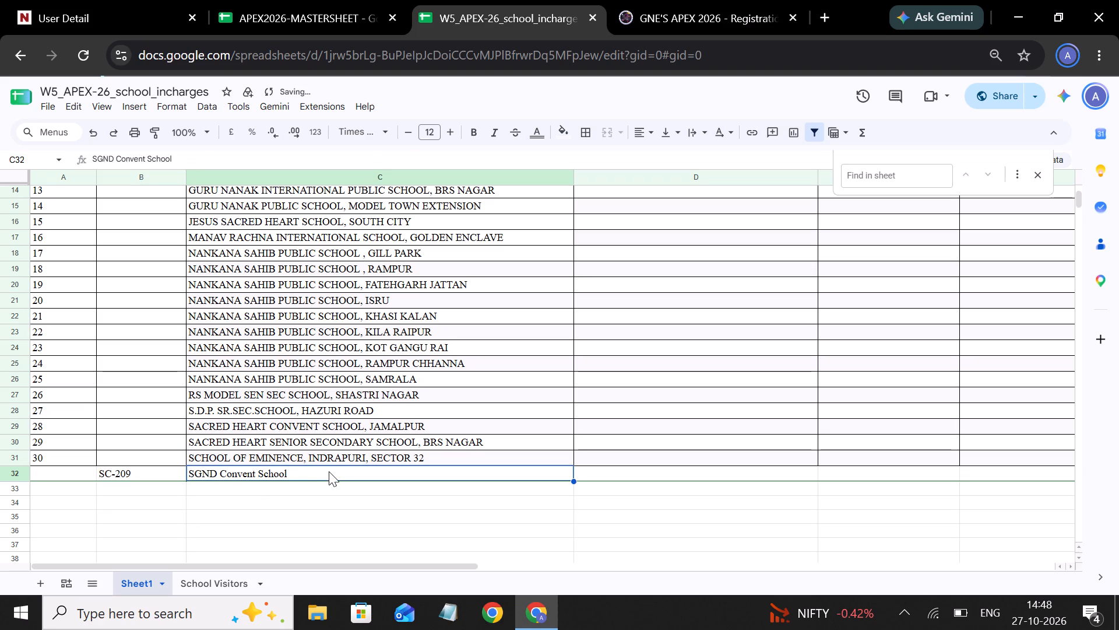
pyautogui.hotkey('ctrl', 'v')
# Switch back to the portal and examine the teacher incharge's contact details on SGND Convent School's staff page.
pyautogui.click(283, 0)
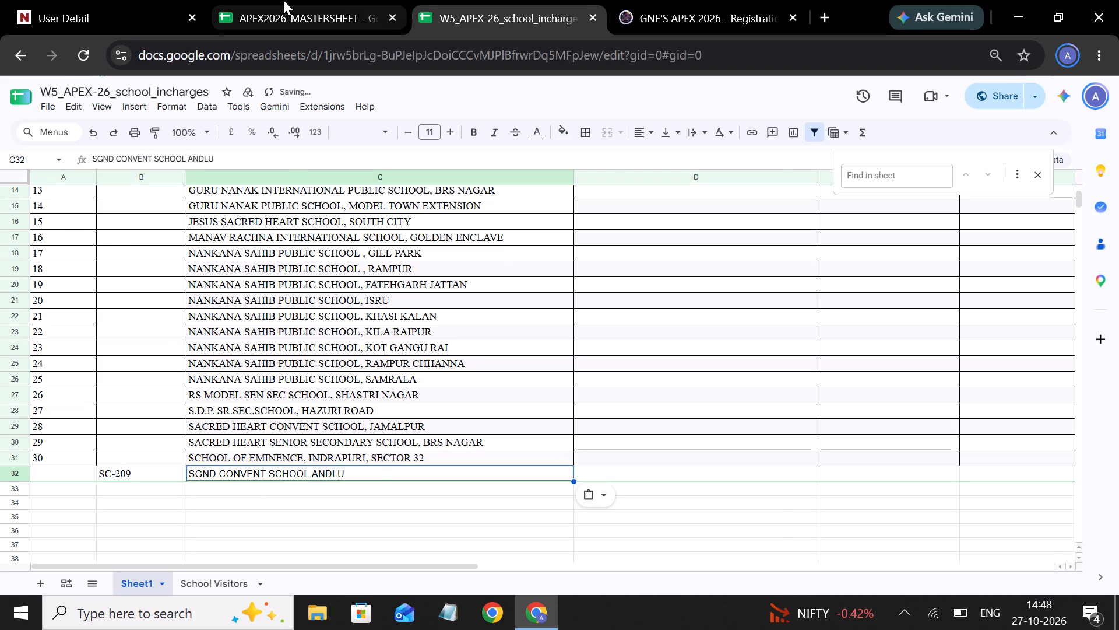
pyautogui.click(442, 6)
pyautogui.click(743, 0)
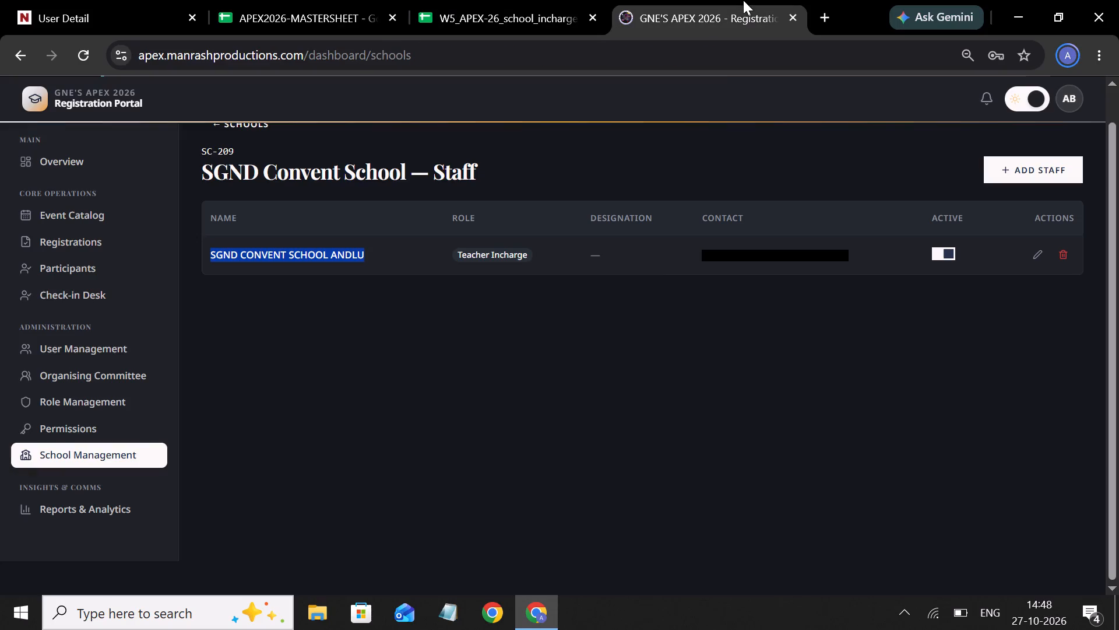
pyautogui.hscroll(-2, 742, 251)
pyautogui.hscroll(-1, 752, 323)
pyautogui.click(752, 323)
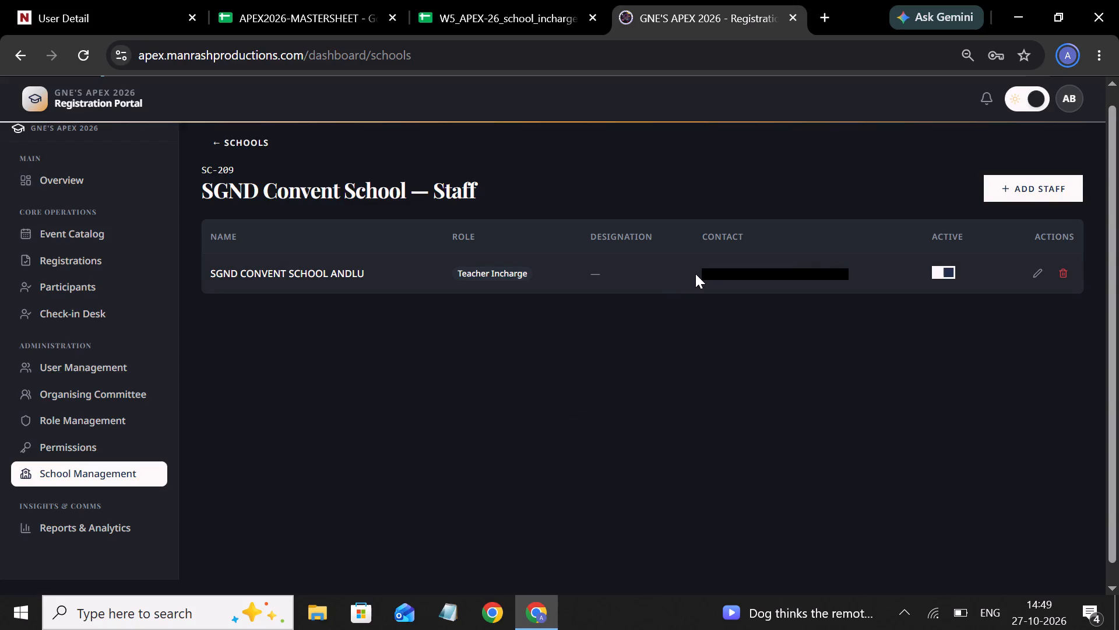
pyautogui.moveTo(698, 274); pyautogui.dragTo(709, 293)
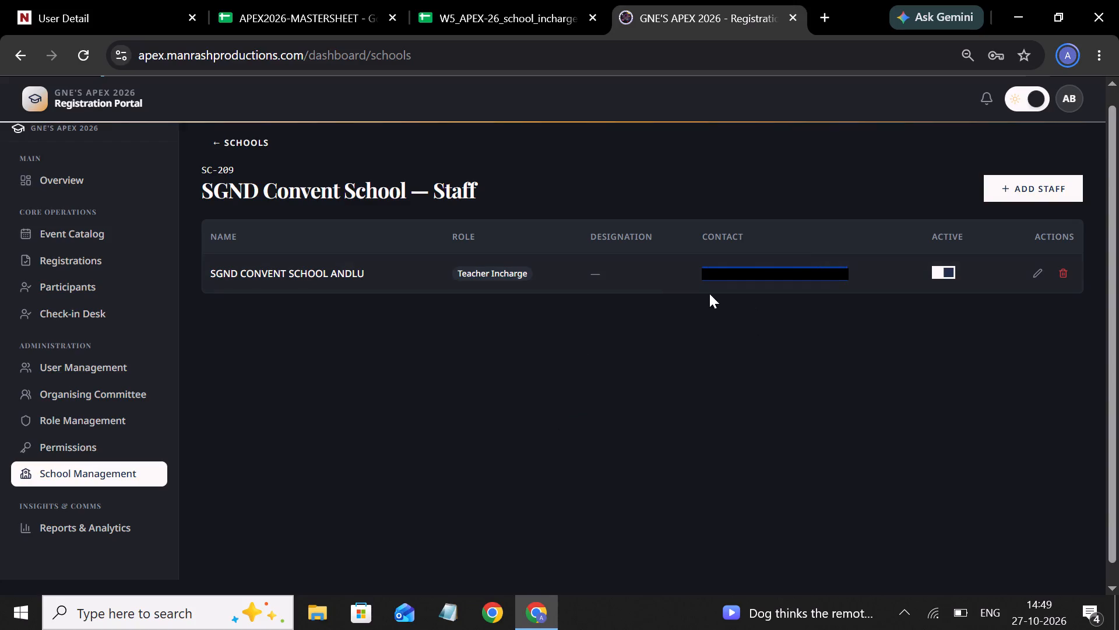
pyautogui.moveTo(709, 293); pyautogui.dragTo(704, 293)
pyautogui.click(730, 314)
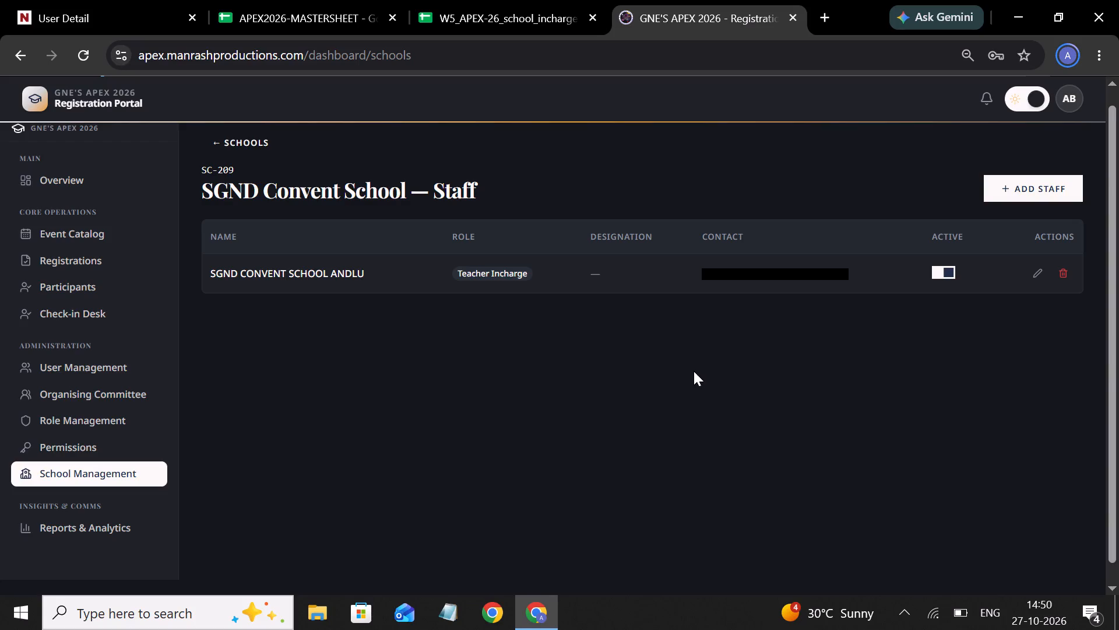
pyautogui.hscroll(-1, 801, 311)
# Return to Reports & Analytics and look through SGND Convent School's details, including its associated registrations and participants.
pyautogui.click(24, 58)
pyautogui.scroll(-1, 490, 329)
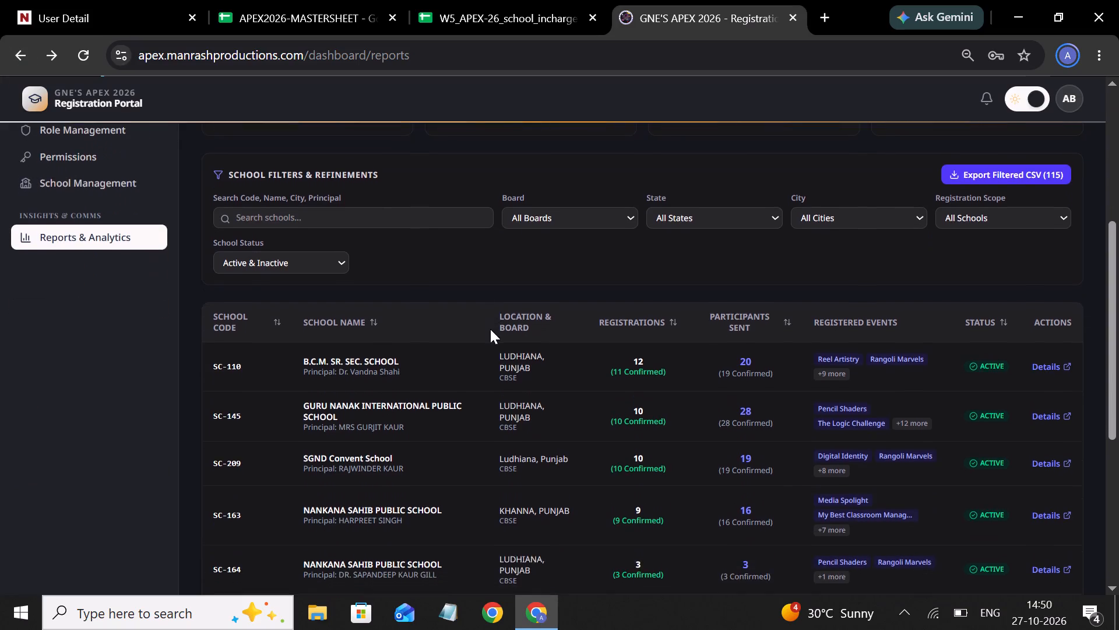
pyautogui.scroll(-1, 490, 329)
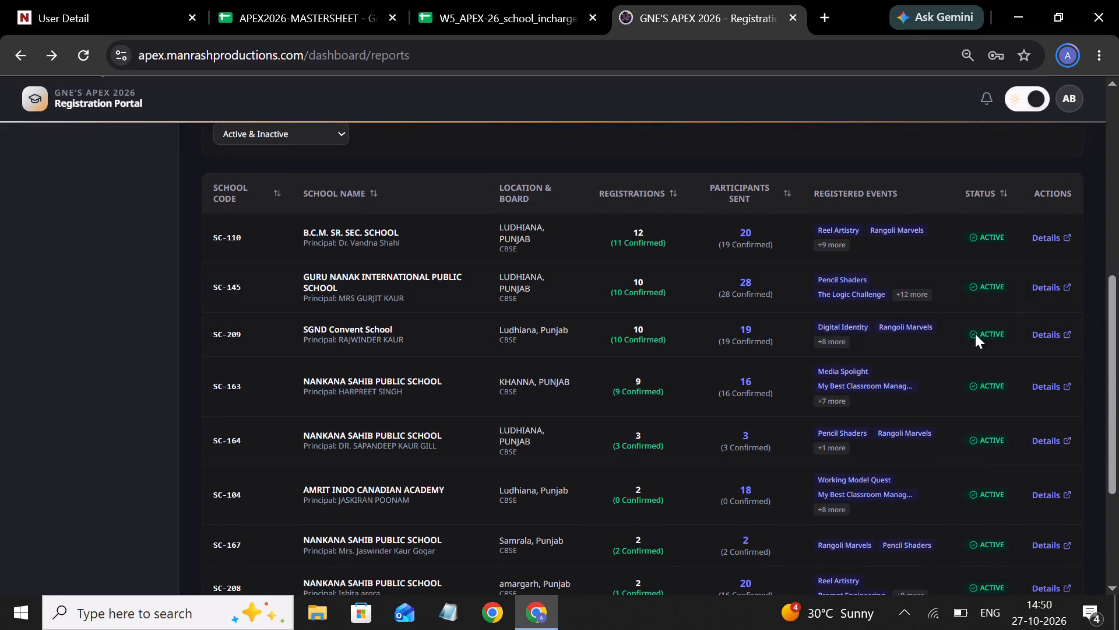
pyautogui.click(1054, 335)
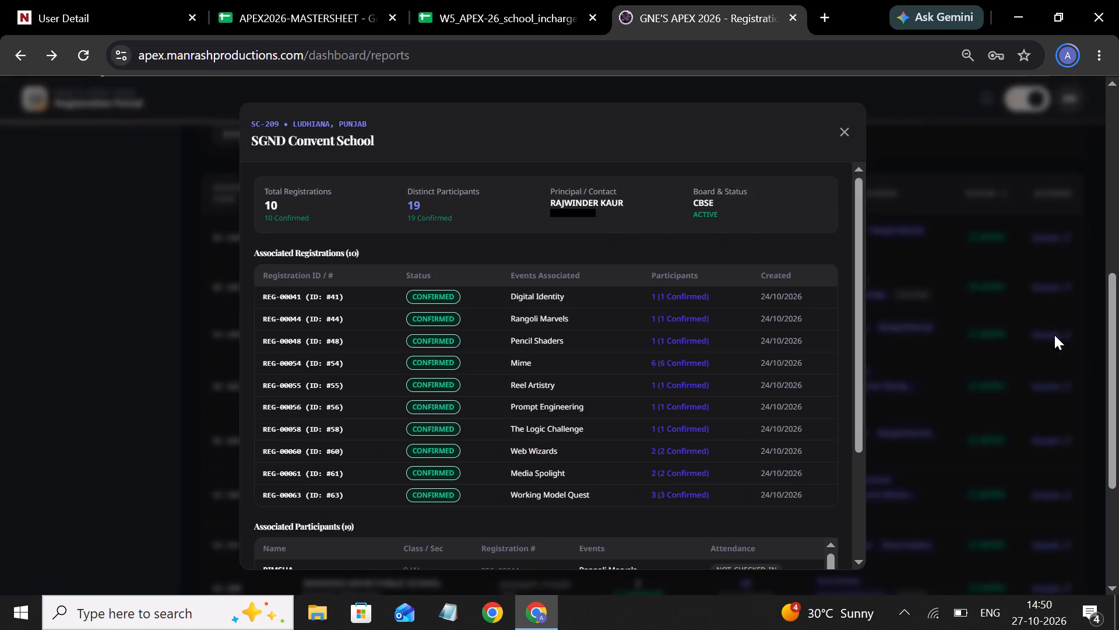
pyautogui.scroll(-6, 688, 430)
pyautogui.scroll(4, 688, 430)
pyautogui.scroll(-4, 566, 238)
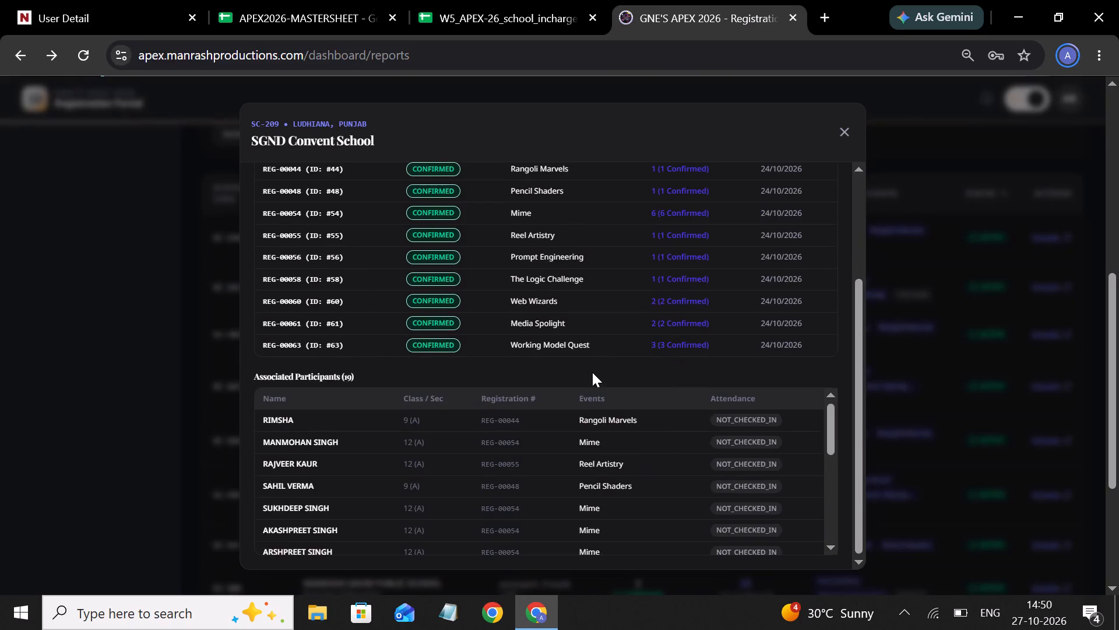
pyautogui.scroll(1, 589, 367)
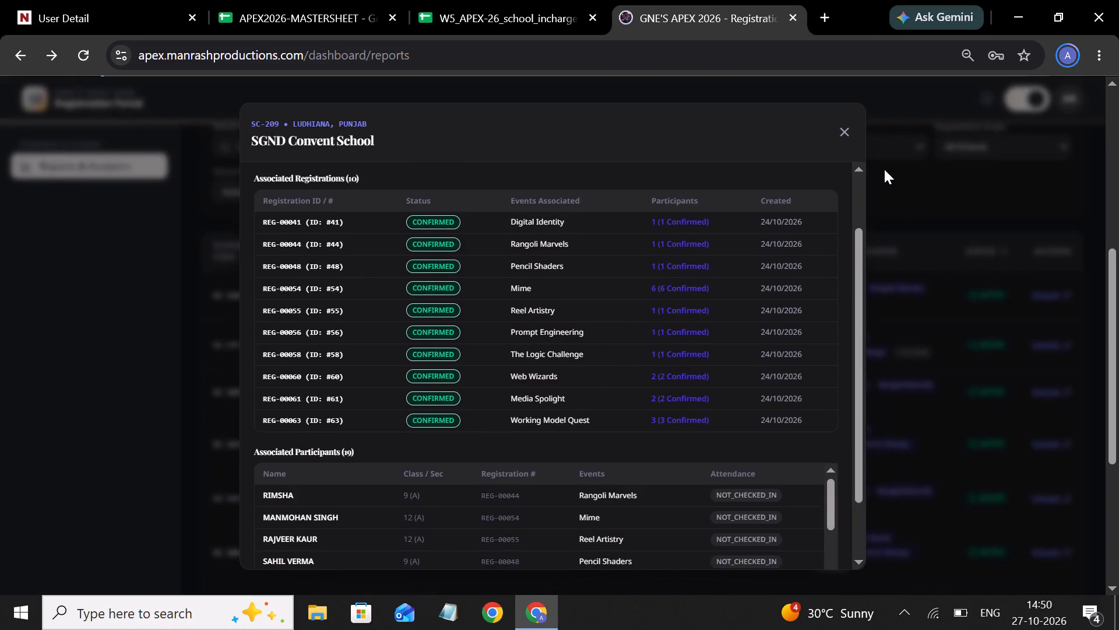
pyautogui.click(842, 133)
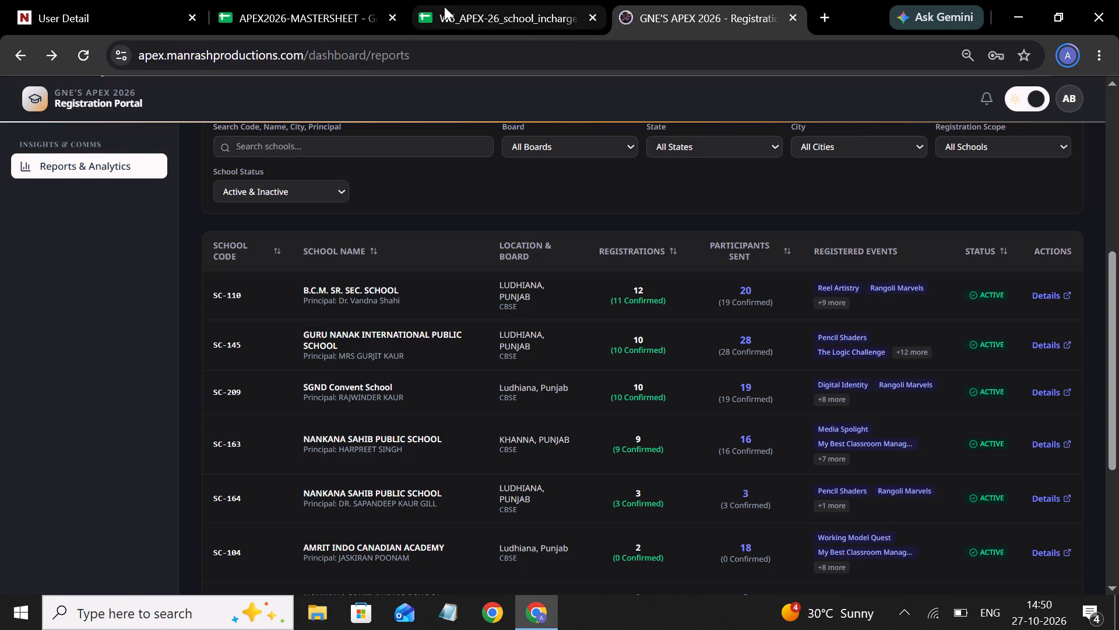
# Enter AVLEEN as teacher incharge and add the incharge's phone number in the SC-209 SGND Convent School row of the incharges sheet.
pyautogui.click(444, 6)
pyautogui.click(641, 477)
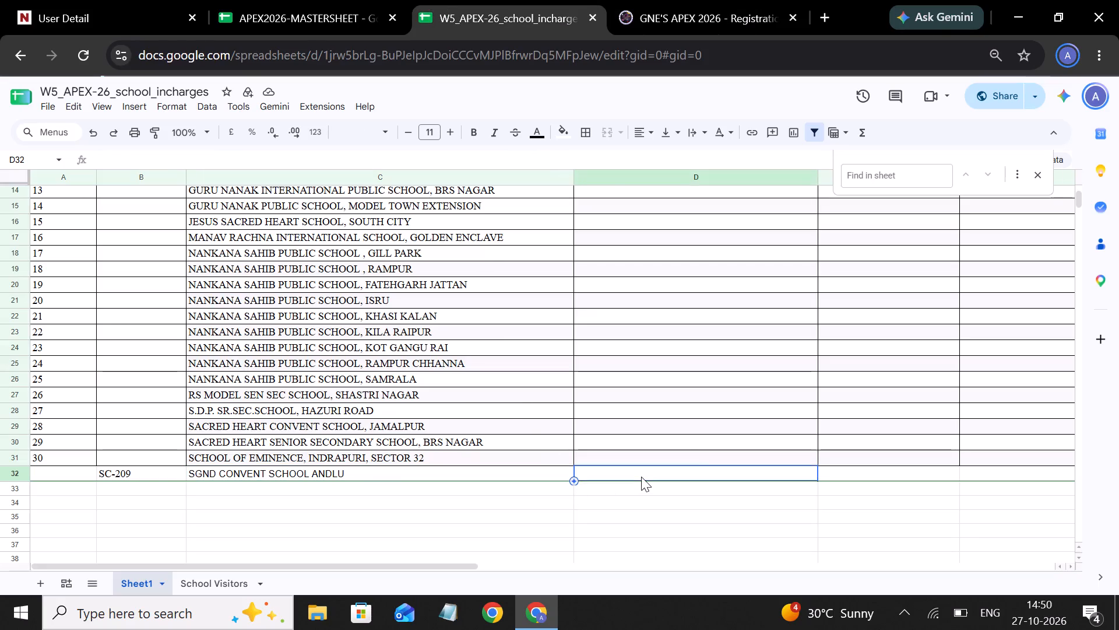
pyautogui.scroll(4, 713, 398)
pyautogui.scroll(-1, 713, 398)
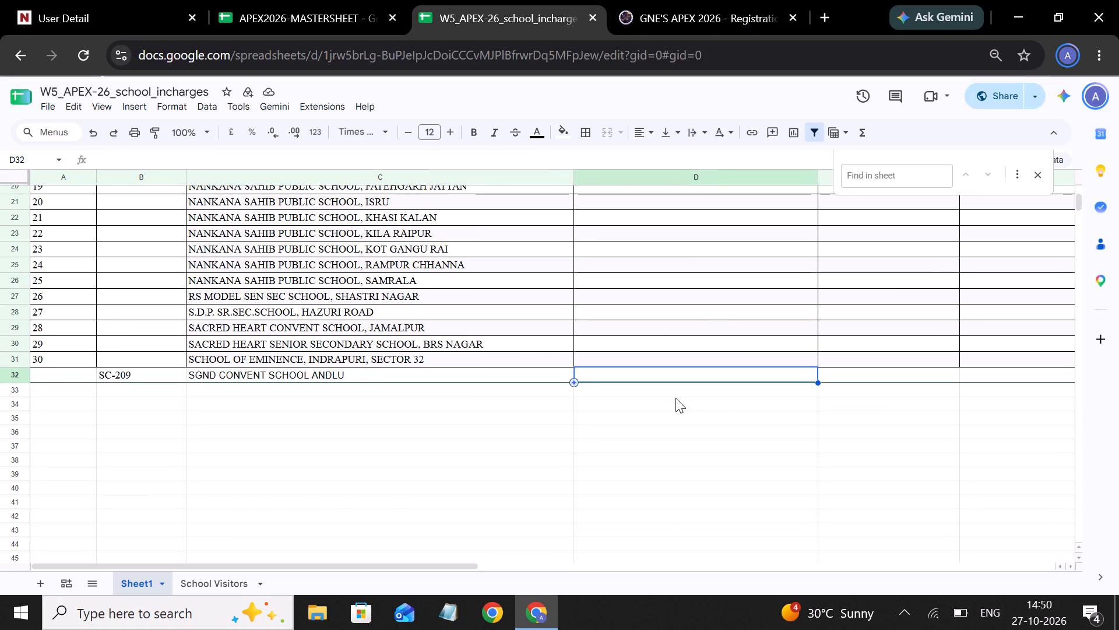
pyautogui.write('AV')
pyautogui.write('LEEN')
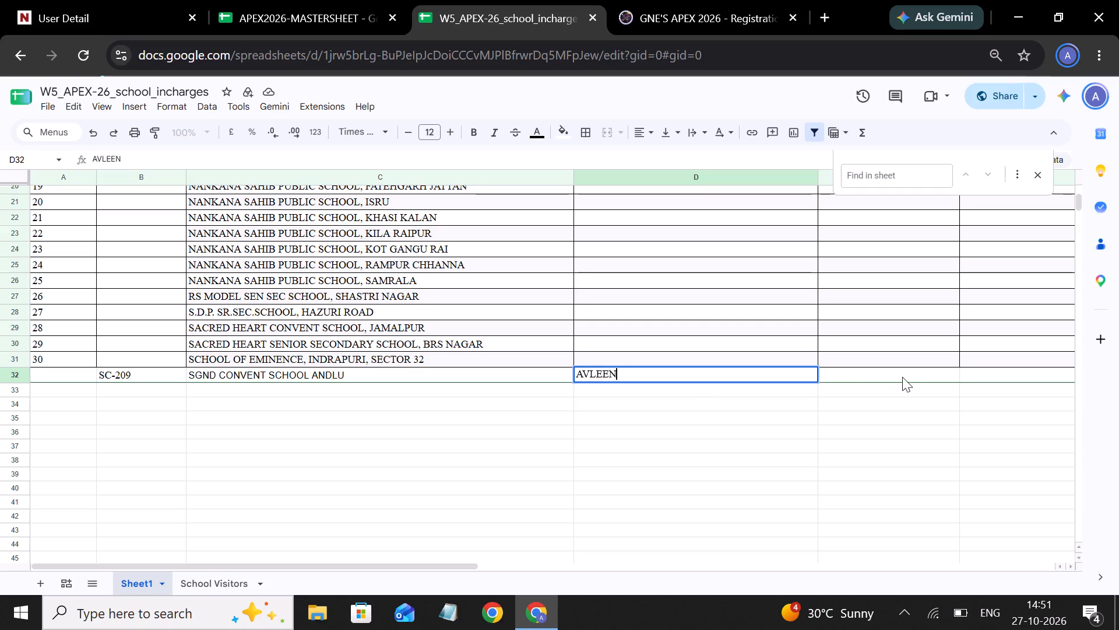
pyautogui.click(902, 377)
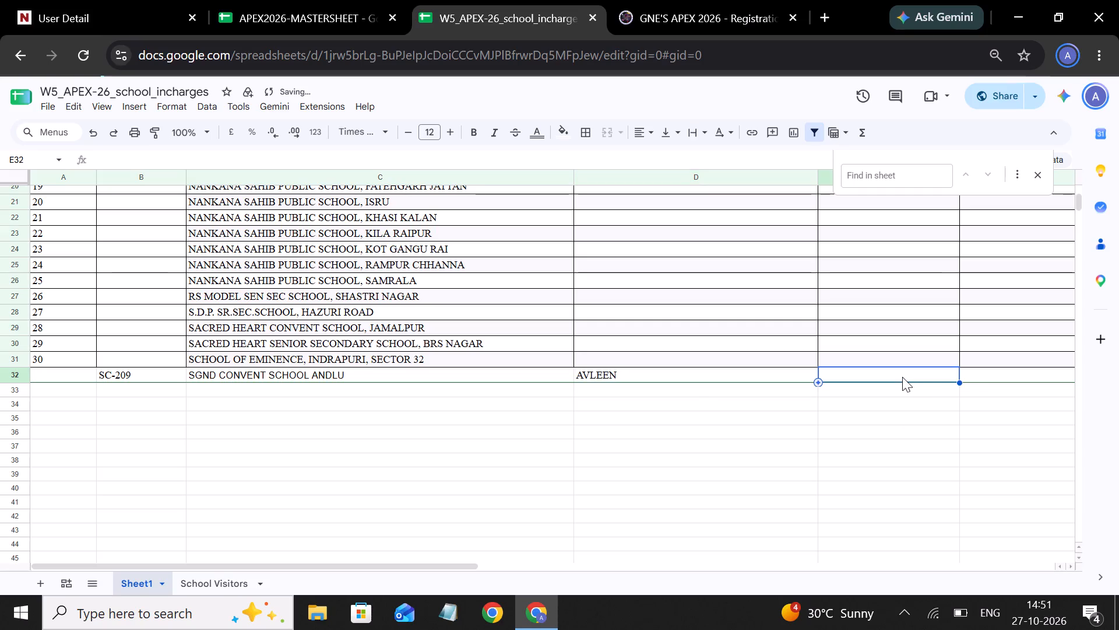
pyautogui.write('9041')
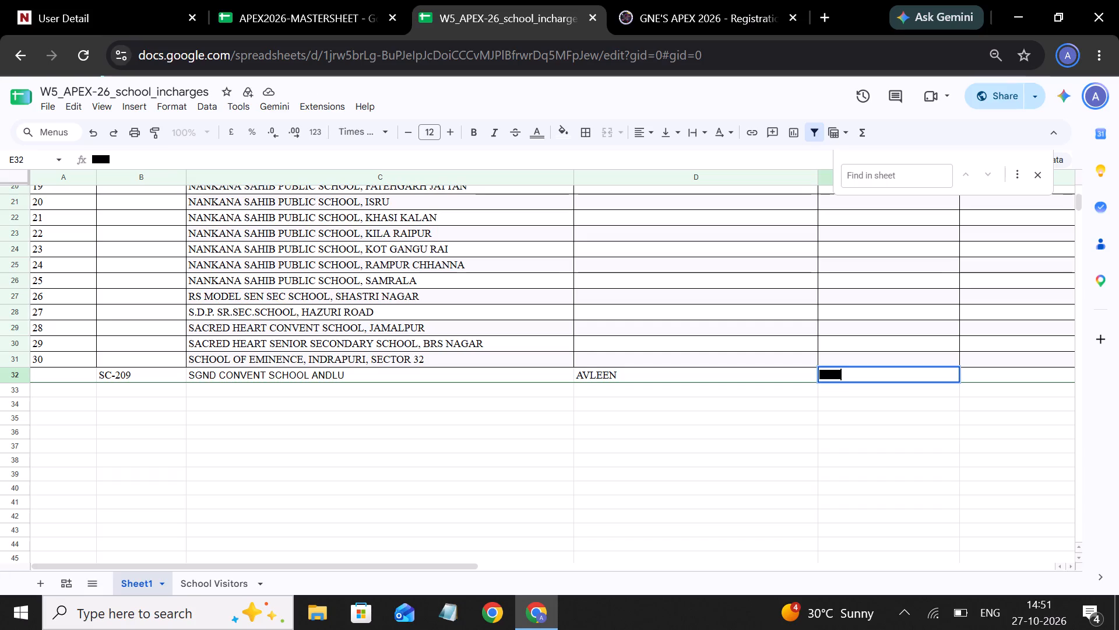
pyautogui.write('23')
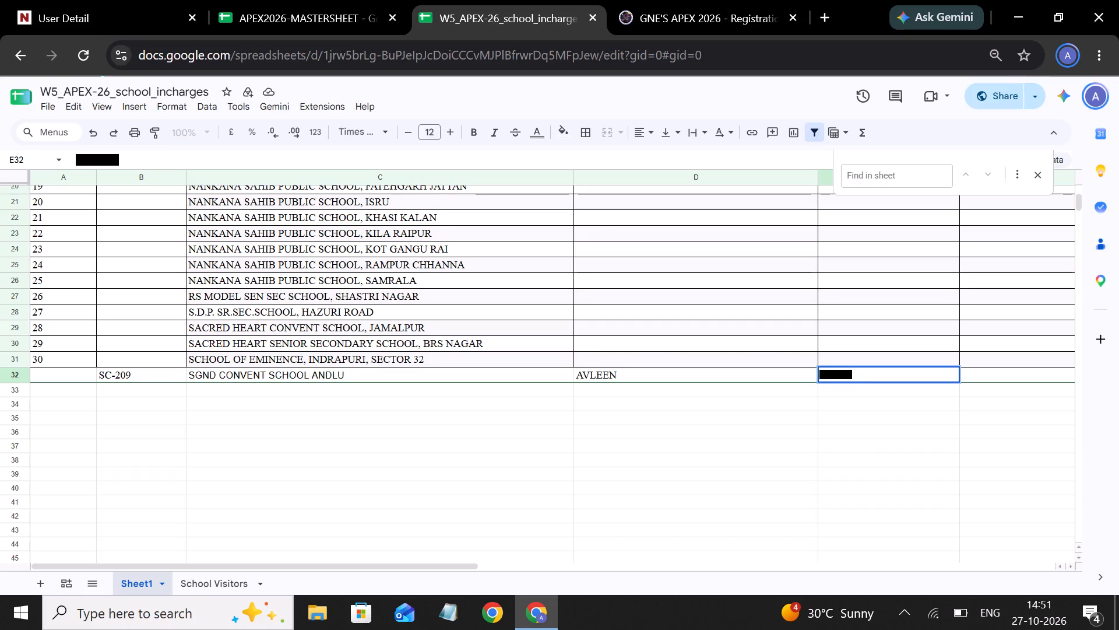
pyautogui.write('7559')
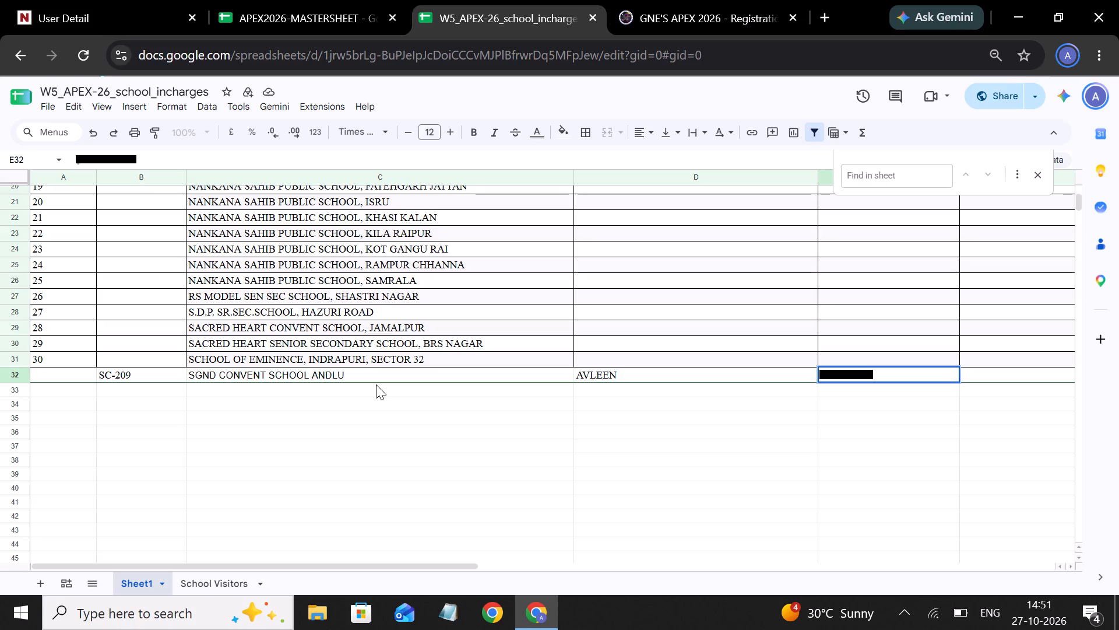
# Switch to the registration portal and examine the details, registrations and participants of Nankana Sahib Public School, Khanna (SC-163).
pyautogui.click(502, 11)
pyautogui.click(659, 0)
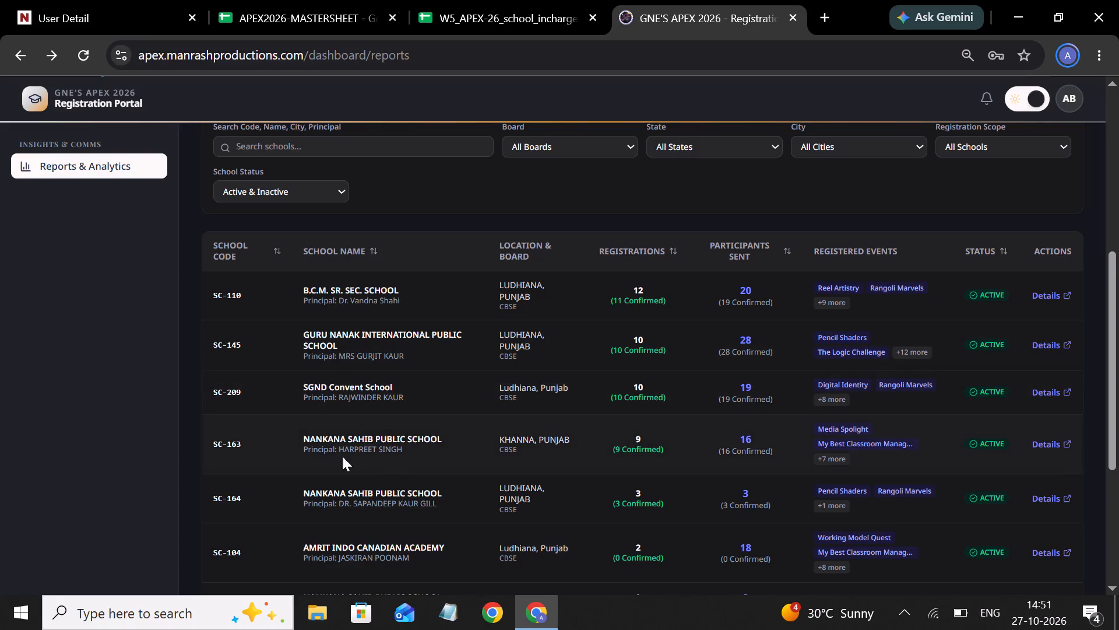
pyautogui.scroll(-1, 429, 485)
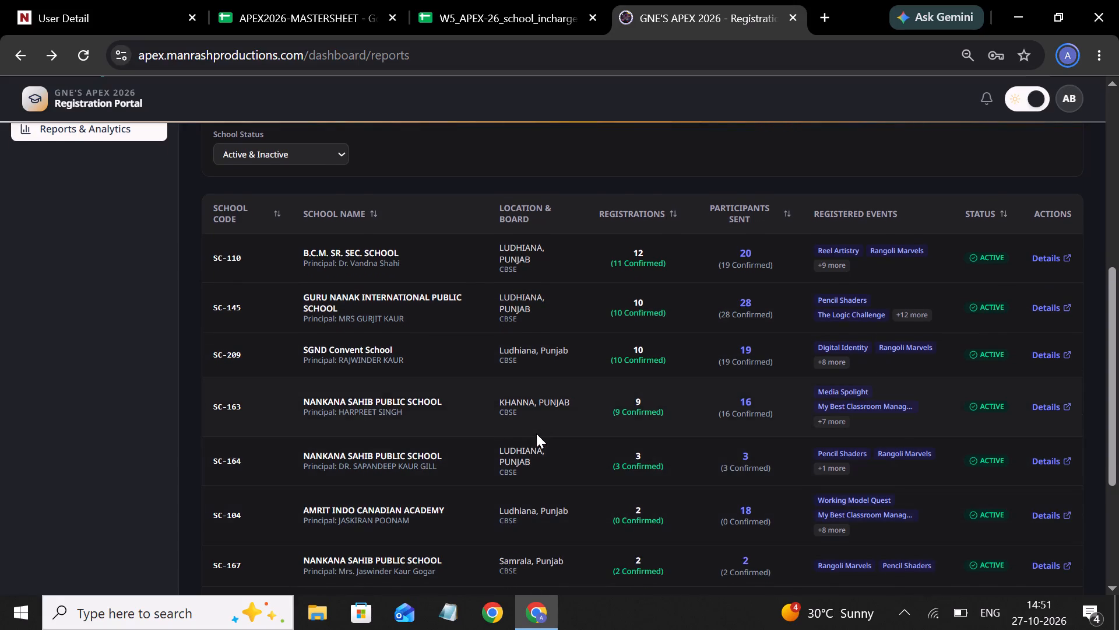
pyautogui.click(1048, 407)
pyautogui.scroll(-2, 717, 375)
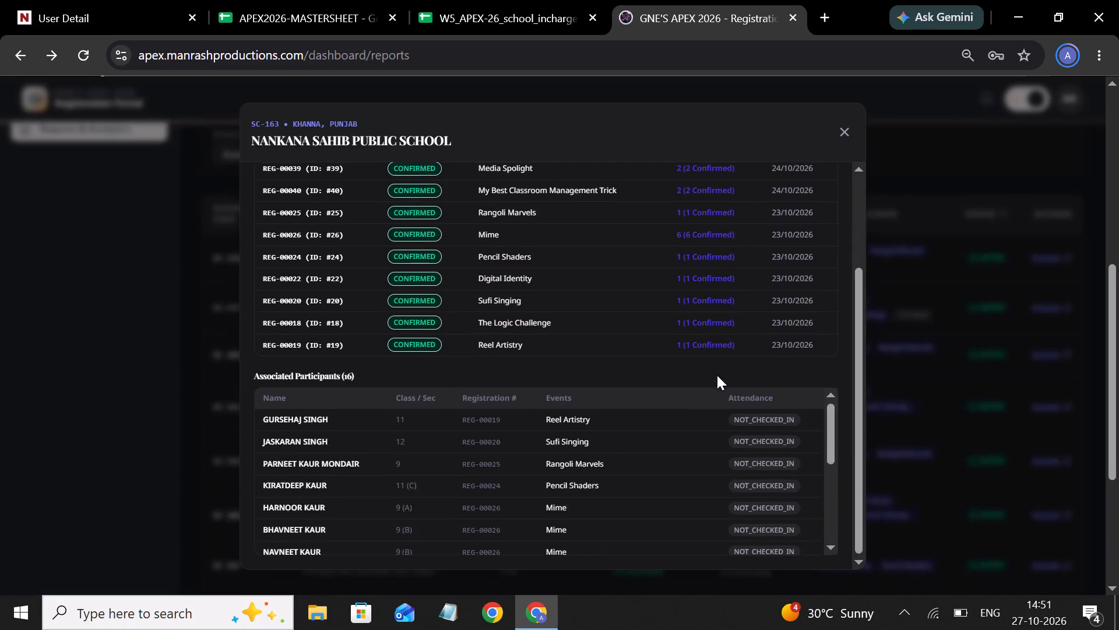
pyautogui.scroll(4, 717, 375)
pyautogui.scroll(-5, 717, 375)
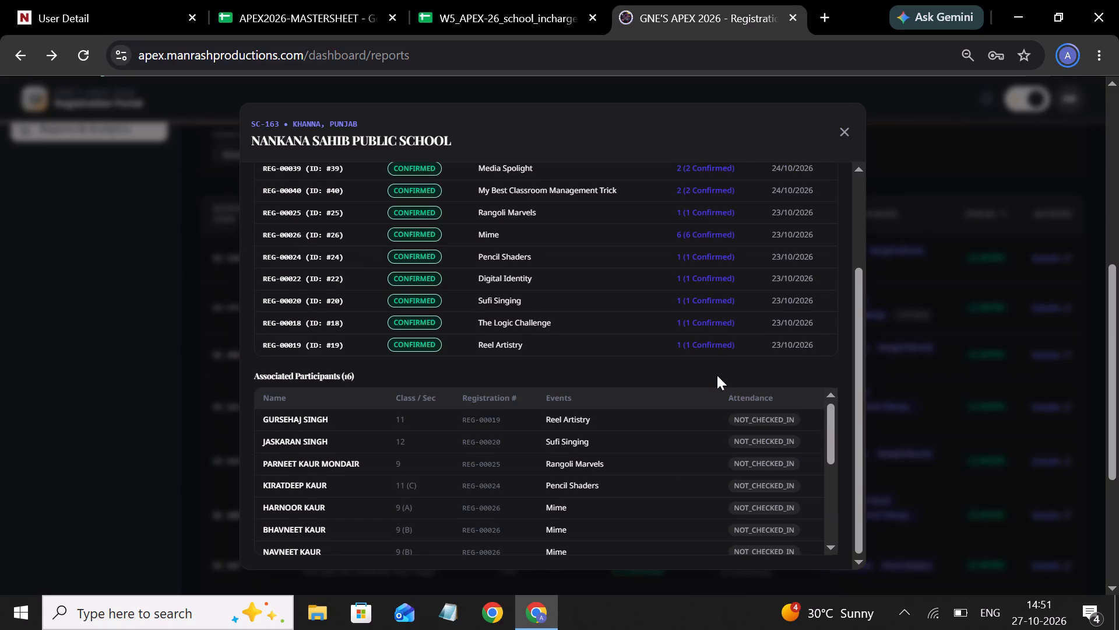
pyautogui.scroll(3, 684, 260)
pyautogui.scroll(-5, 628, 411)
pyautogui.scroll(3, 628, 411)
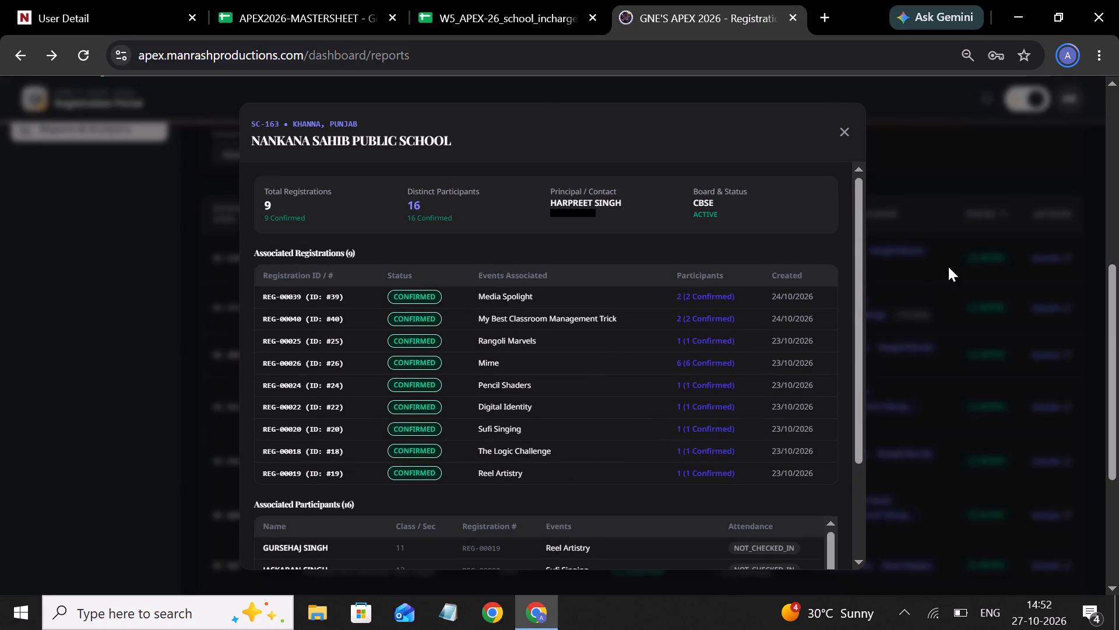
pyautogui.click(849, 132)
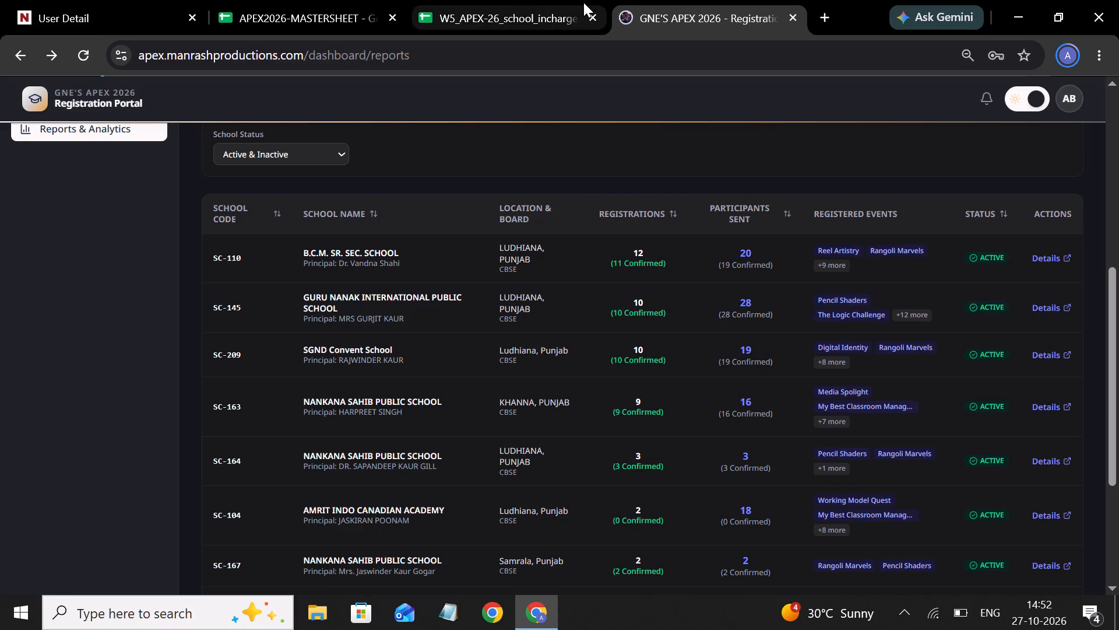
# Return to the incharges sheet and check its Nankana Sahib Public School entries against the portal's school list.
pyautogui.click(523, 0)
pyautogui.scroll(1, 265, 360)
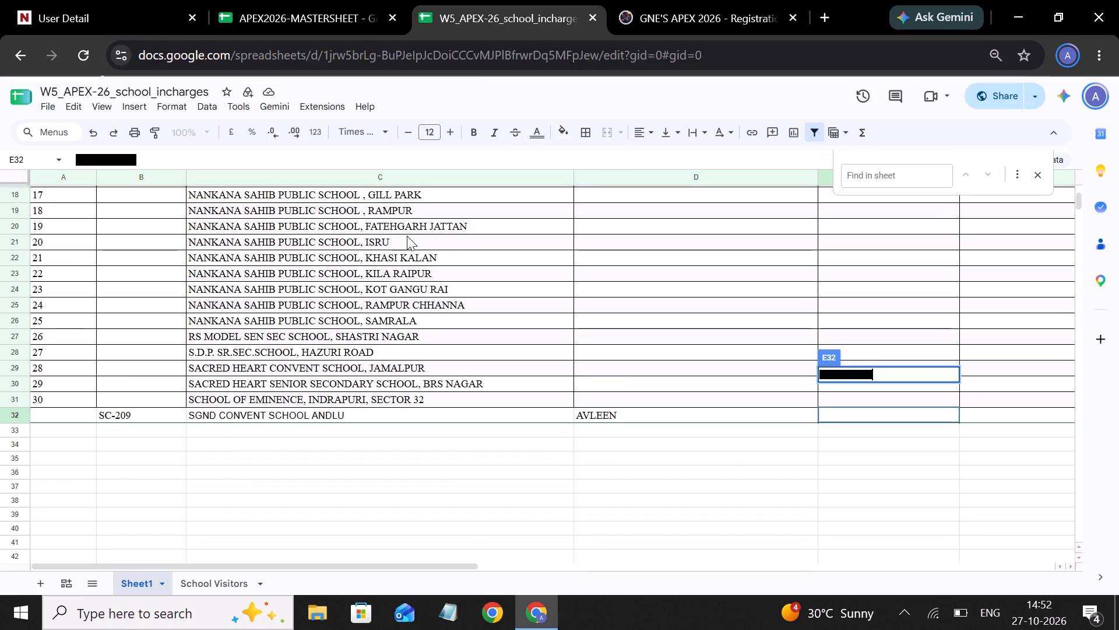
pyautogui.scroll(1, 418, 218)
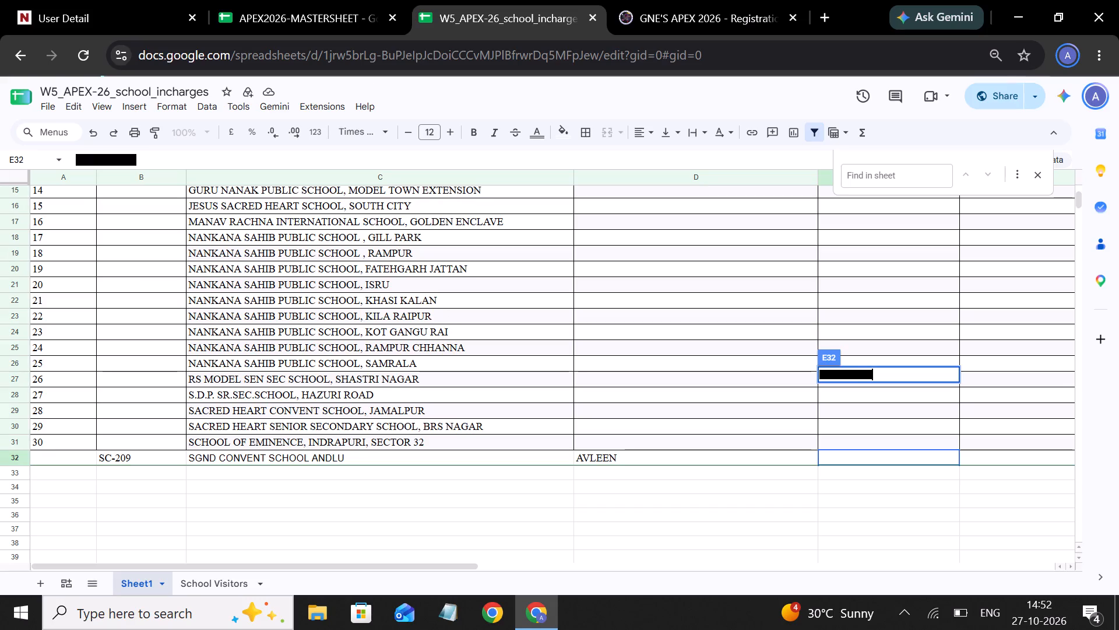
pyautogui.click(675, 5)
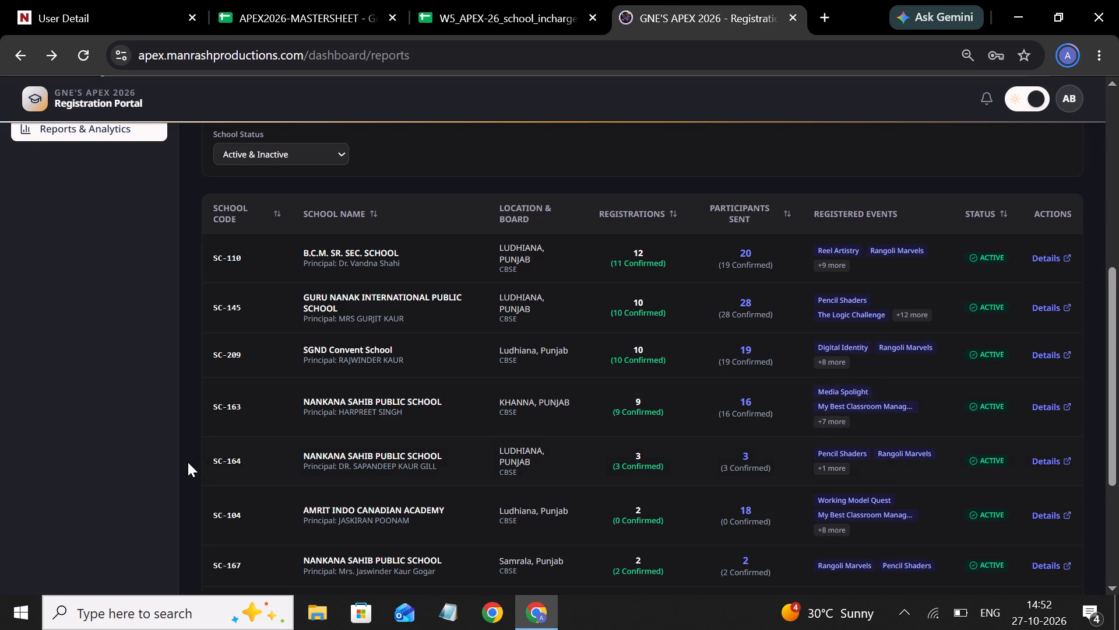
pyautogui.click(509, 24)
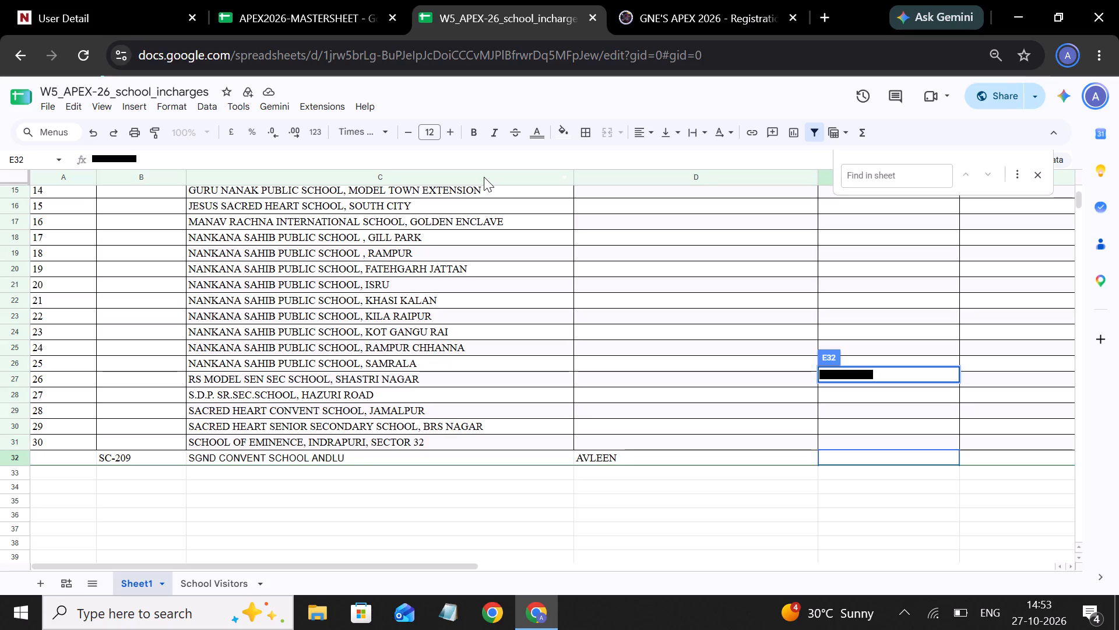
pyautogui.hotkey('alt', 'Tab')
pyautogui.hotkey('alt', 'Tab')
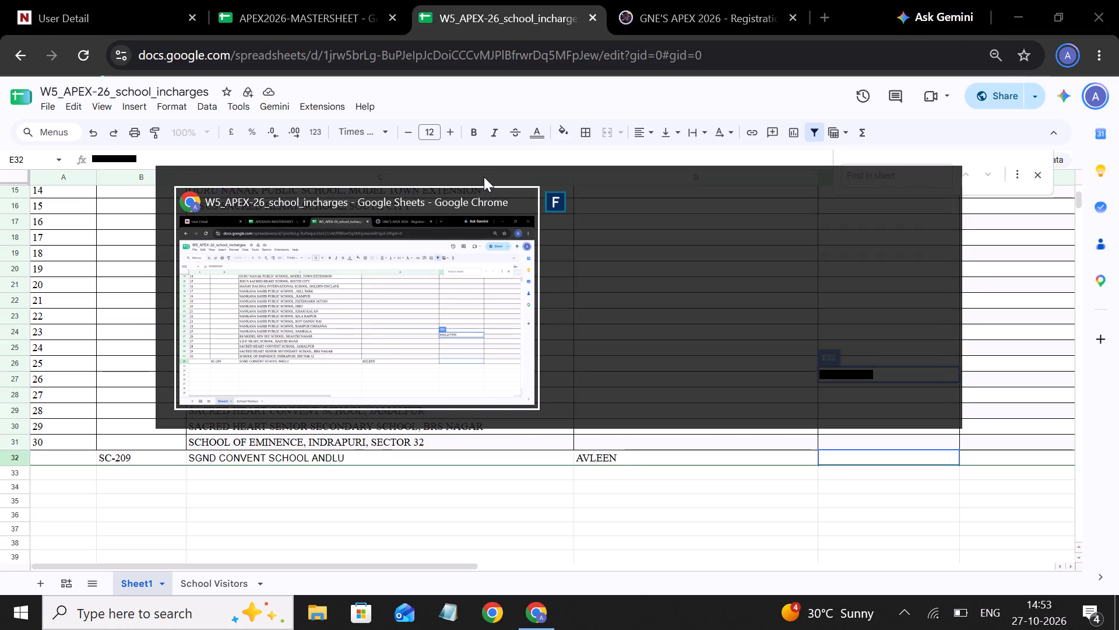
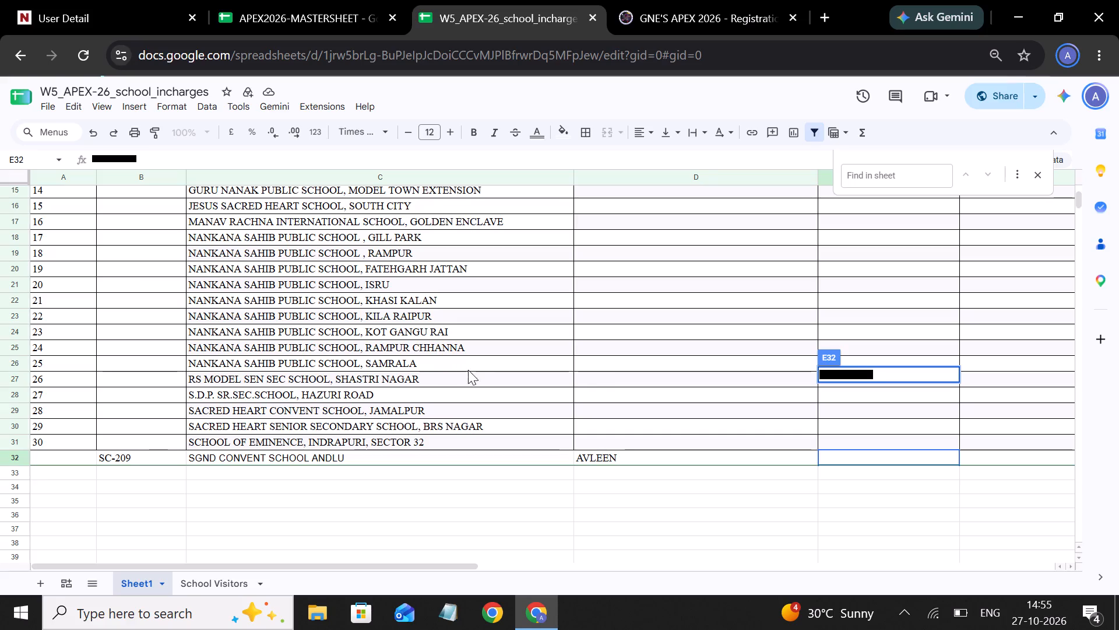
# Look through the school names in the incharges sheet for a Nankana Sahib Public School entry matching SC-163.
pyautogui.click(677, 470)
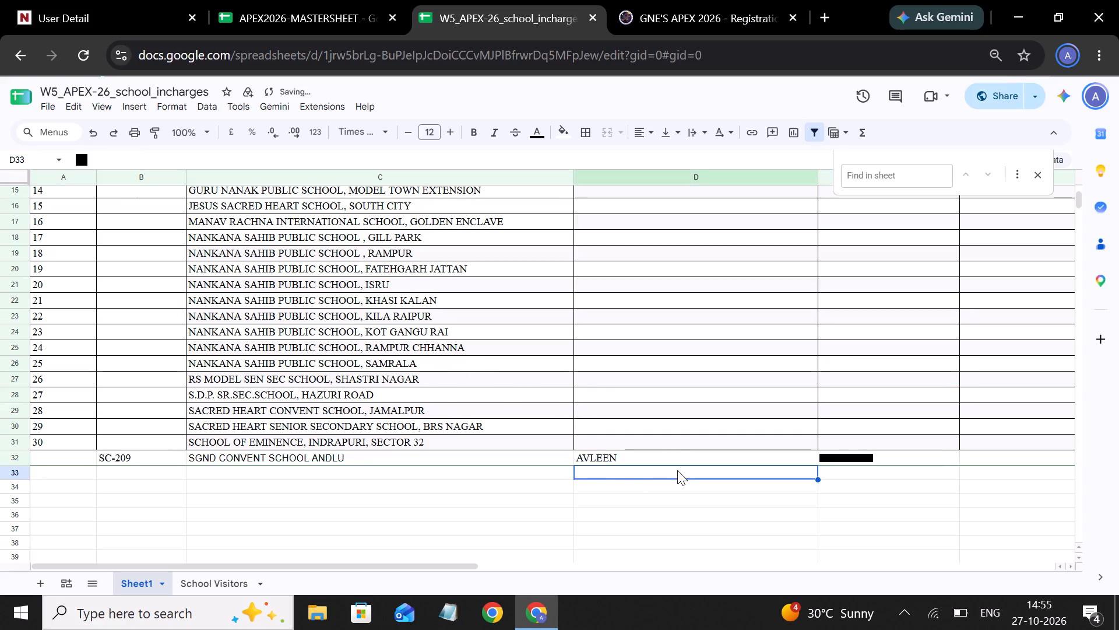
pyautogui.scroll(2, 428, 379)
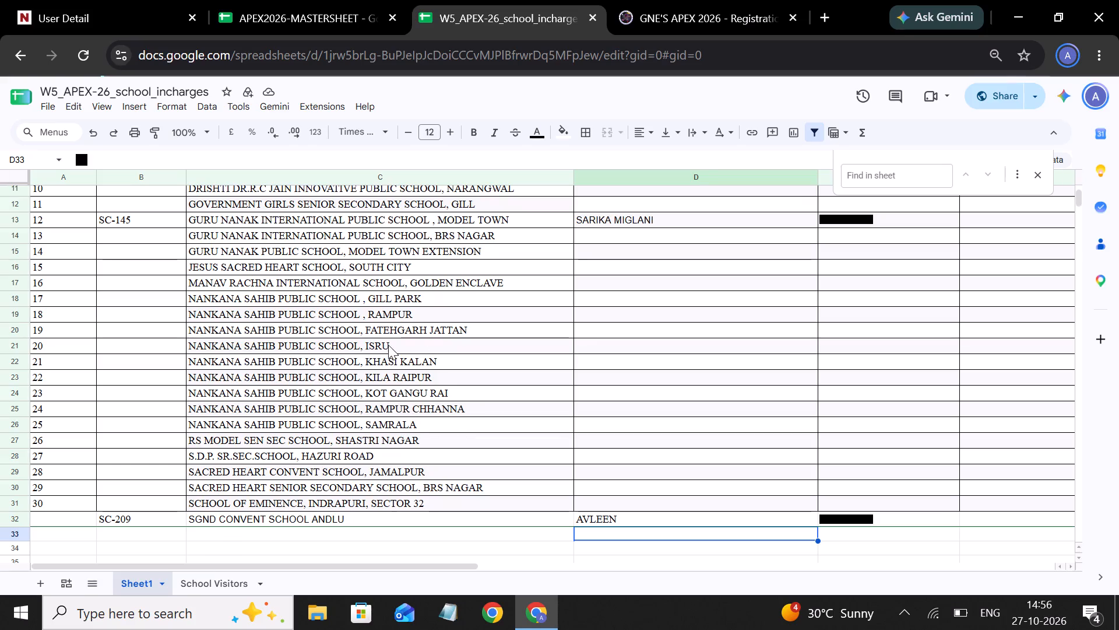
pyautogui.scroll(1, 398, 425)
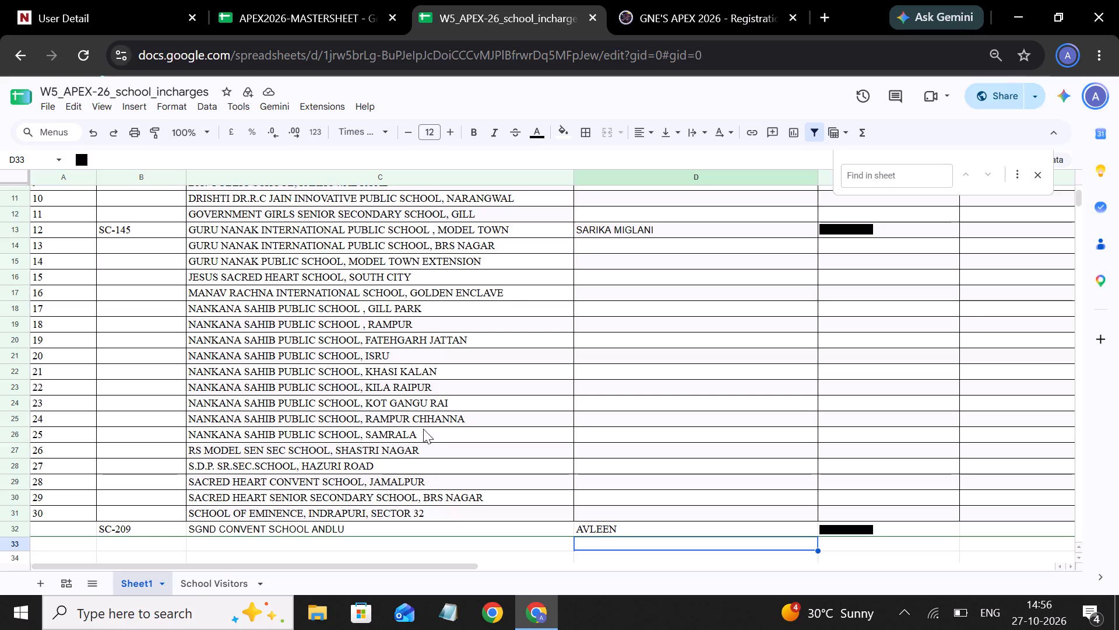
pyautogui.scroll(4, 423, 429)
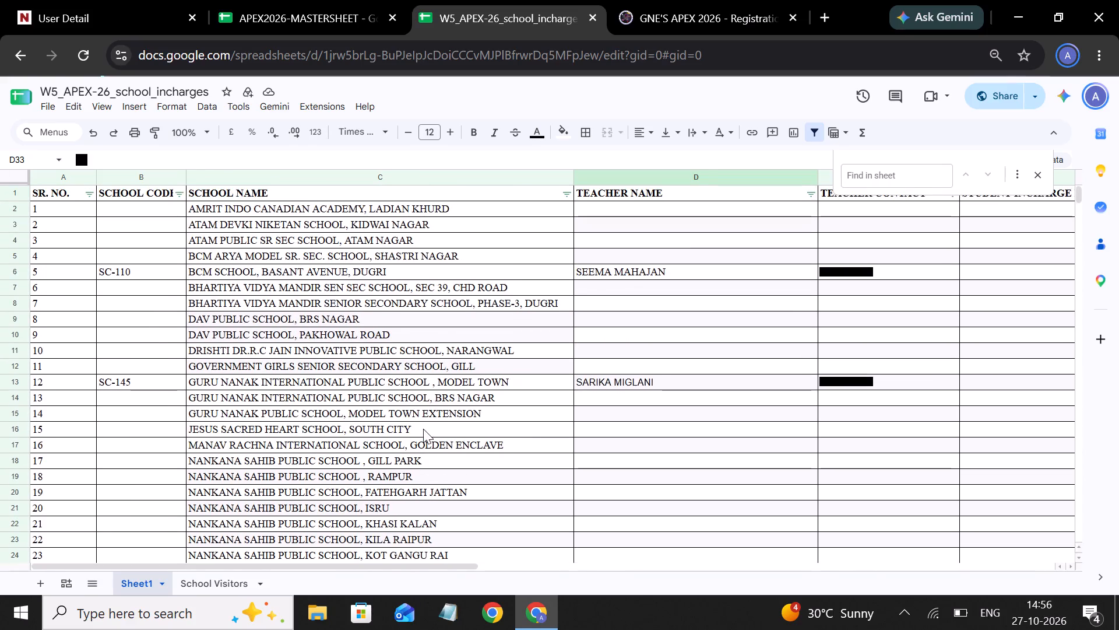
pyautogui.scroll(-2, 423, 429)
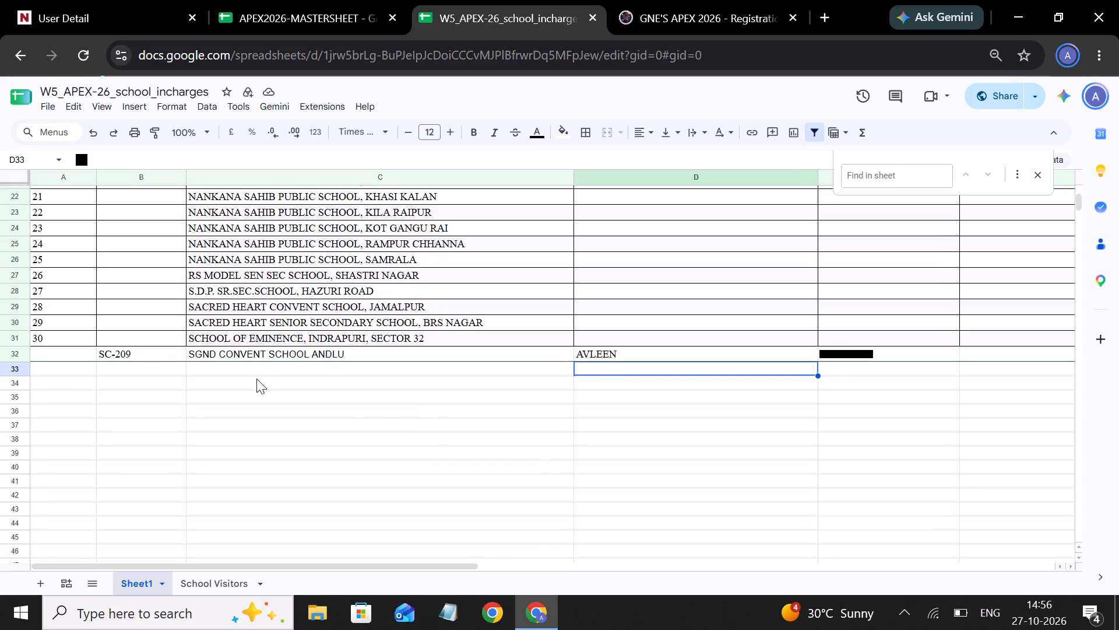
# Copy the Nankana Sahib Public School, Isru name into the school name cell below SGND Convent School and change its location to KALAL MAJRA.
pyautogui.click(234, 370)
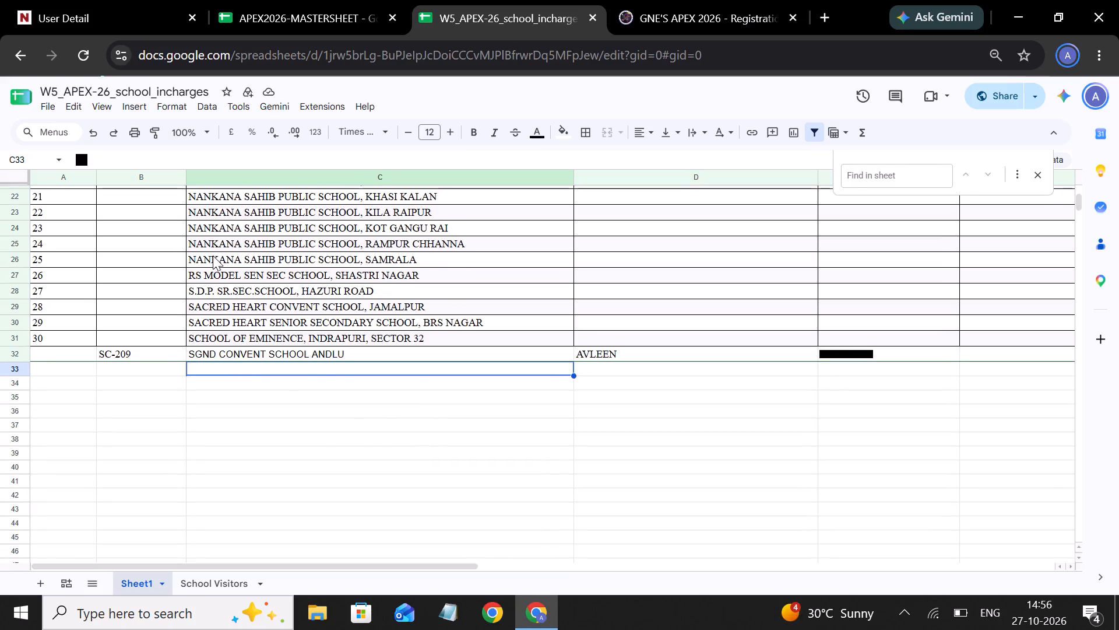
pyautogui.scroll(1, 336, 288)
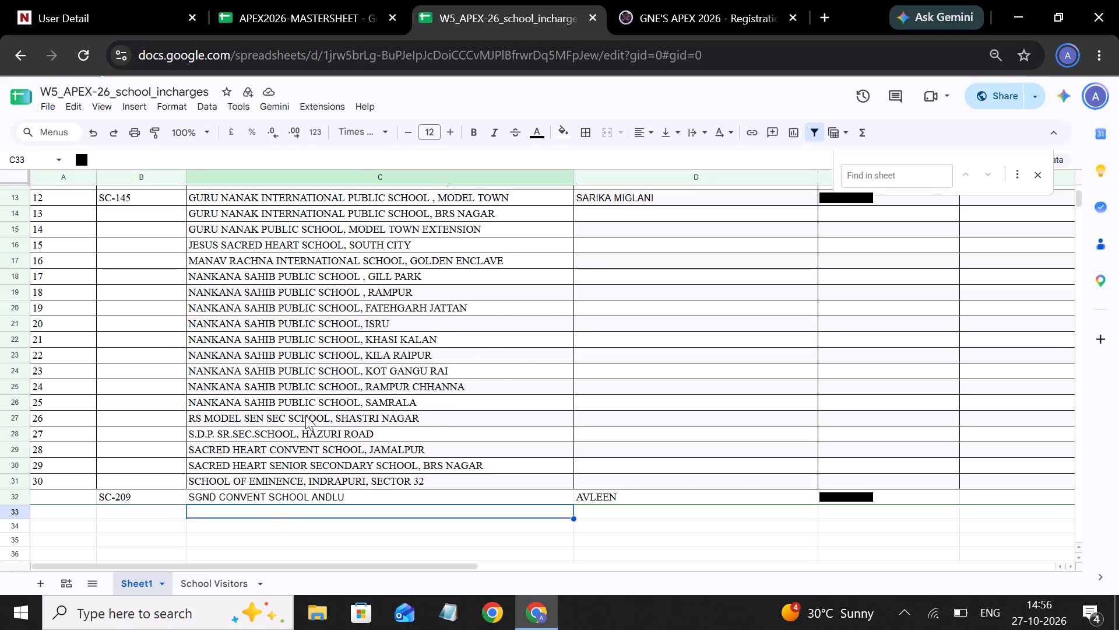
pyautogui.moveTo(216, 323); pyautogui.dragTo(452, 327)
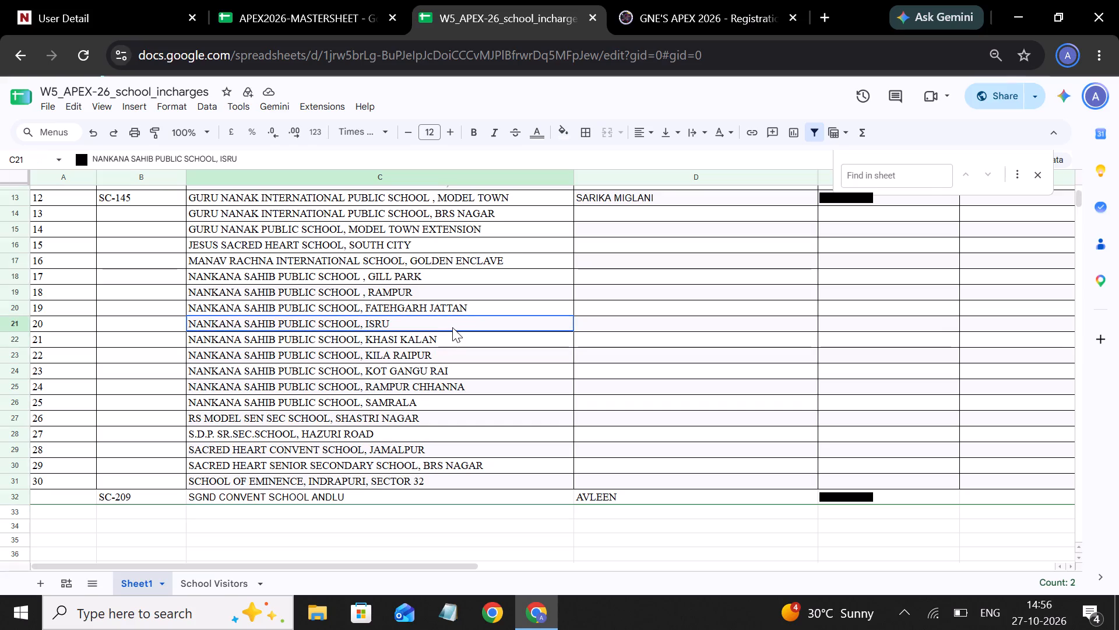
pyautogui.moveTo(452, 327); pyautogui.dragTo(452, 326)
pyautogui.hotkey('ctrl', 'c')
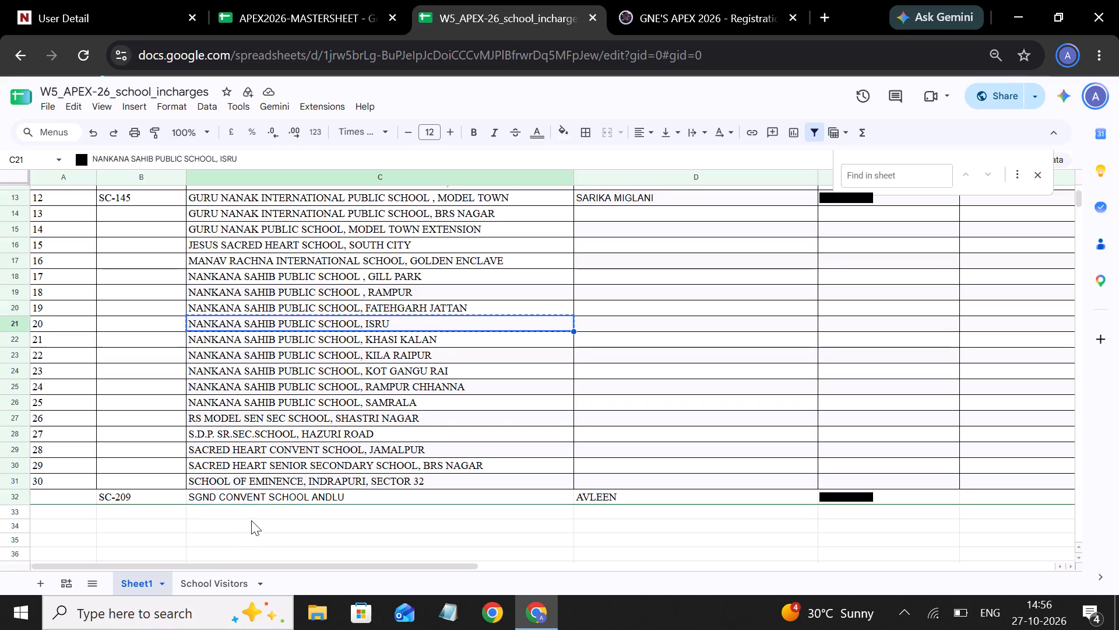
pyautogui.click(244, 513)
pyautogui.hotkey('ctrl', 'v')
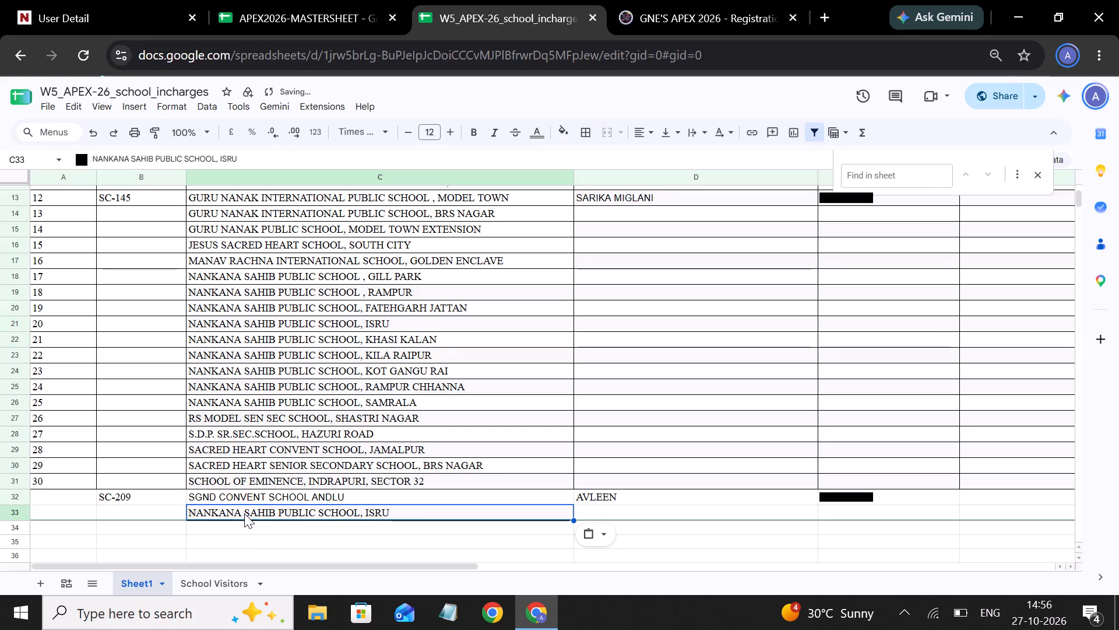
pyautogui.click(408, 510)
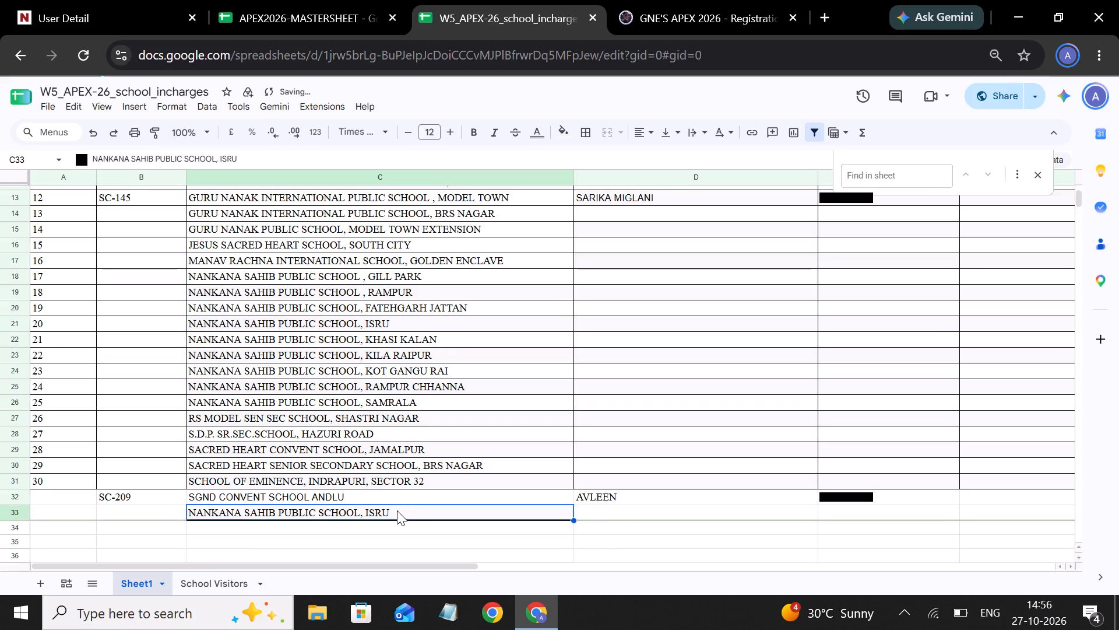
pyautogui.doubleClick(397, 510)
pyautogui.press('BackSpace')
pyautogui.press('BackSpace')
pyautogui.press('BackSpace')
pyautogui.press('BackSpace')
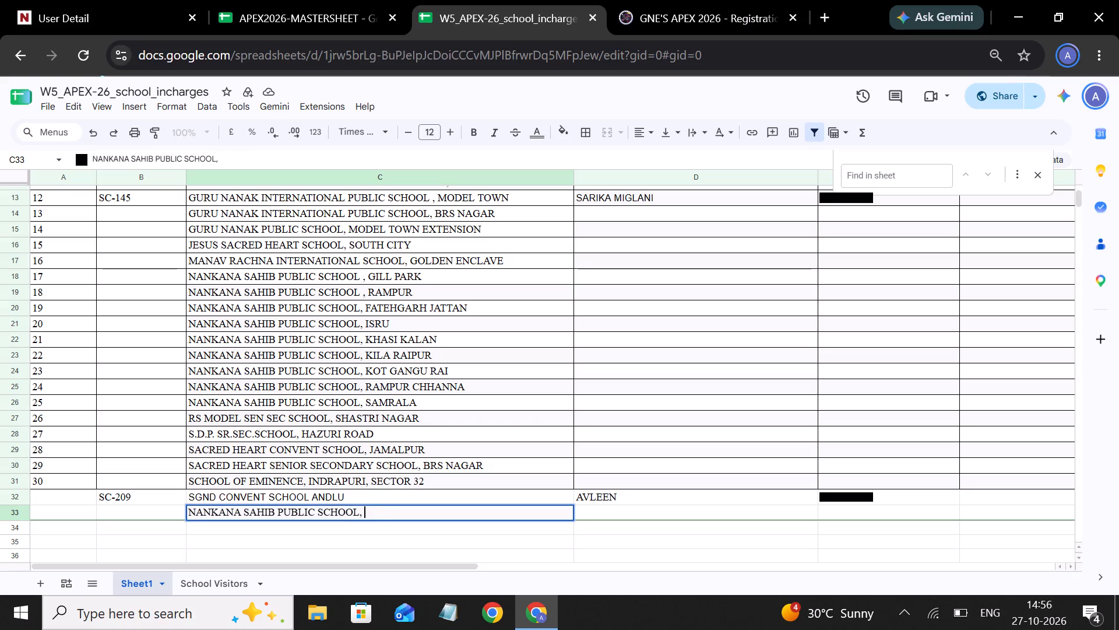
pyautogui.write('KALAL MAJRA')
# Enter the school code SC-163 for the Nankana Sahib Public School, Kalal Majra row.
pyautogui.click(131, 513)
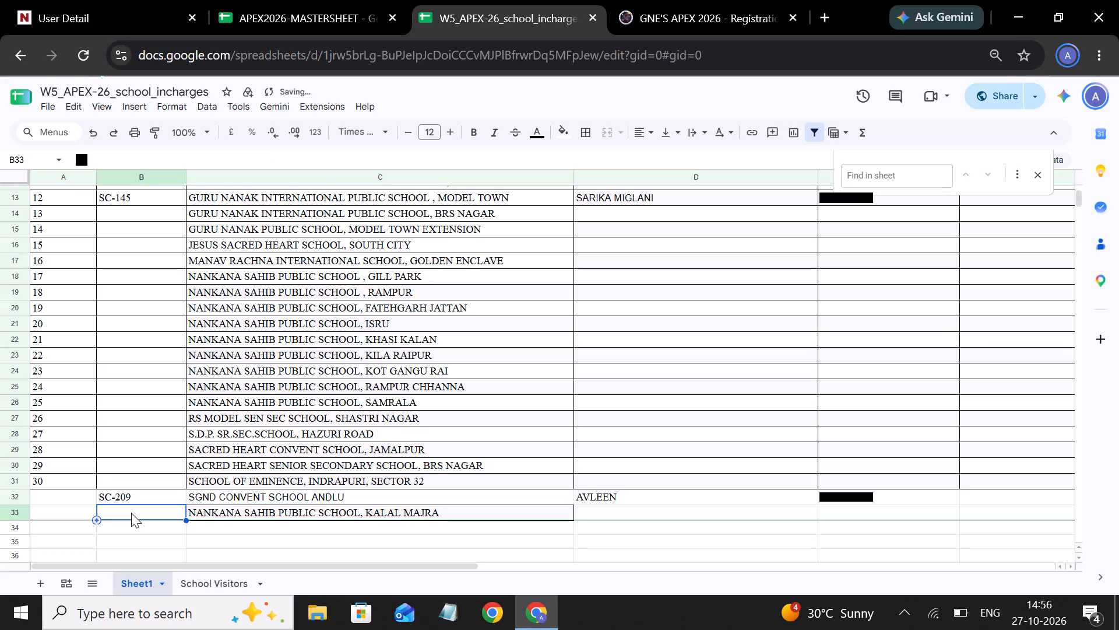
pyautogui.write('SC0')
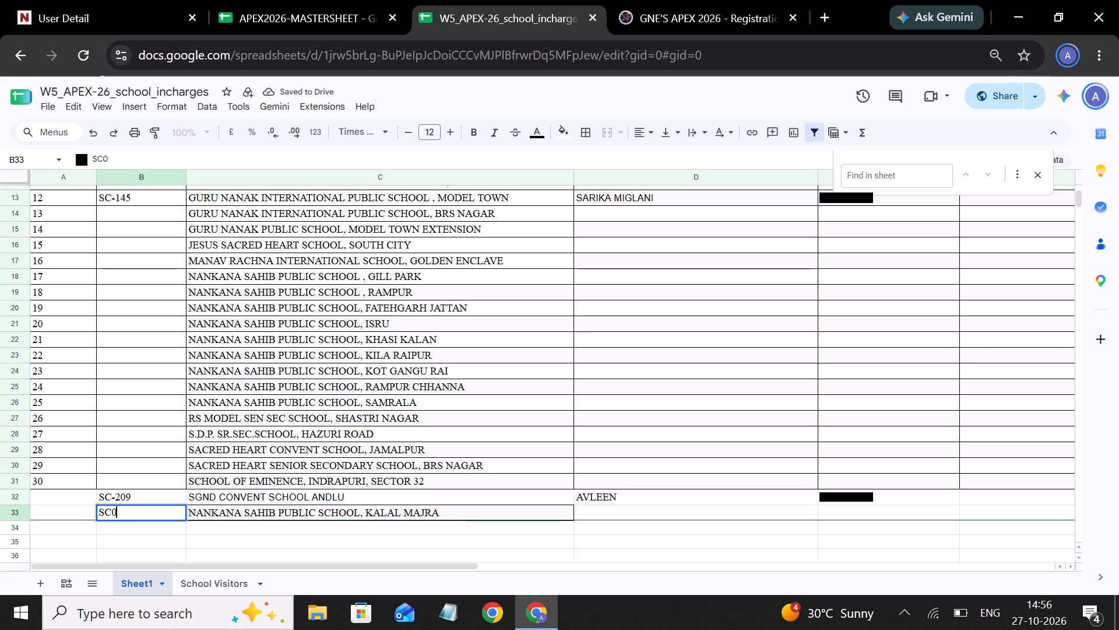
pyautogui.press('BackSpace')
pyautogui.write('-163')
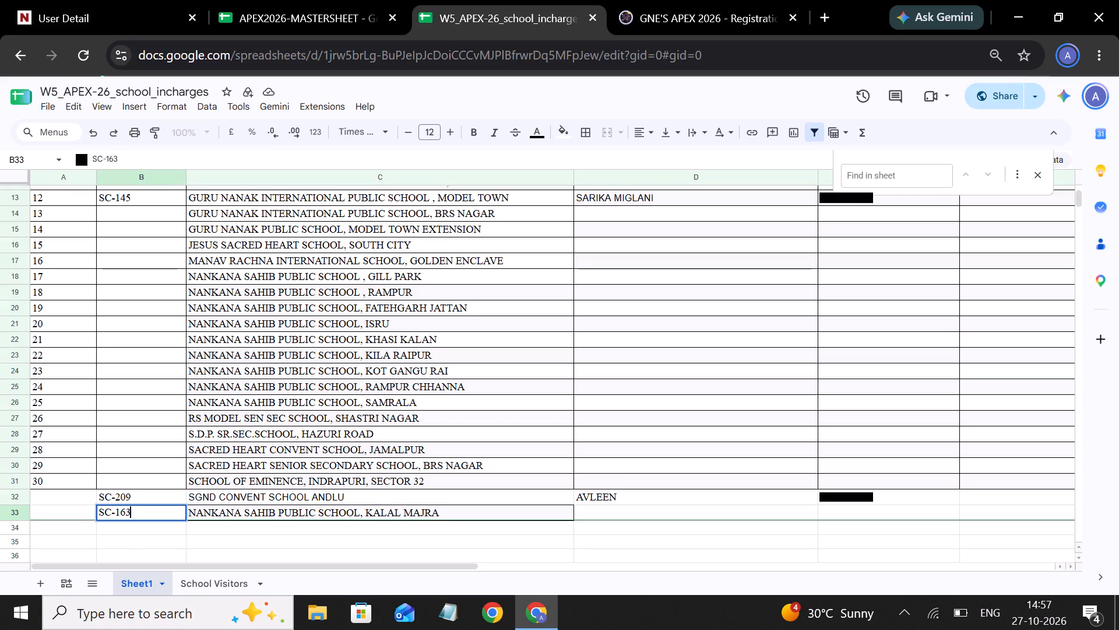
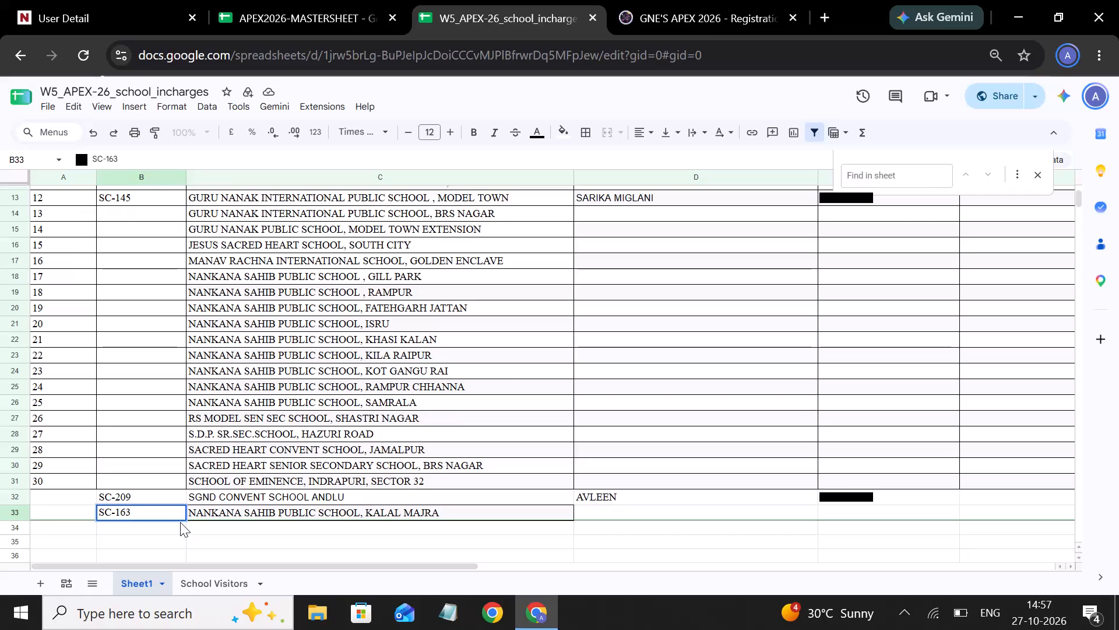
# Examine the SC-163 Nankana Sahib Public School details in the registration portal, covering its contact, registrations and participants.
pyautogui.hotkey('alt', 'Tab')
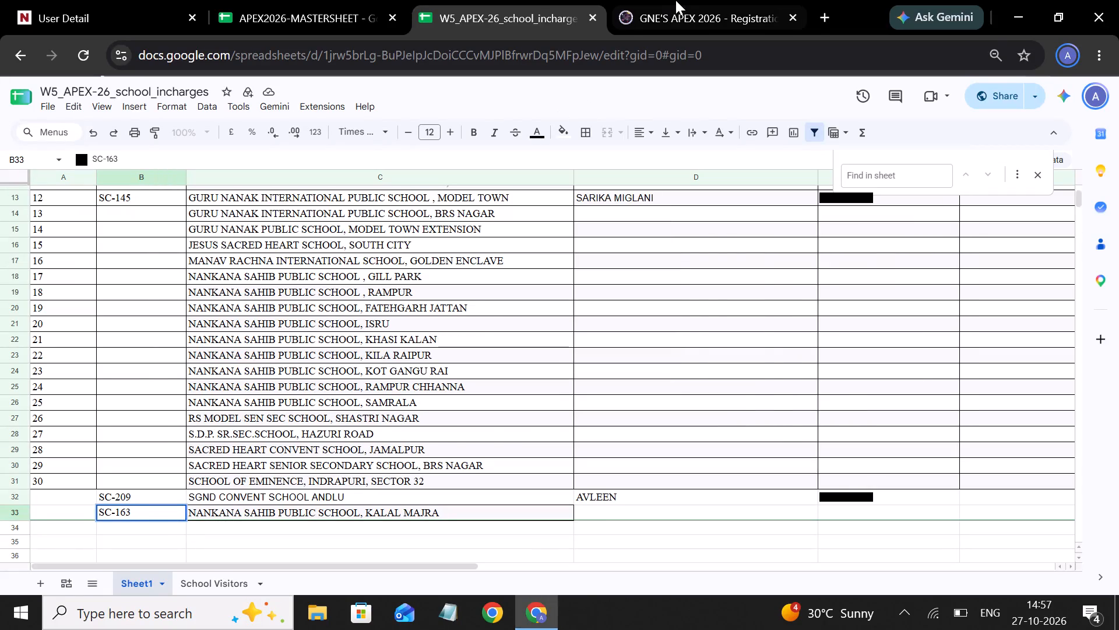
pyautogui.click(681, 0)
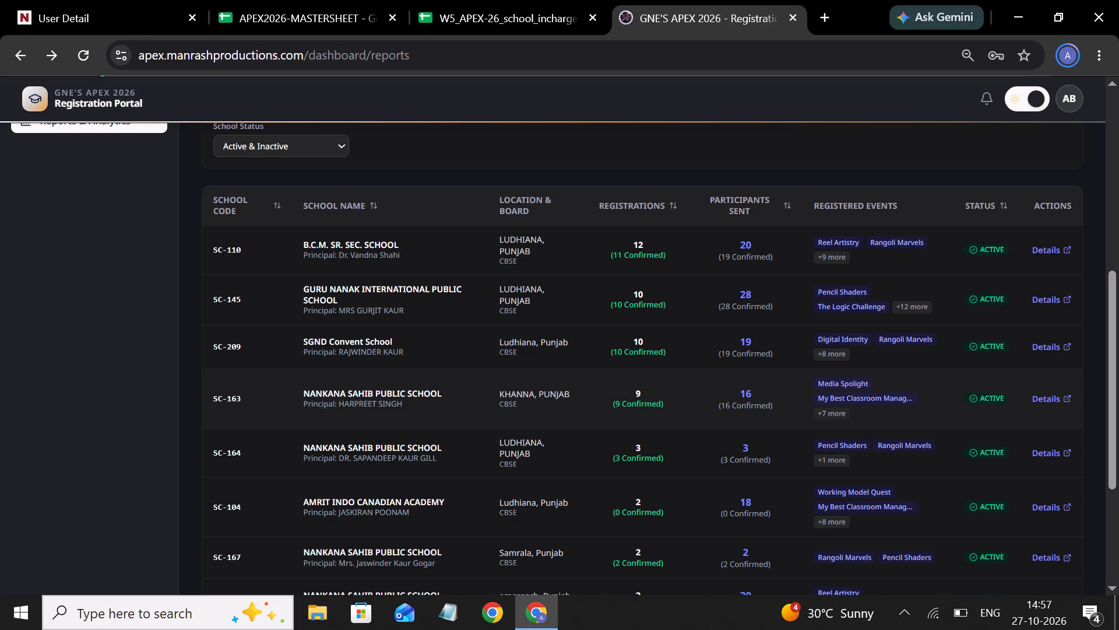
pyautogui.click(1058, 401)
pyautogui.scroll(-2, 677, 444)
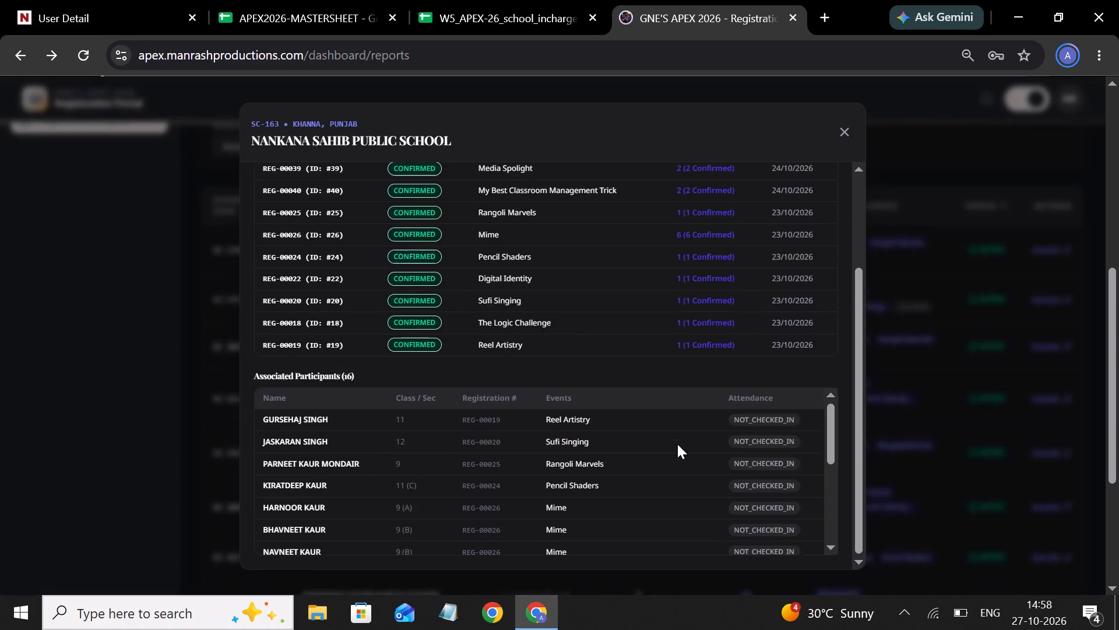
pyautogui.scroll(-2, 677, 444)
pyautogui.scroll(3, 756, 351)
pyautogui.click(841, 125)
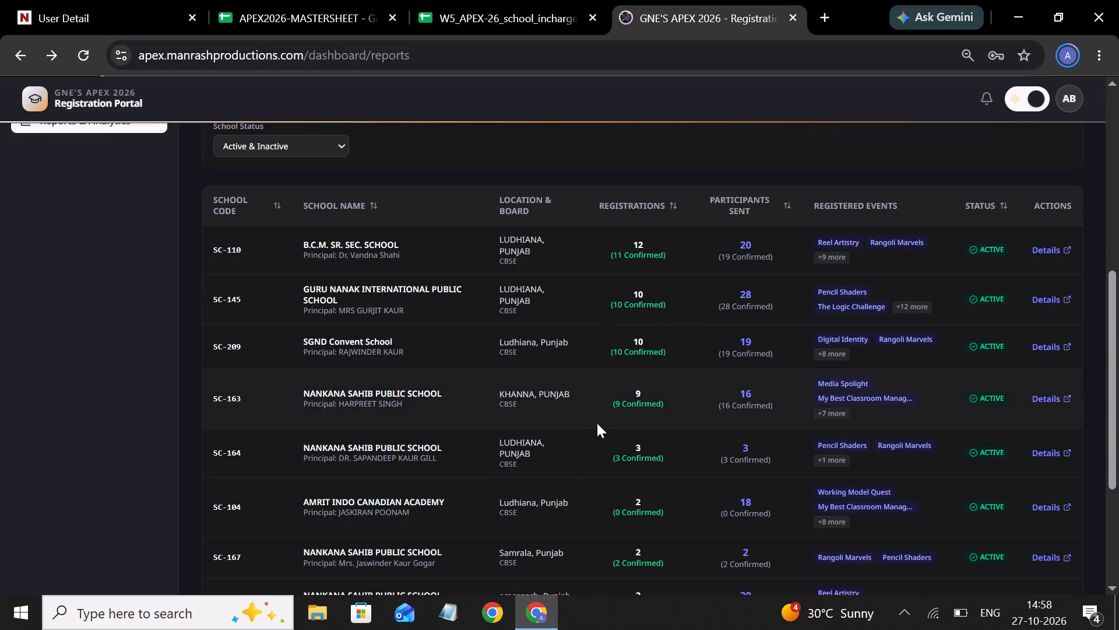
pyautogui.scroll(4, 678, 355)
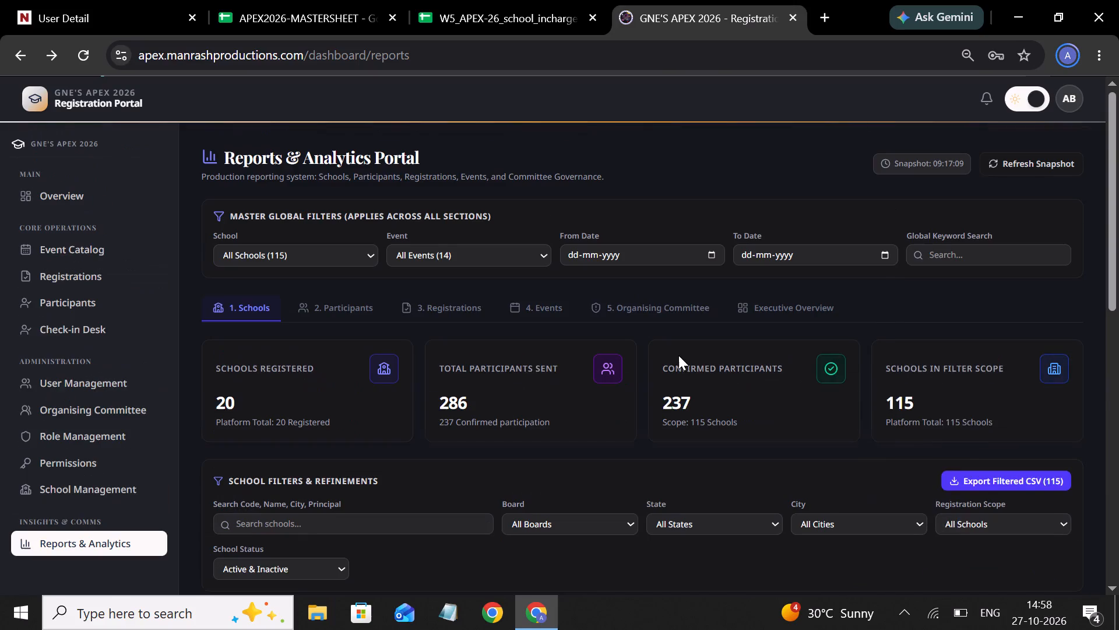
pyautogui.scroll(-2, 763, 395)
pyautogui.scroll(-3, 764, 327)
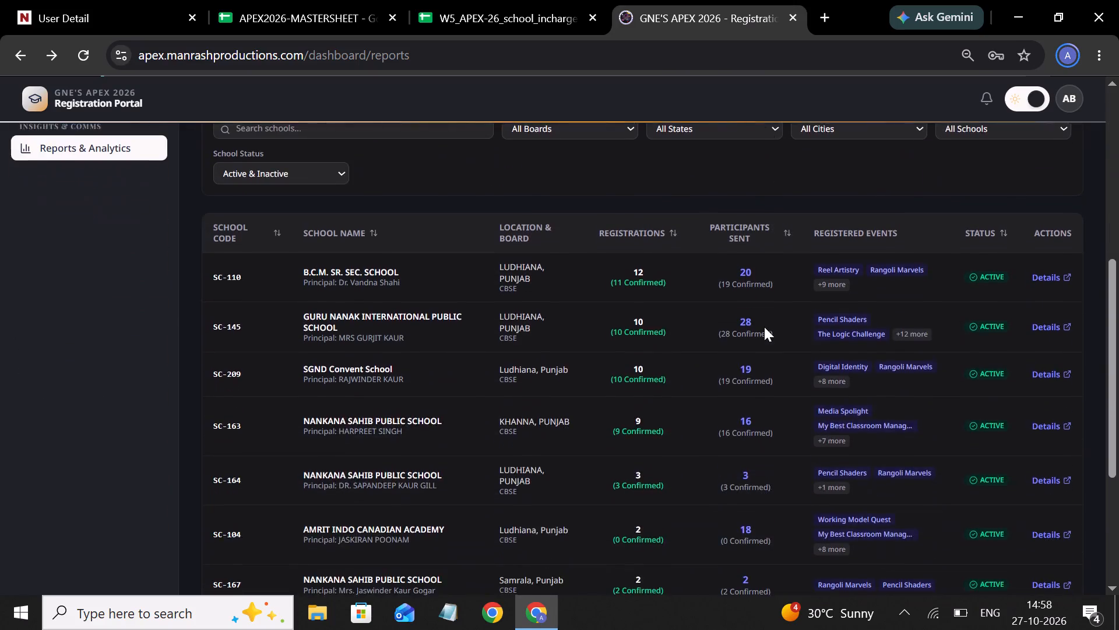
pyautogui.scroll(-1, 764, 327)
pyautogui.click(1055, 377)
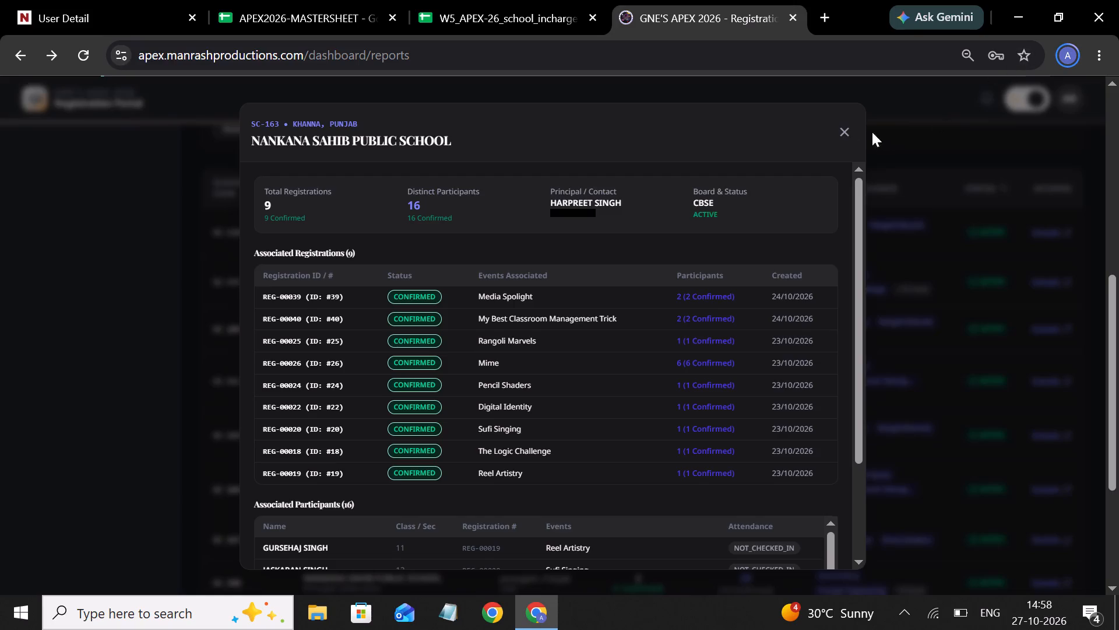
pyautogui.click(851, 130)
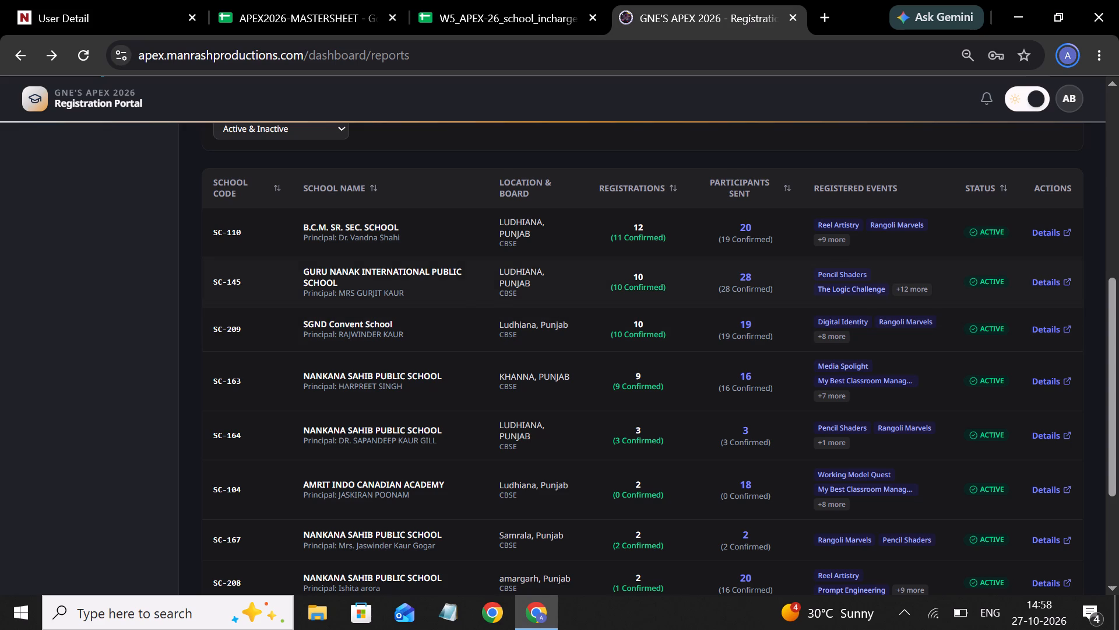
# Return to the incharges sheet and select the teacher incharge name cell for Nankana Sahib Public School, Kalal Majra.
pyautogui.click(519, 4)
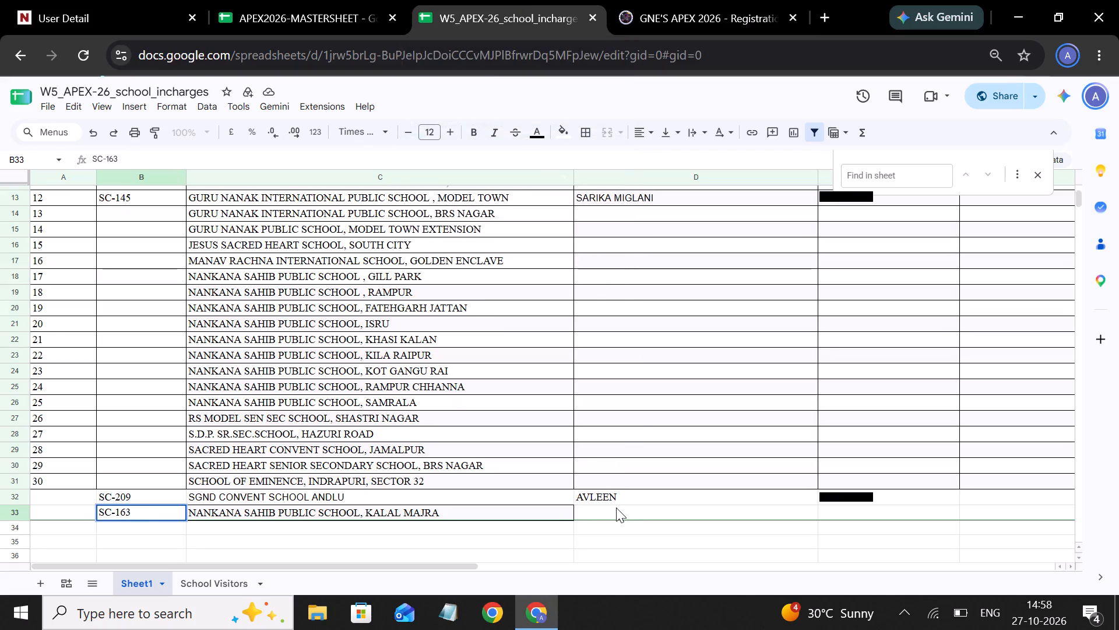
pyautogui.click(616, 508)
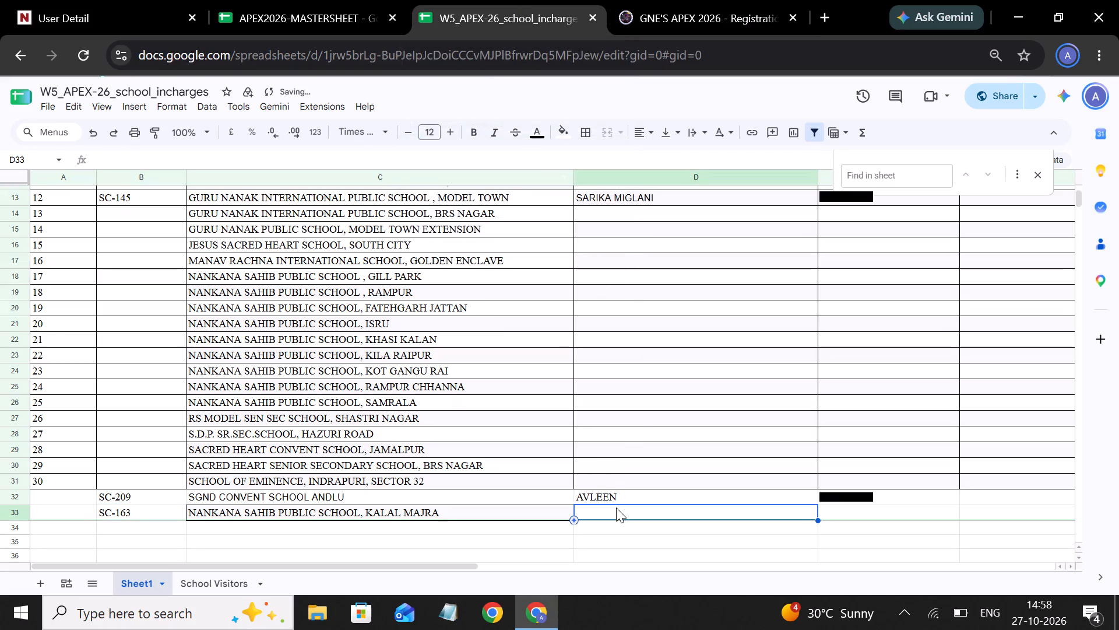
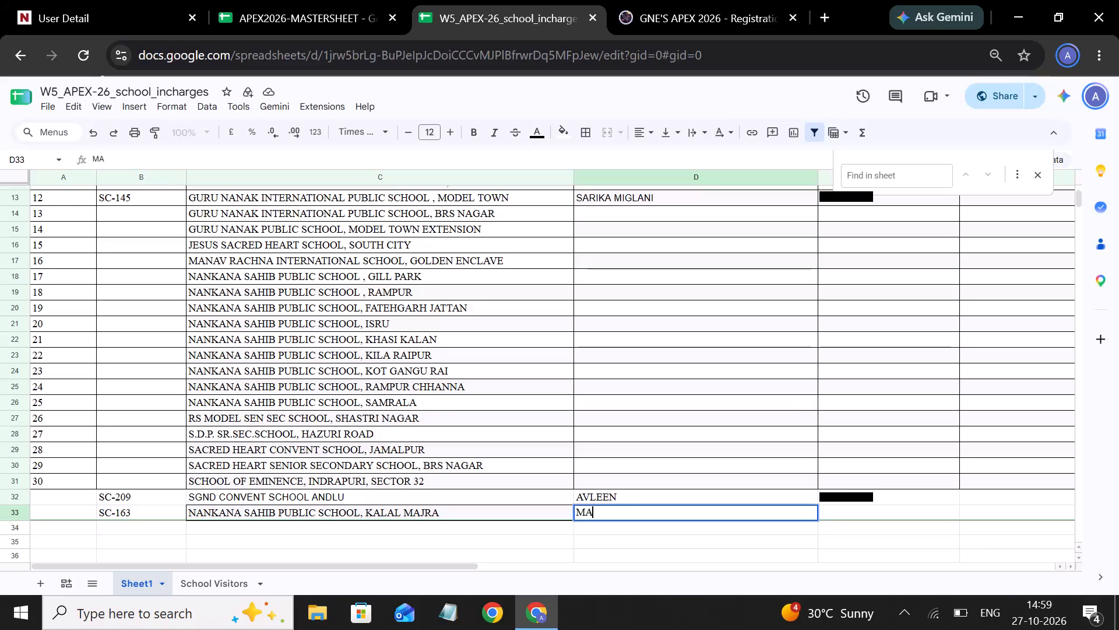
# Enter the teacher incharge's full name for SC-163, Nankana Sahib Public School, Kalal Majra.
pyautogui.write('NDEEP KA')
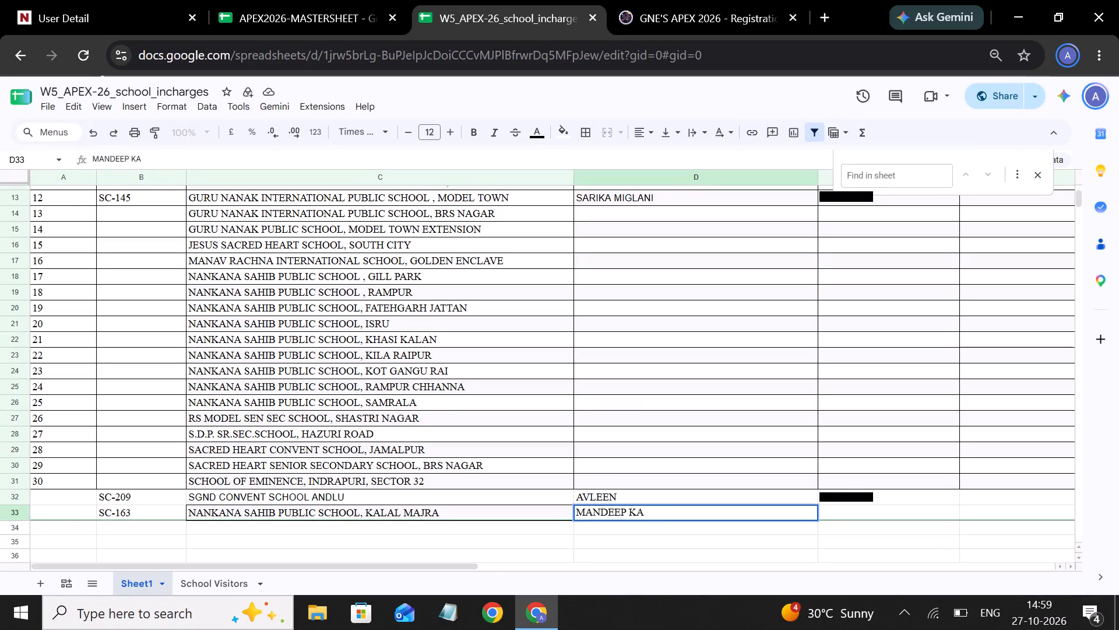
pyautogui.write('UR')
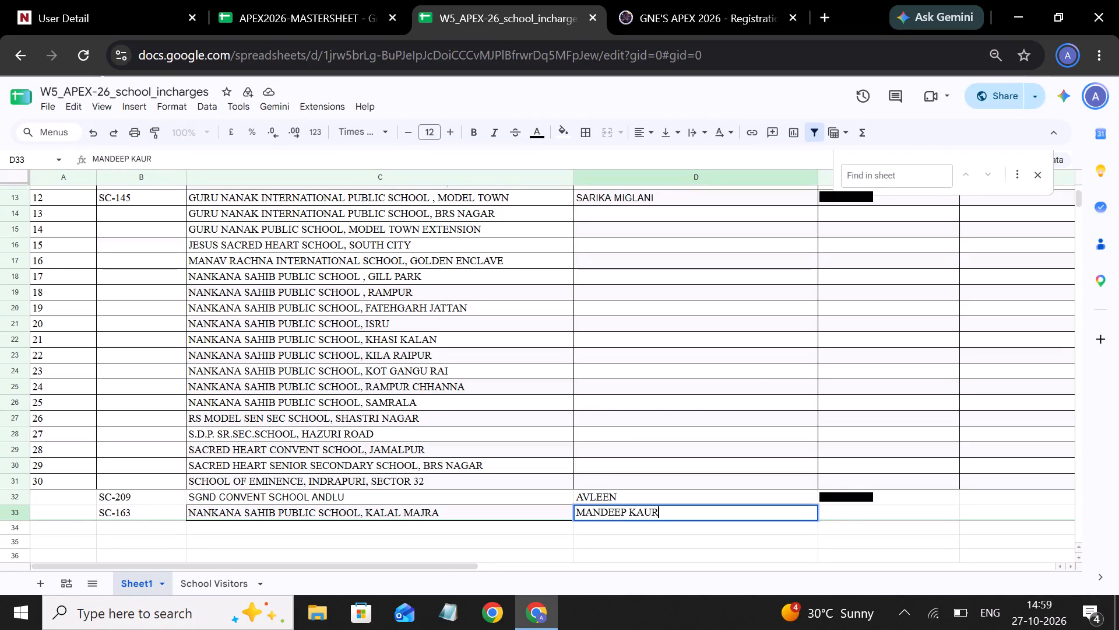
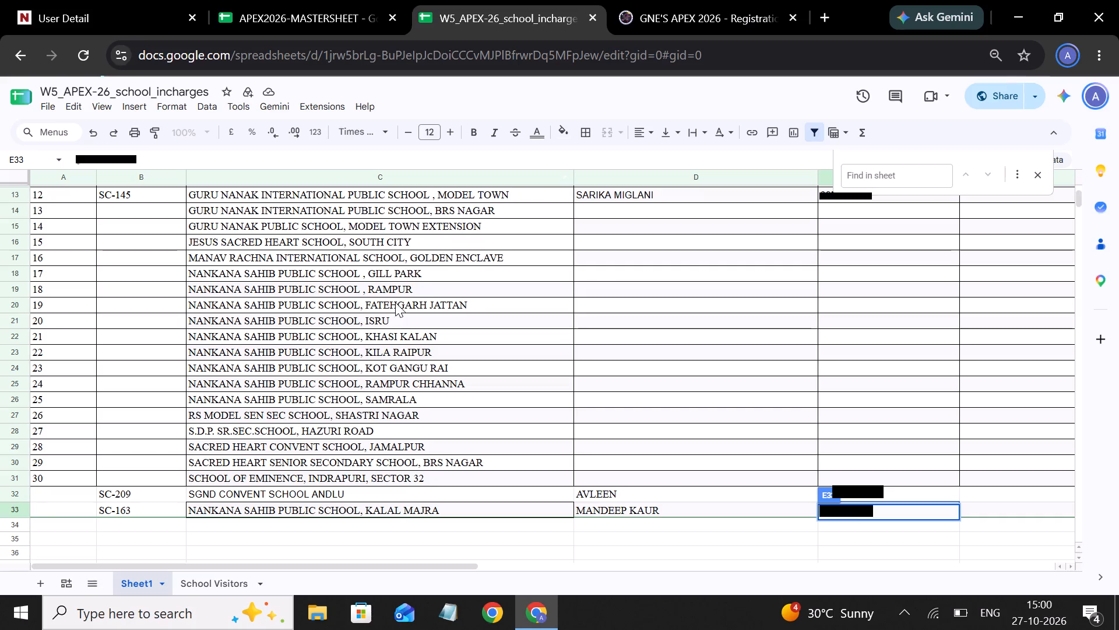
# Enter the school code SC-164 for Nankana Sahib Public School, Kila Raipur.
pyautogui.click(406, 351)
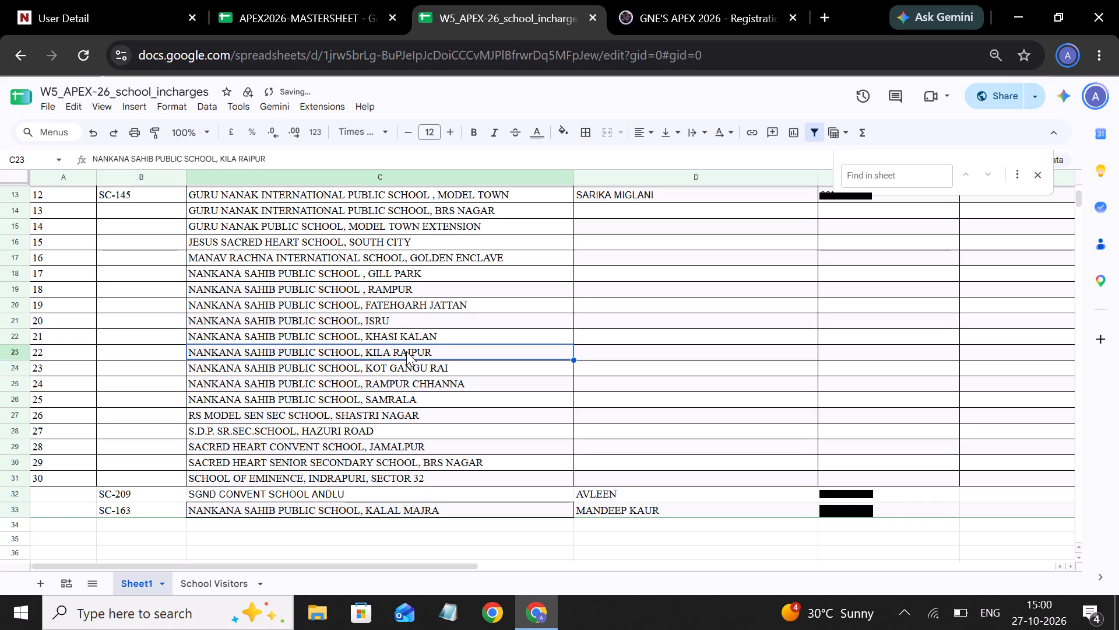
pyautogui.click(155, 349)
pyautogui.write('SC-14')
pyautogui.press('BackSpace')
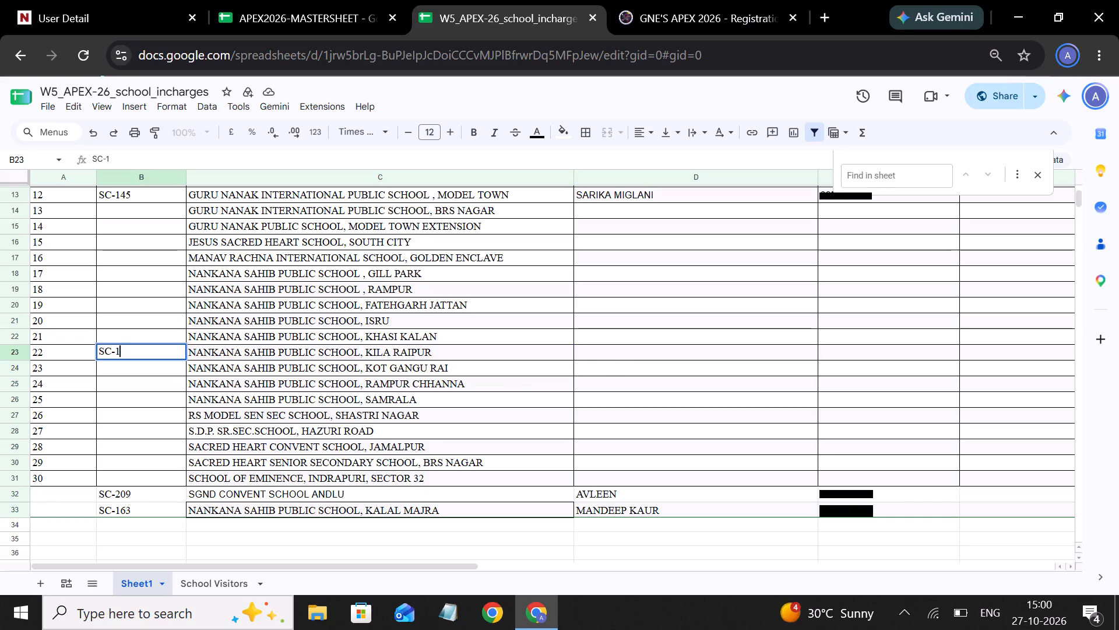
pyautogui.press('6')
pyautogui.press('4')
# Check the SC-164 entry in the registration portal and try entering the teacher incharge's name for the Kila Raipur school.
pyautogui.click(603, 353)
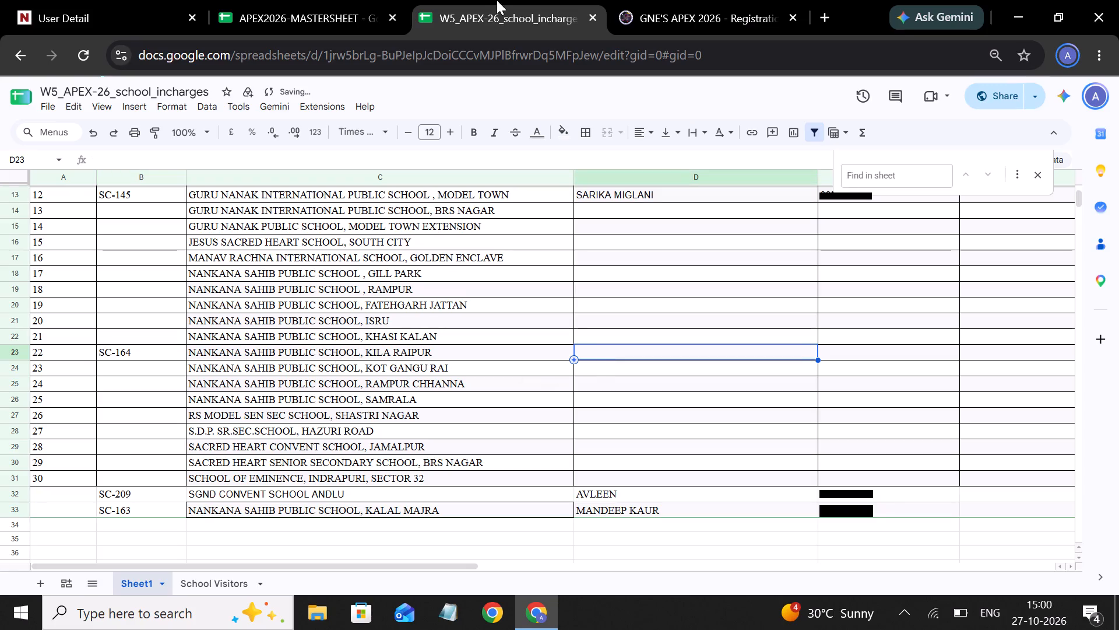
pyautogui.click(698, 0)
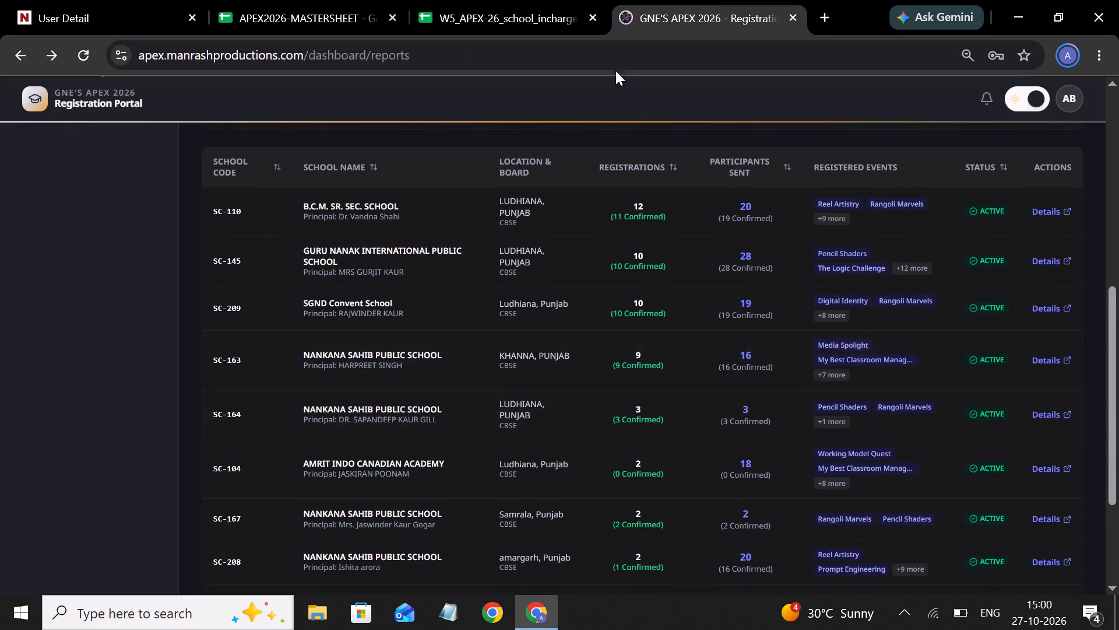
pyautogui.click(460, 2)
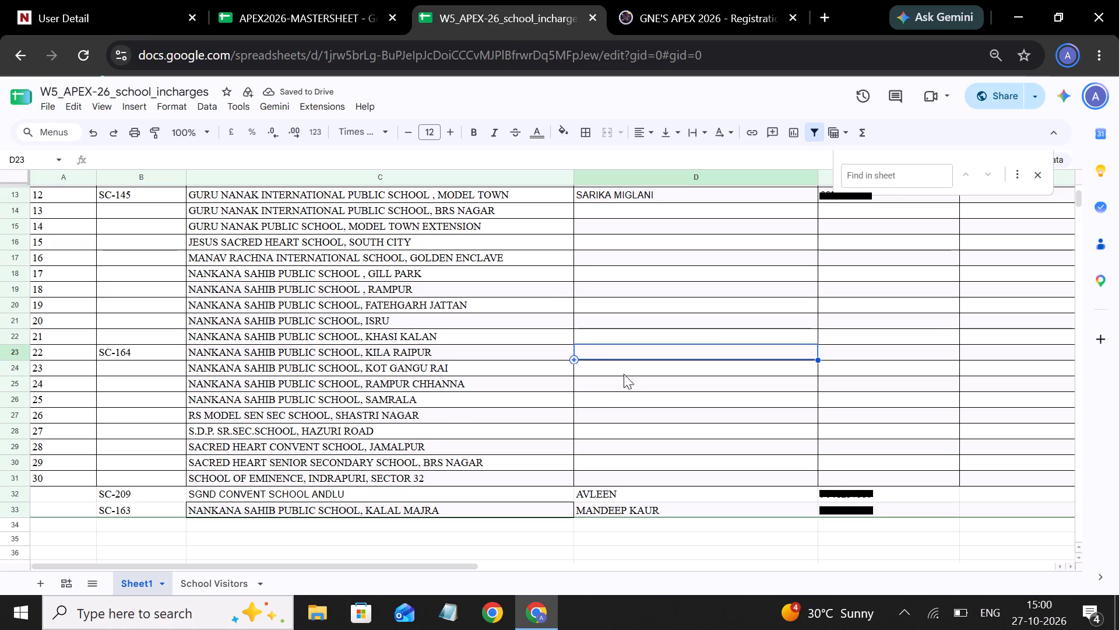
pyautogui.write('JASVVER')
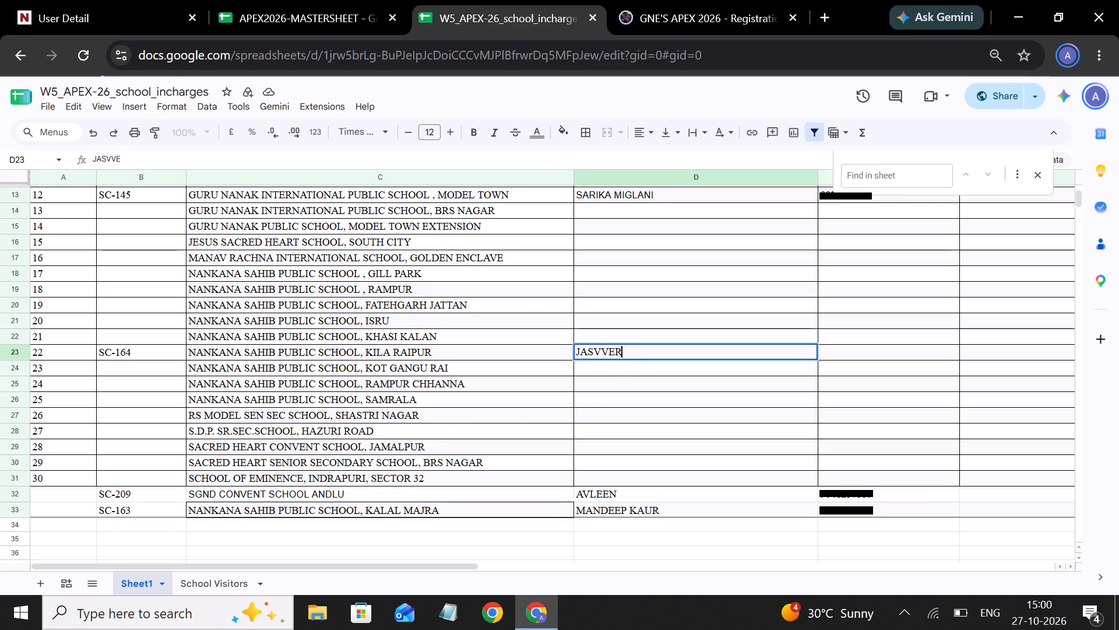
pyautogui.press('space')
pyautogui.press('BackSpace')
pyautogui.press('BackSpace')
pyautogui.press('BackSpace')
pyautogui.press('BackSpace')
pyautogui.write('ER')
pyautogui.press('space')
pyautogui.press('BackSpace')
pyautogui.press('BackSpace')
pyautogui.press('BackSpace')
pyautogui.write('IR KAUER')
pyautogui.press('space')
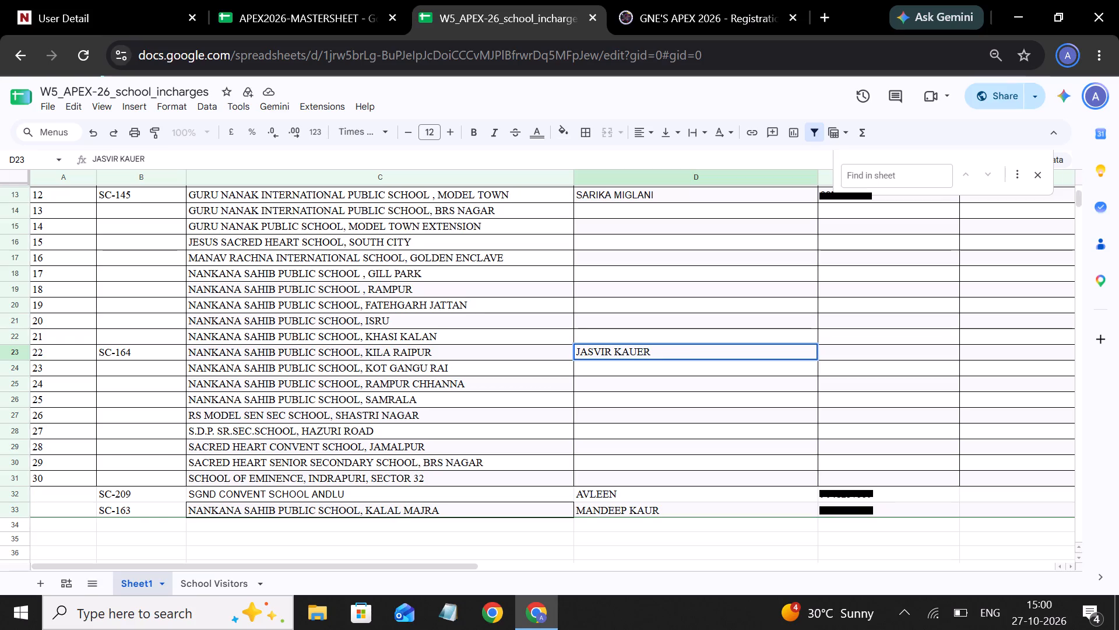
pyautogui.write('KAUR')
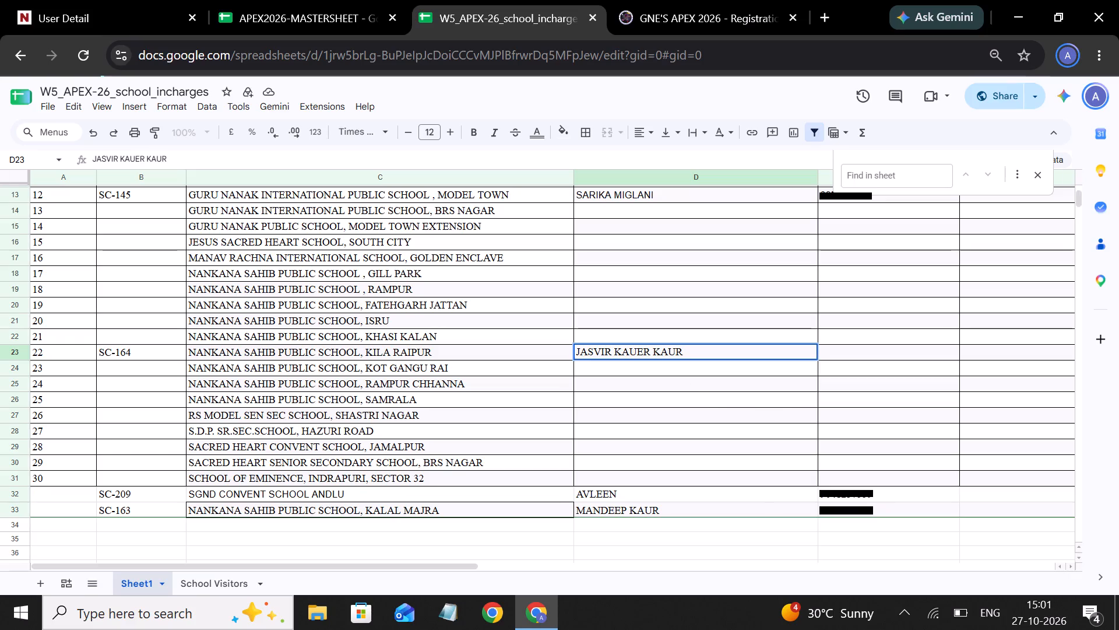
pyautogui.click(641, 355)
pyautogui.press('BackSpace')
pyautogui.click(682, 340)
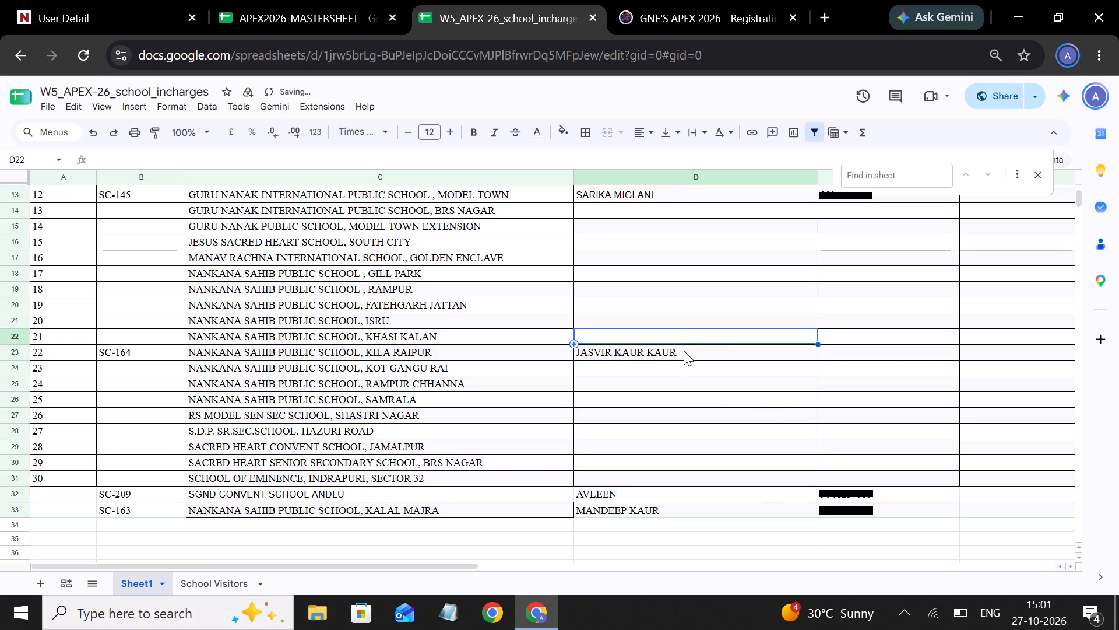
# Replace the teacher incharge entry for SC-164, Nankana Sahib Public School, Kila Raipur, with the corrected full name.
pyautogui.click(684, 351)
pyautogui.press('BackSpace')
pyautogui.press('BackSpace')
pyautogui.press('BackSpace')
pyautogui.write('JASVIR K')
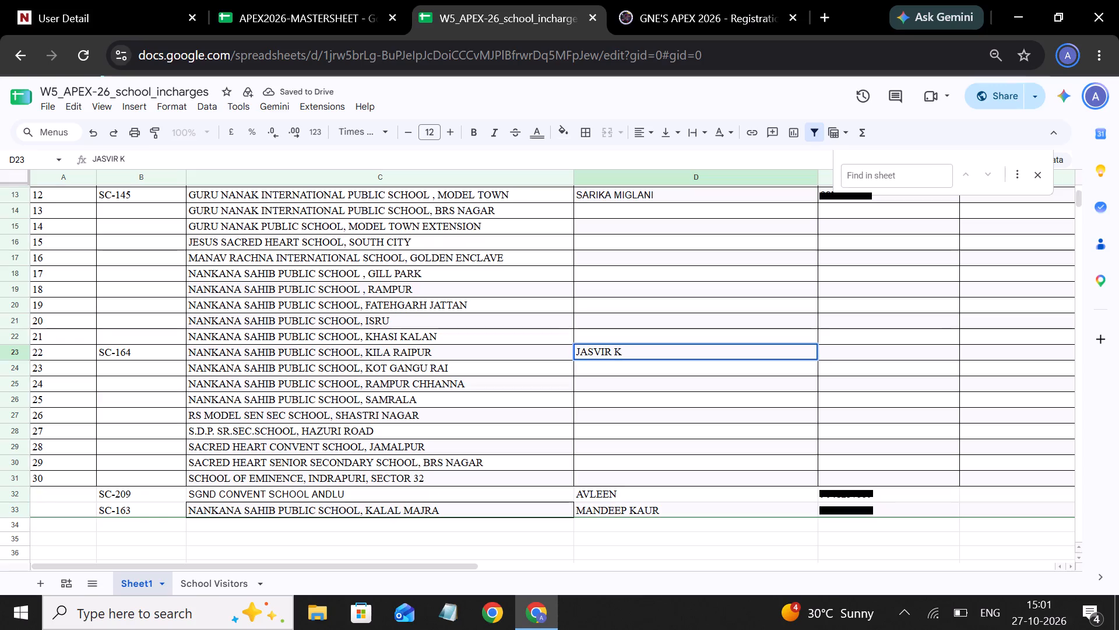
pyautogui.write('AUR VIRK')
pyautogui.click(891, 352)
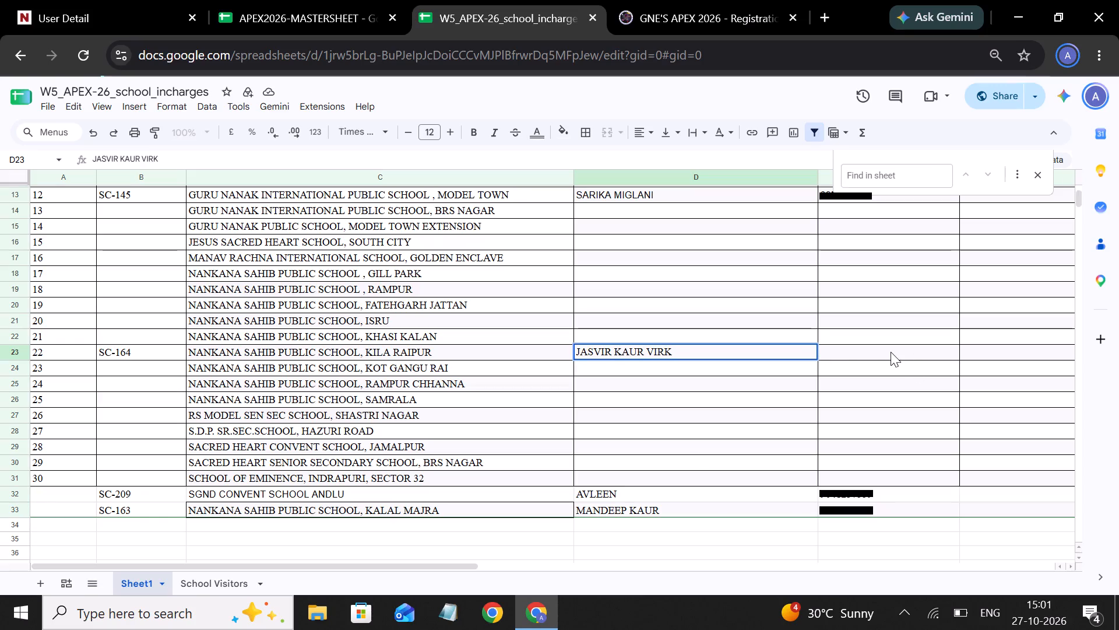
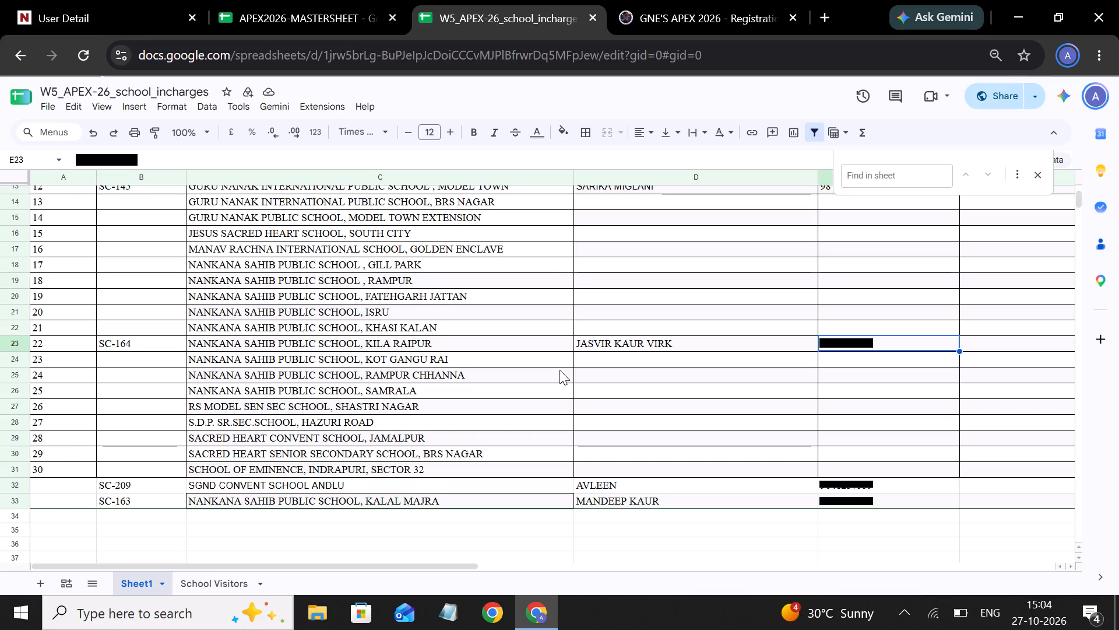
# Review the school incharges list for rows still missing school codes and teacher incharge details.
pyautogui.scroll(2, 452, 302)
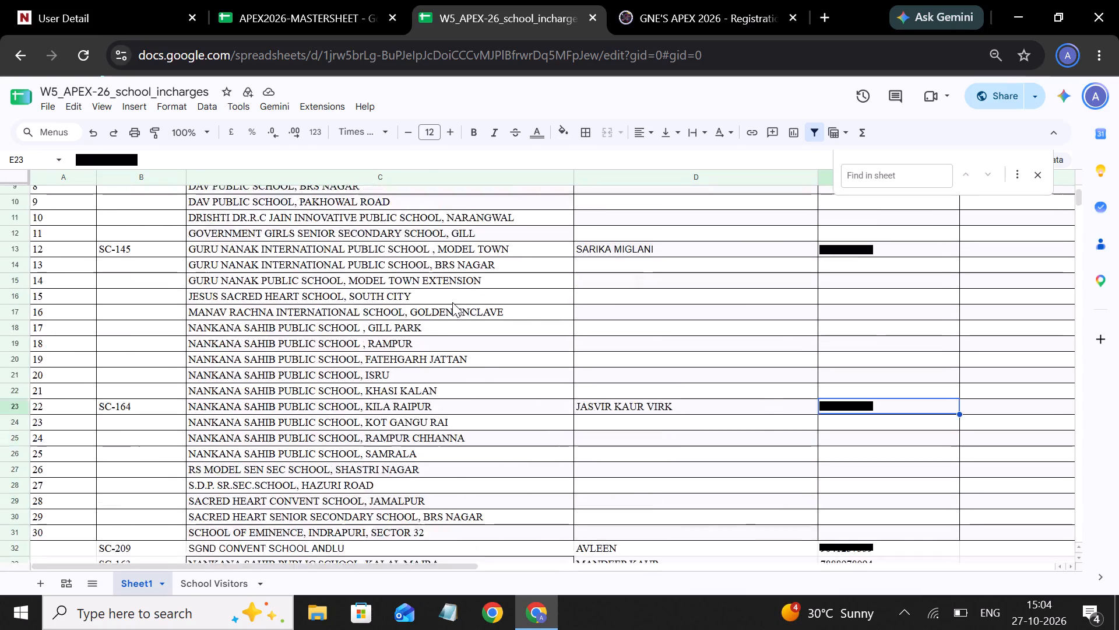
pyautogui.scroll(1, 452, 302)
pyautogui.scroll(-1, 452, 302)
pyautogui.scroll(1, 245, 306)
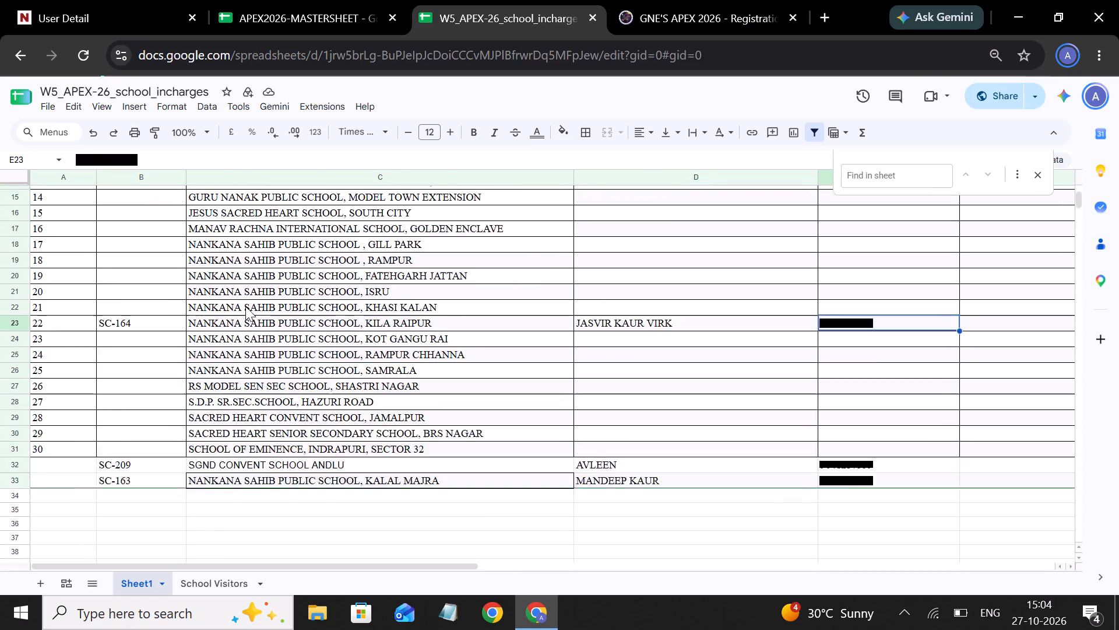
pyautogui.scroll(4, 245, 306)
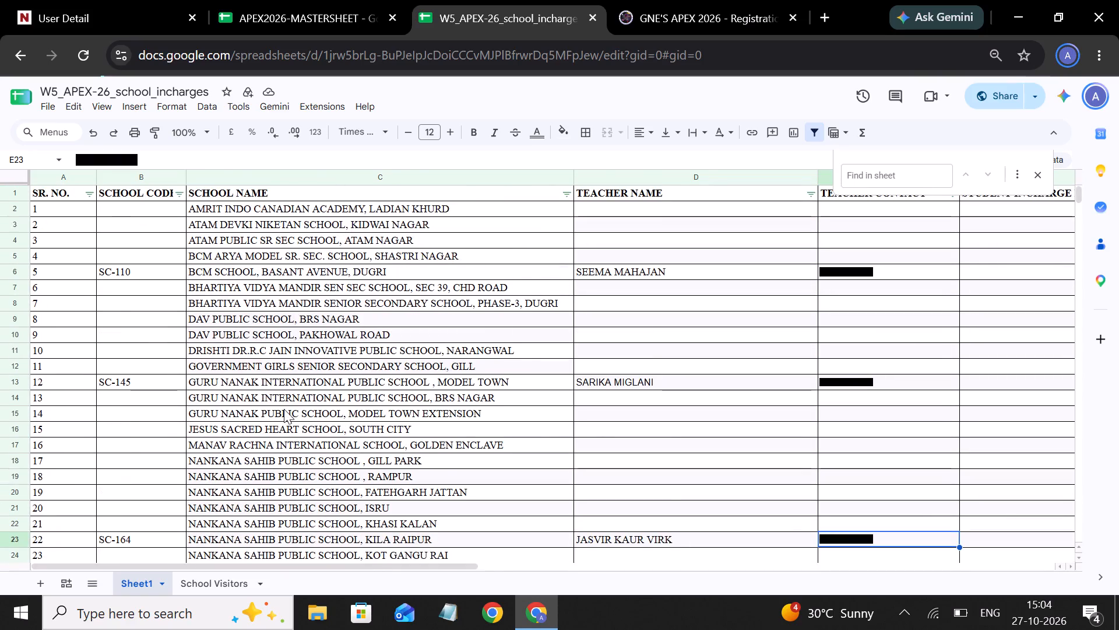
pyautogui.scroll(-1, 374, 556)
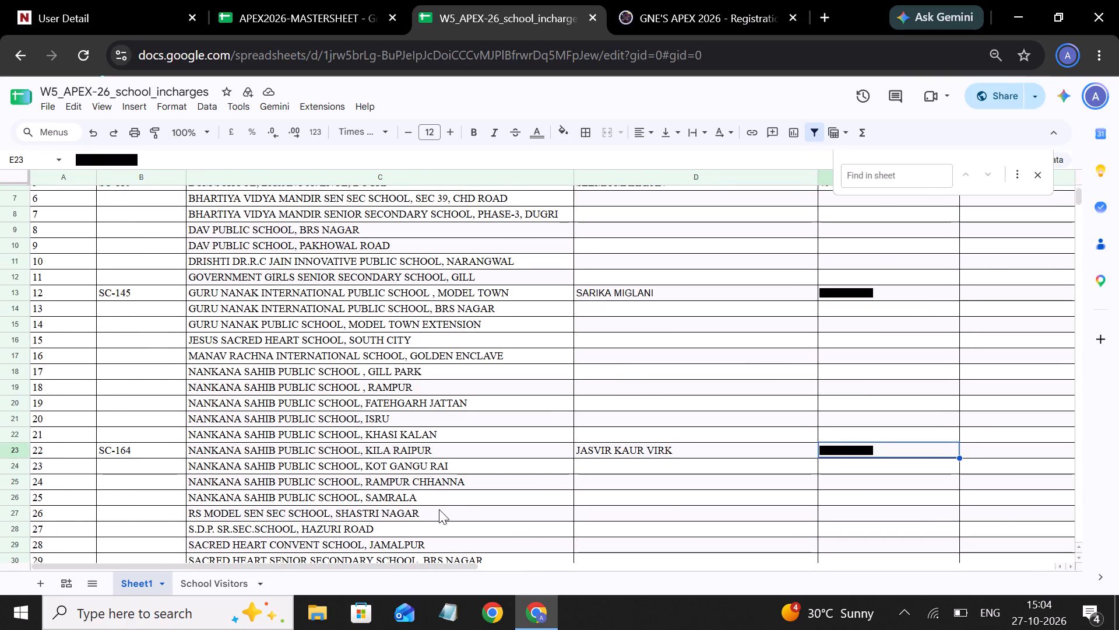
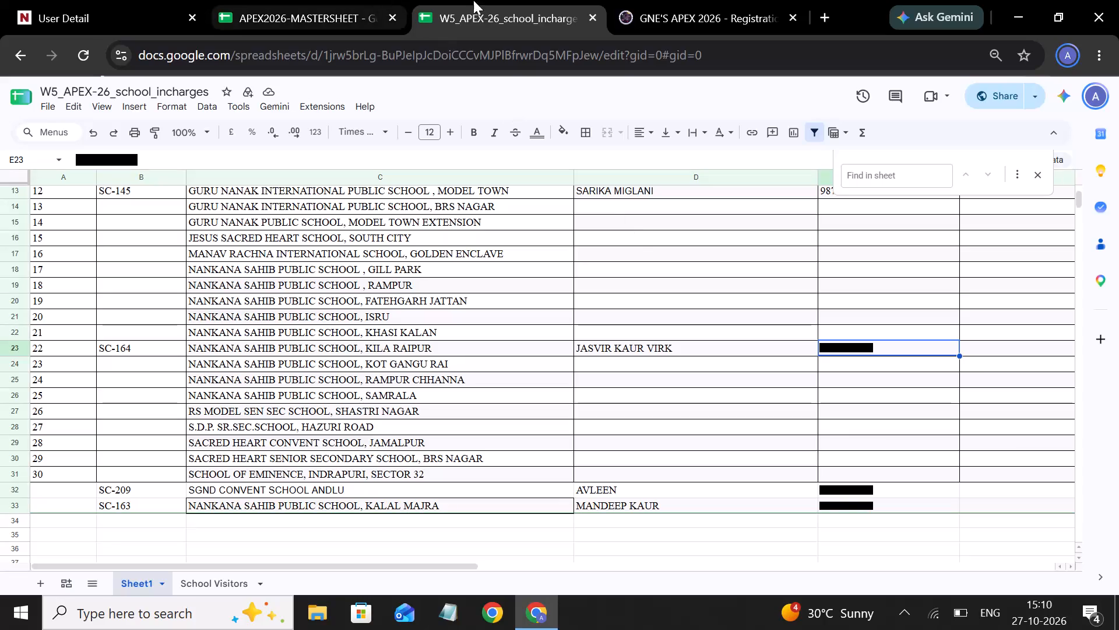
# Look up Amrit Indo Canadian Academy in the registration portal's school report and enter its school code SC-104 in the incharges sheet.
pyautogui.click(737, 8)
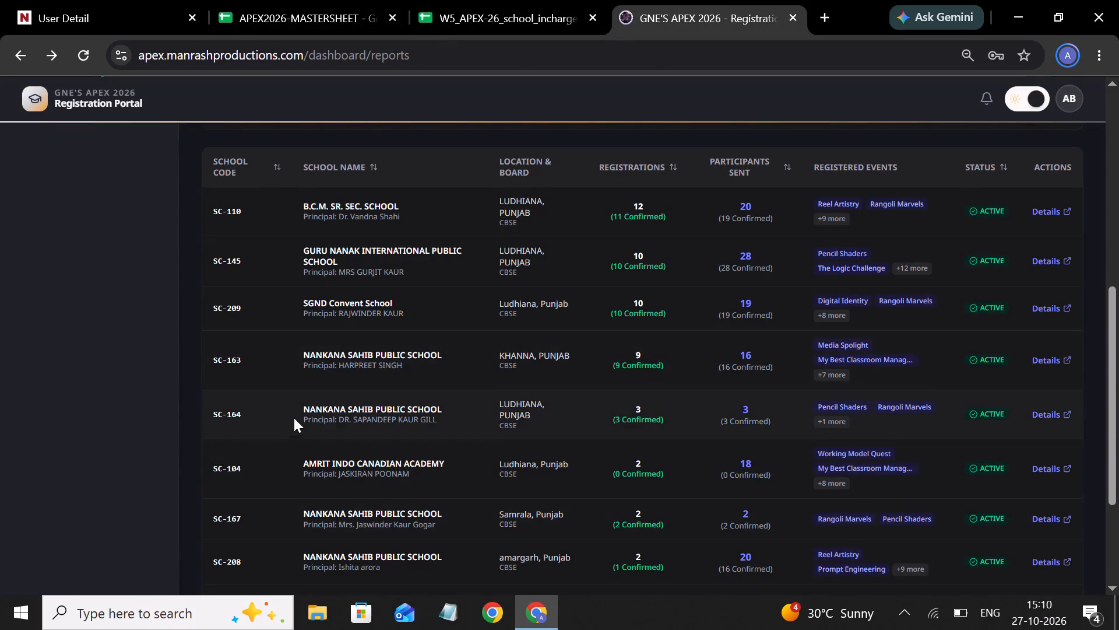
pyautogui.scroll(-1, 293, 423)
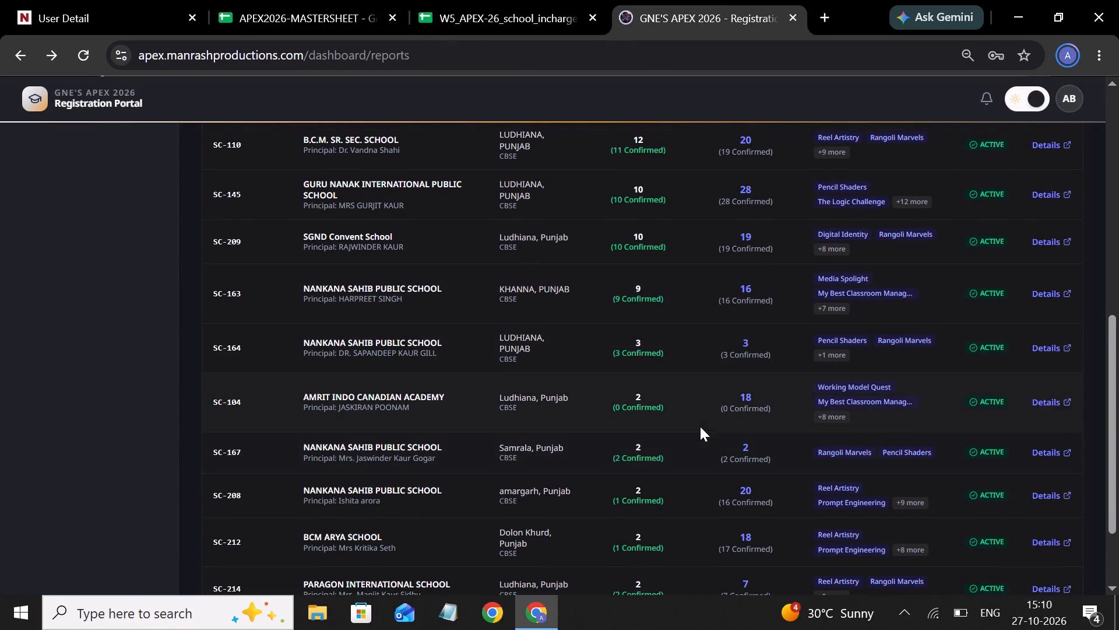
pyautogui.hscroll(-2, 615, 419)
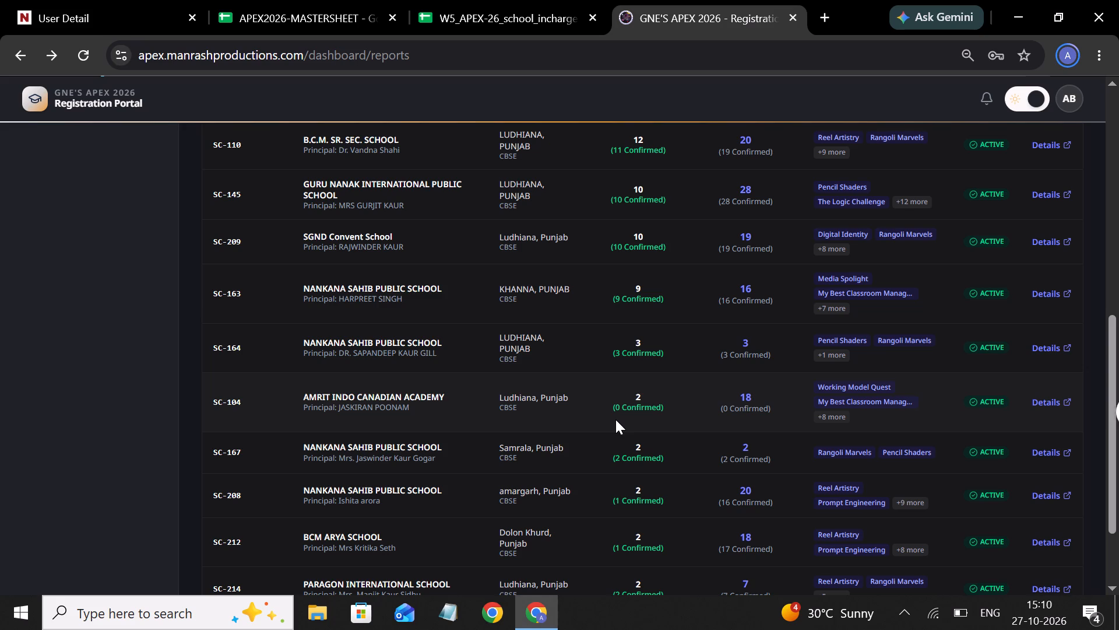
pyautogui.hscroll(-1, 615, 419)
pyautogui.scroll(-1, 544, 330)
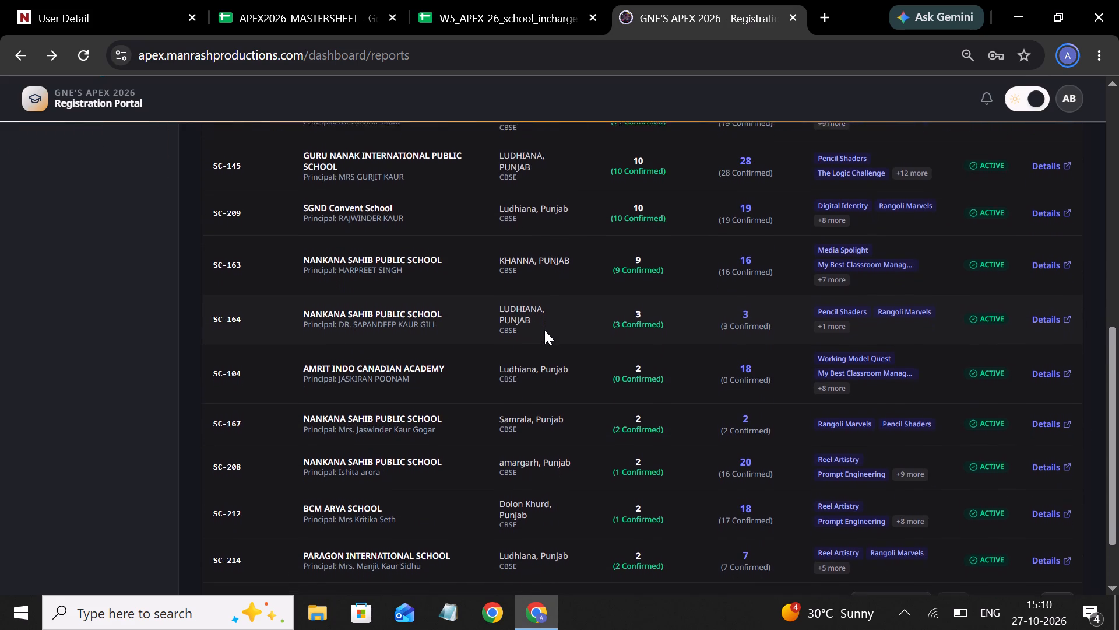
pyautogui.scroll(-1, 544, 330)
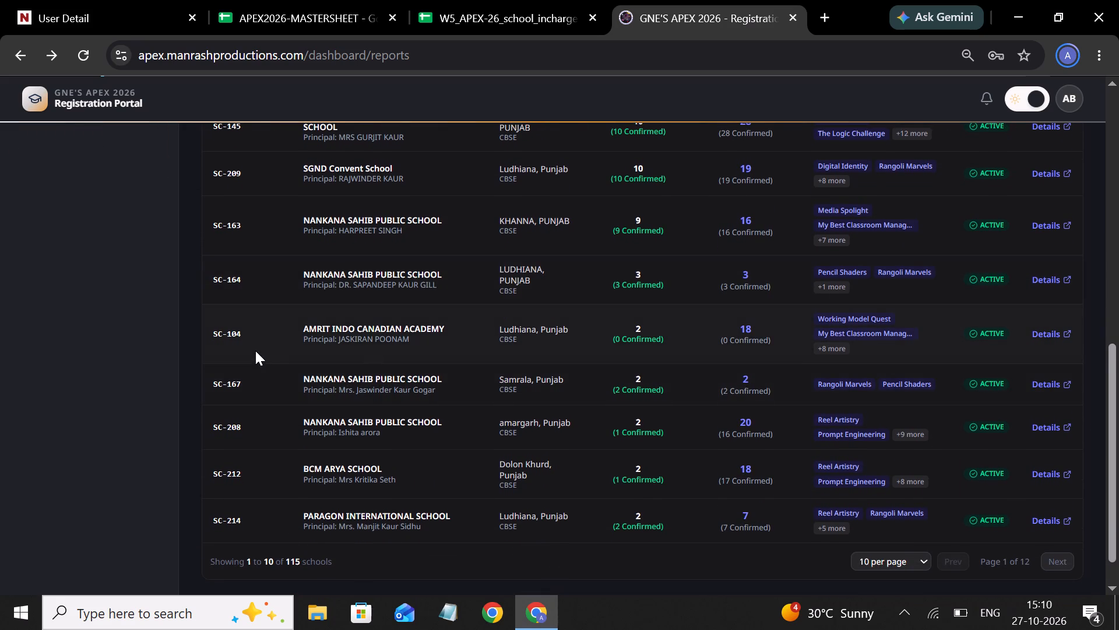
pyautogui.click(497, 0)
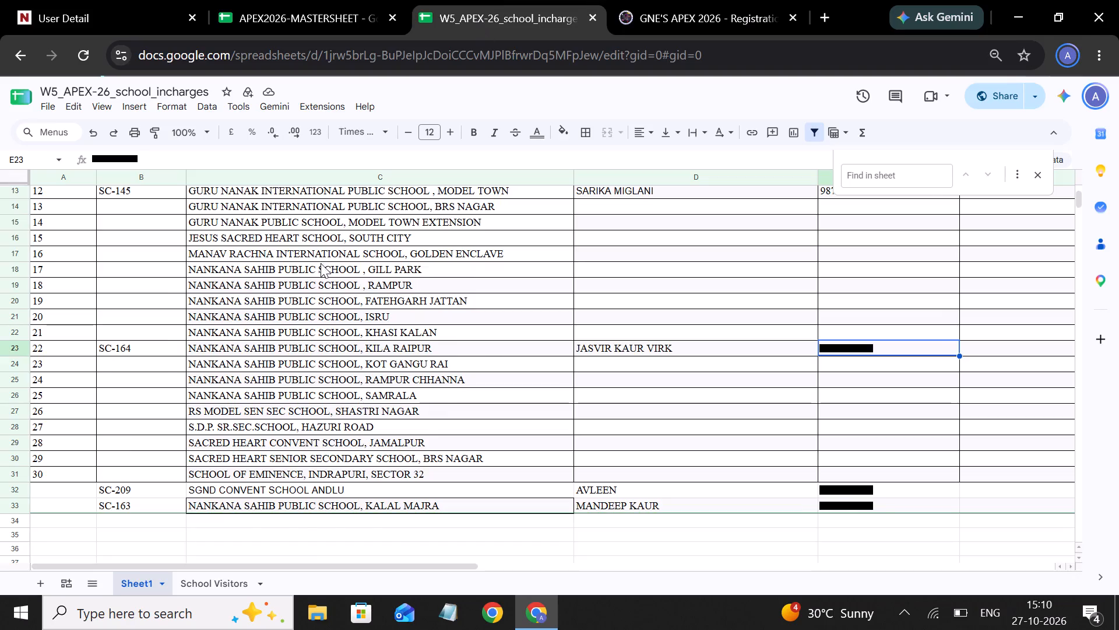
pyautogui.scroll(5, 315, 267)
pyautogui.click(140, 214)
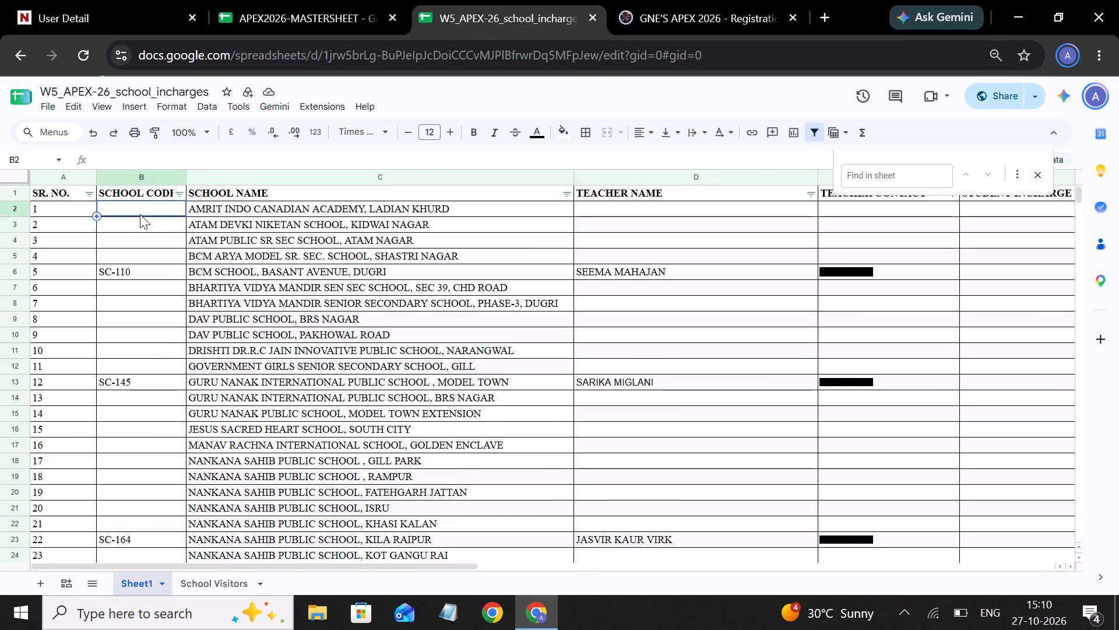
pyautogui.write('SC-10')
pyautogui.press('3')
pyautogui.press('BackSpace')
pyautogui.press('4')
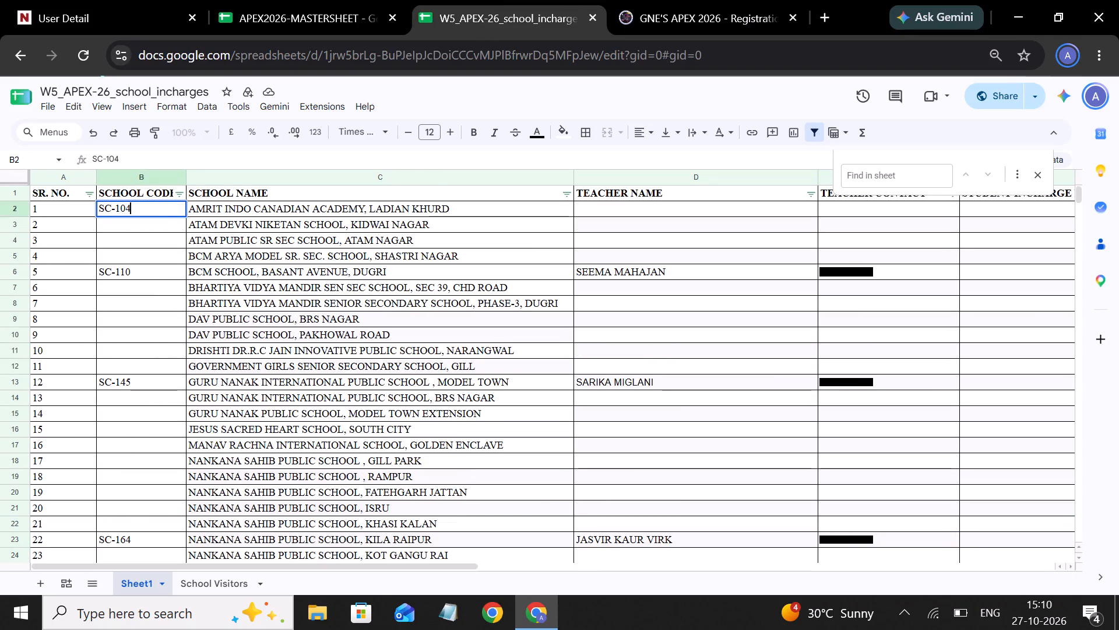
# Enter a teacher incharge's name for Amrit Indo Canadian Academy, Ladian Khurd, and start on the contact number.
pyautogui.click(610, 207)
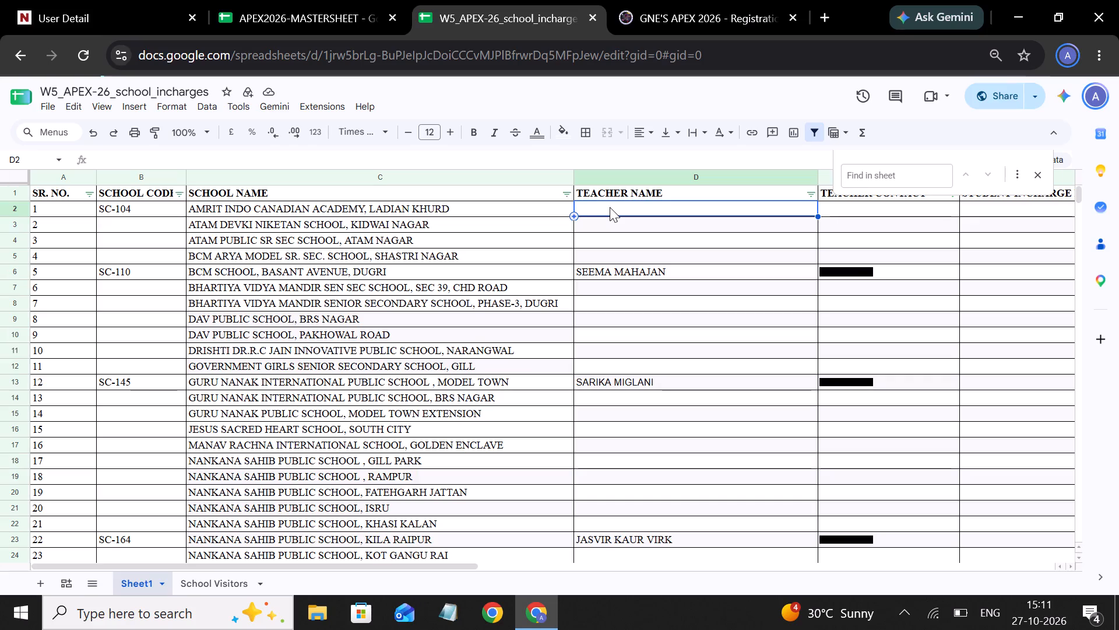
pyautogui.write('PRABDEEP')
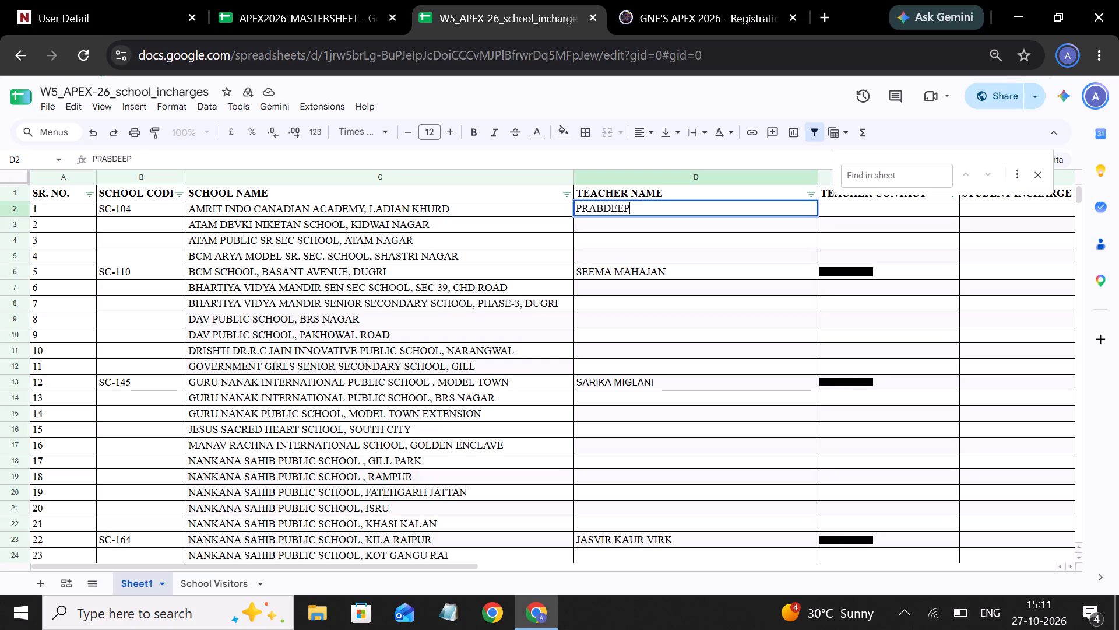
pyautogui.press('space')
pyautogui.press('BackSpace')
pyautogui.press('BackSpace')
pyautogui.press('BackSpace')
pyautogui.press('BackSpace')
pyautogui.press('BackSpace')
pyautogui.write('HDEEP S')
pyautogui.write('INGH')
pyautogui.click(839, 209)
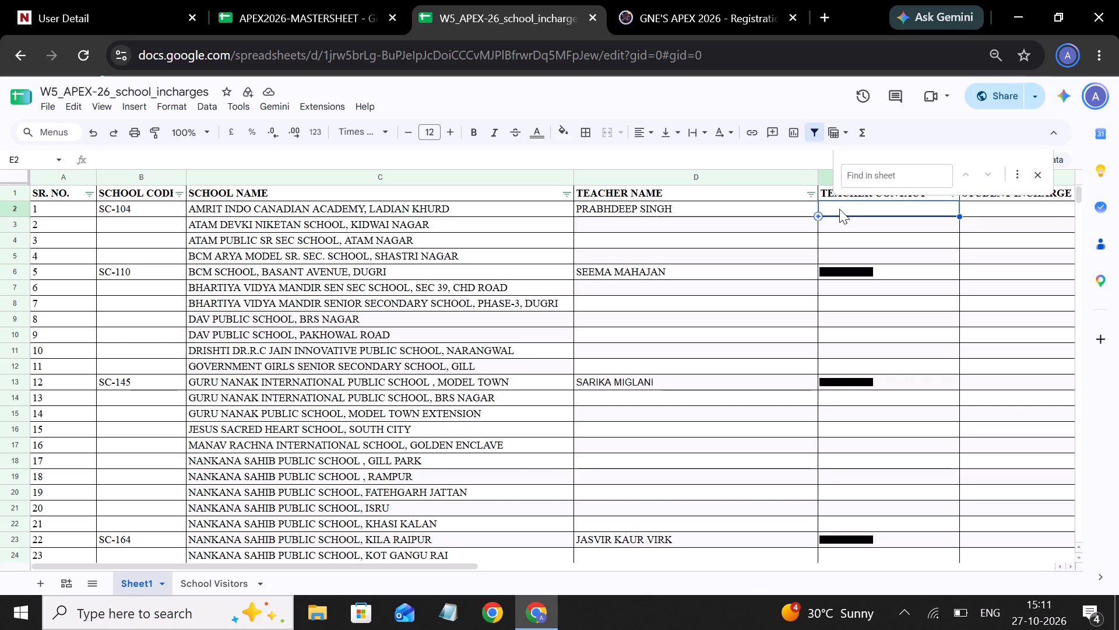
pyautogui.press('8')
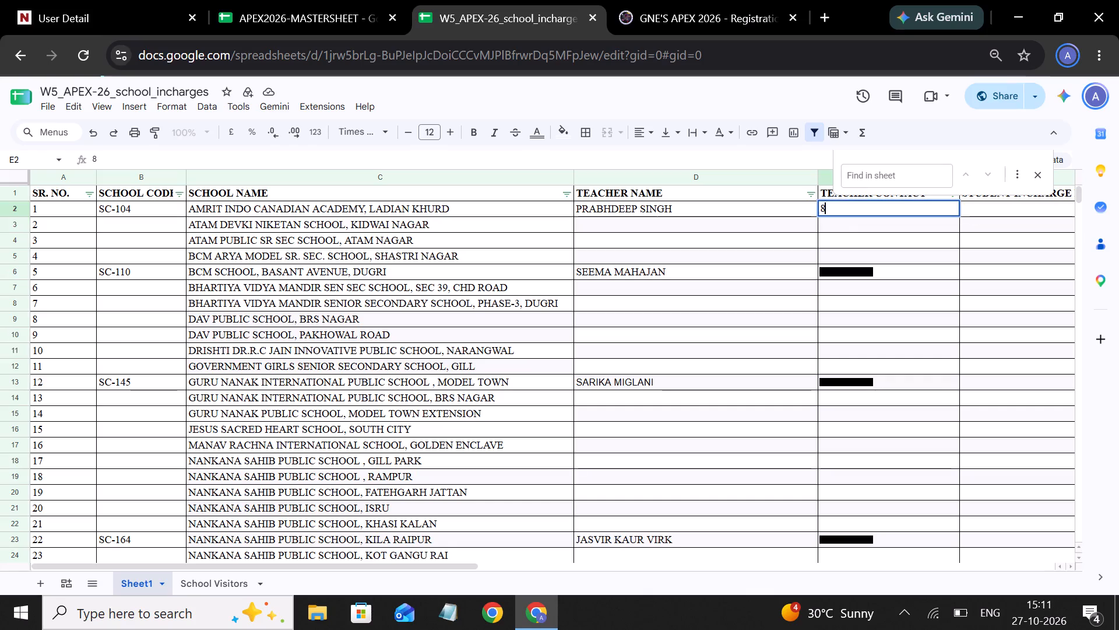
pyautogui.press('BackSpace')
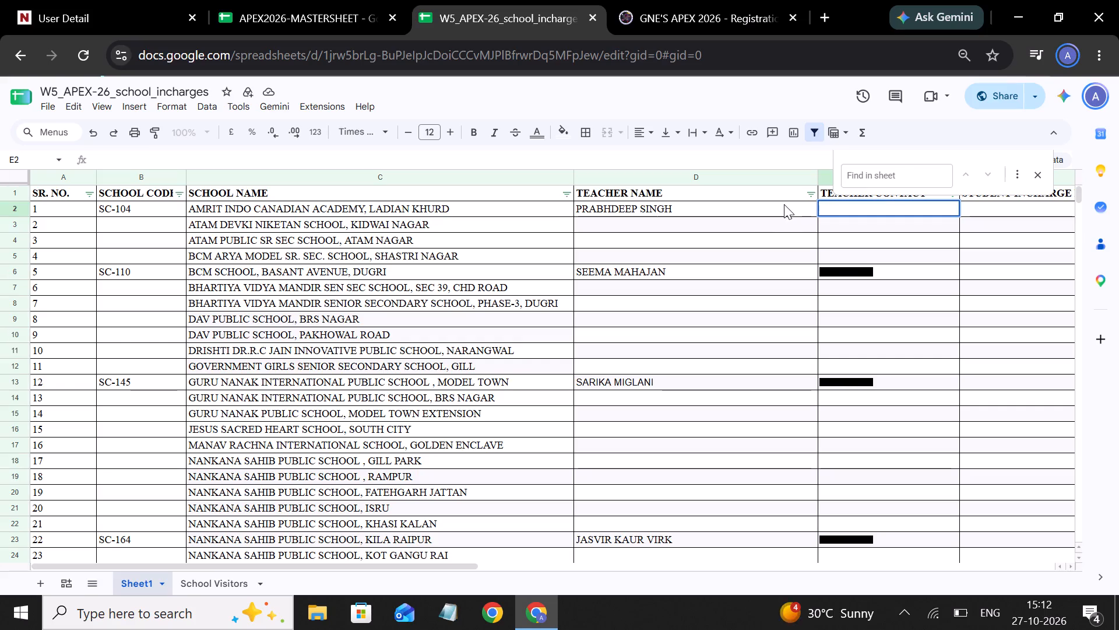
# Replace the teacher name for Amrit Indo Canadian Academy, Ladian Khurd, with the correct incharge's full name.
pyautogui.click(680, 208)
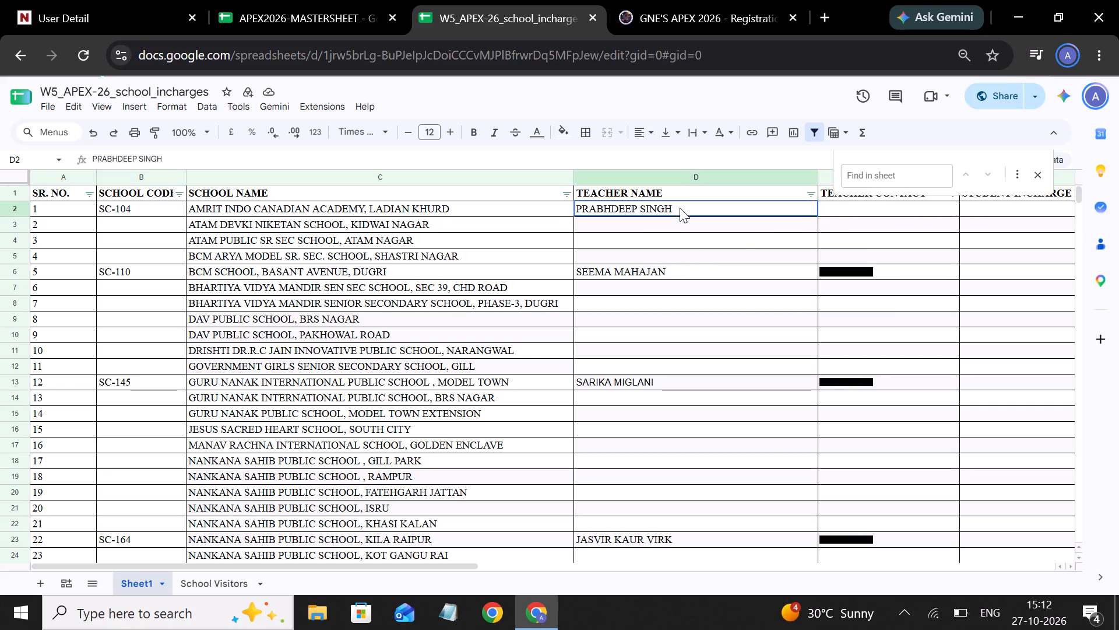
pyautogui.press('BackSpace')
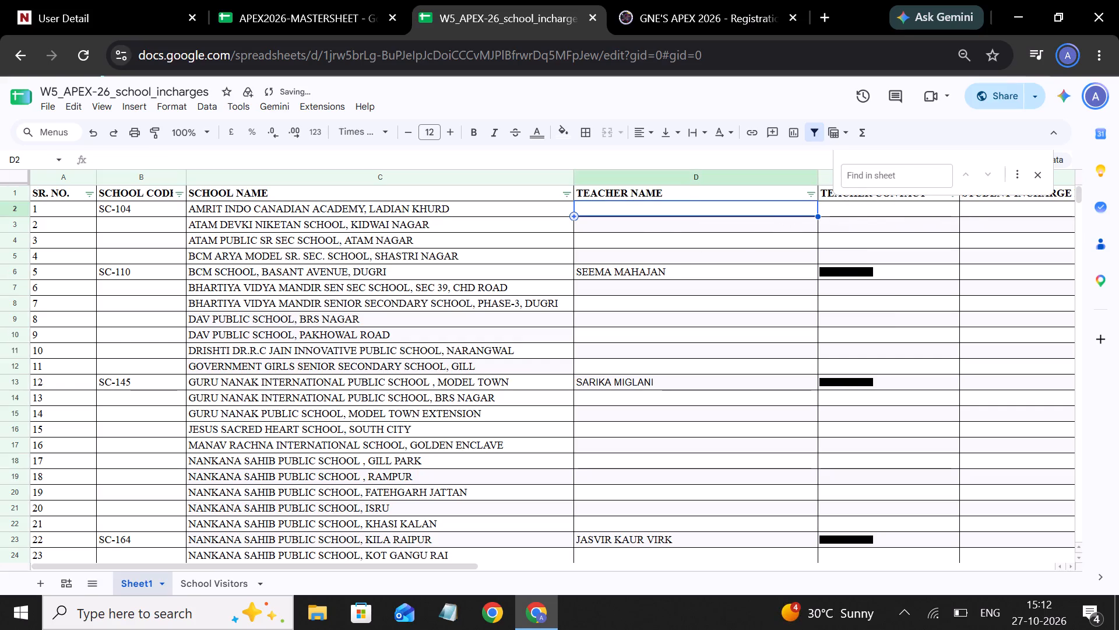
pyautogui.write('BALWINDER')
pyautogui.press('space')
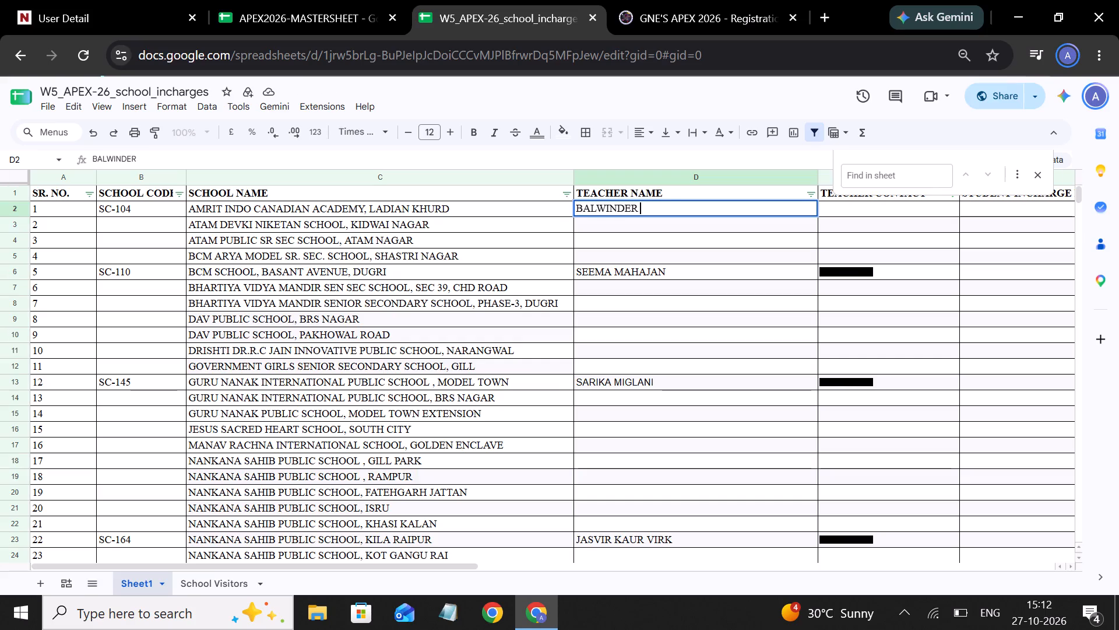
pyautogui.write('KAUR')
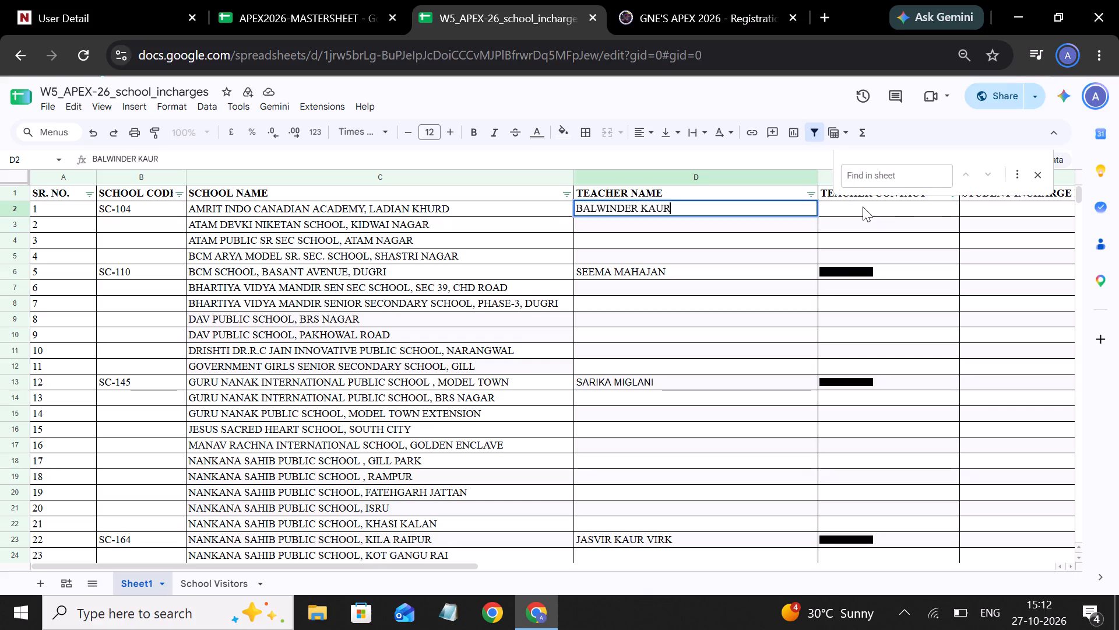
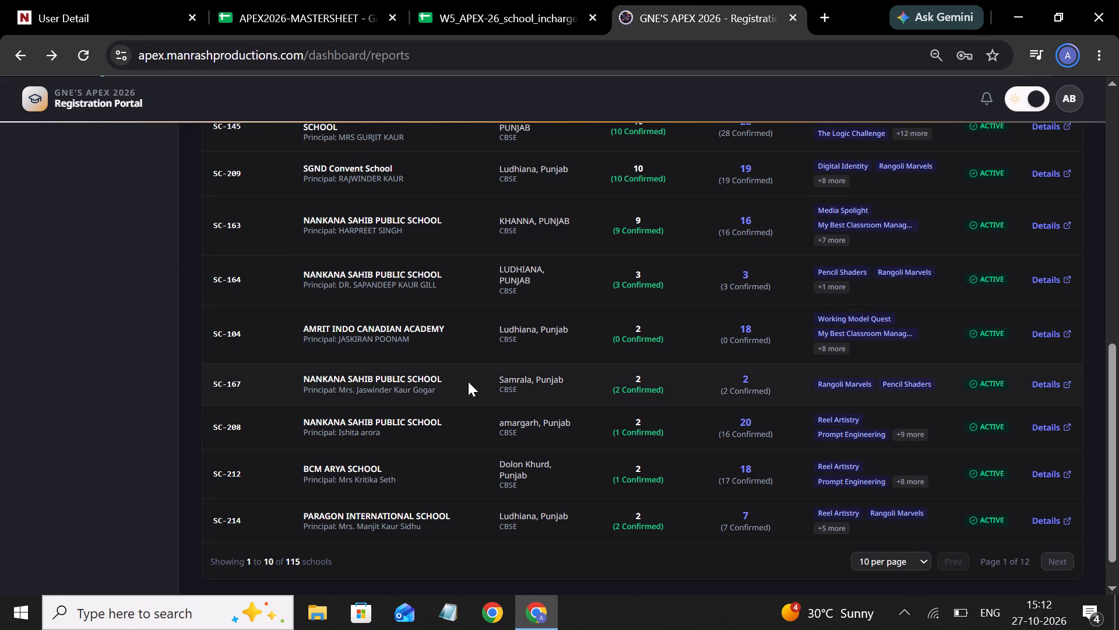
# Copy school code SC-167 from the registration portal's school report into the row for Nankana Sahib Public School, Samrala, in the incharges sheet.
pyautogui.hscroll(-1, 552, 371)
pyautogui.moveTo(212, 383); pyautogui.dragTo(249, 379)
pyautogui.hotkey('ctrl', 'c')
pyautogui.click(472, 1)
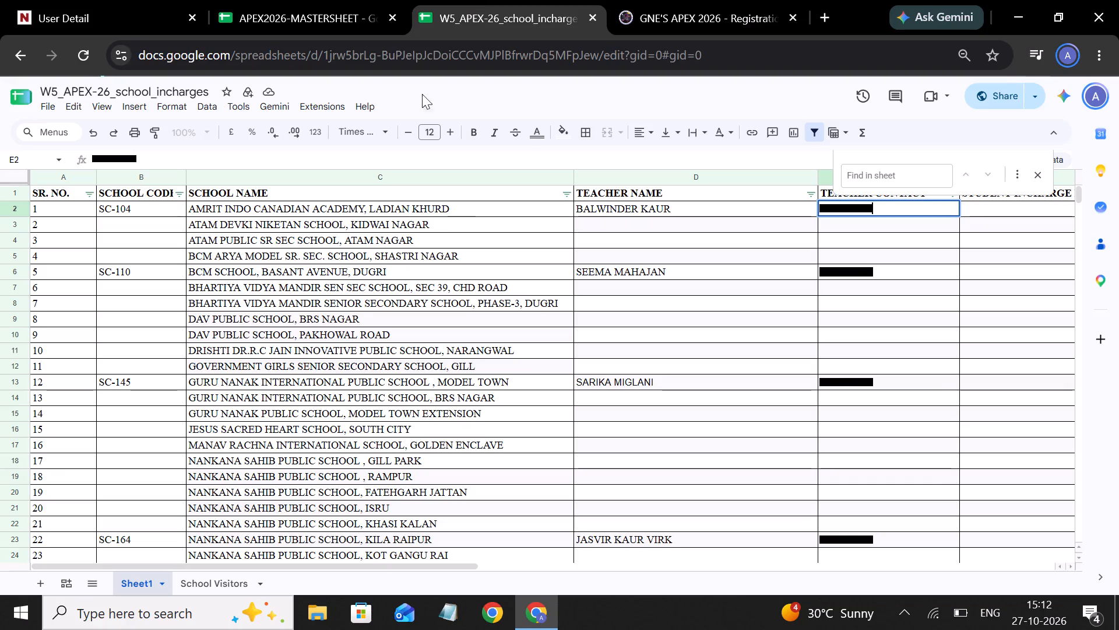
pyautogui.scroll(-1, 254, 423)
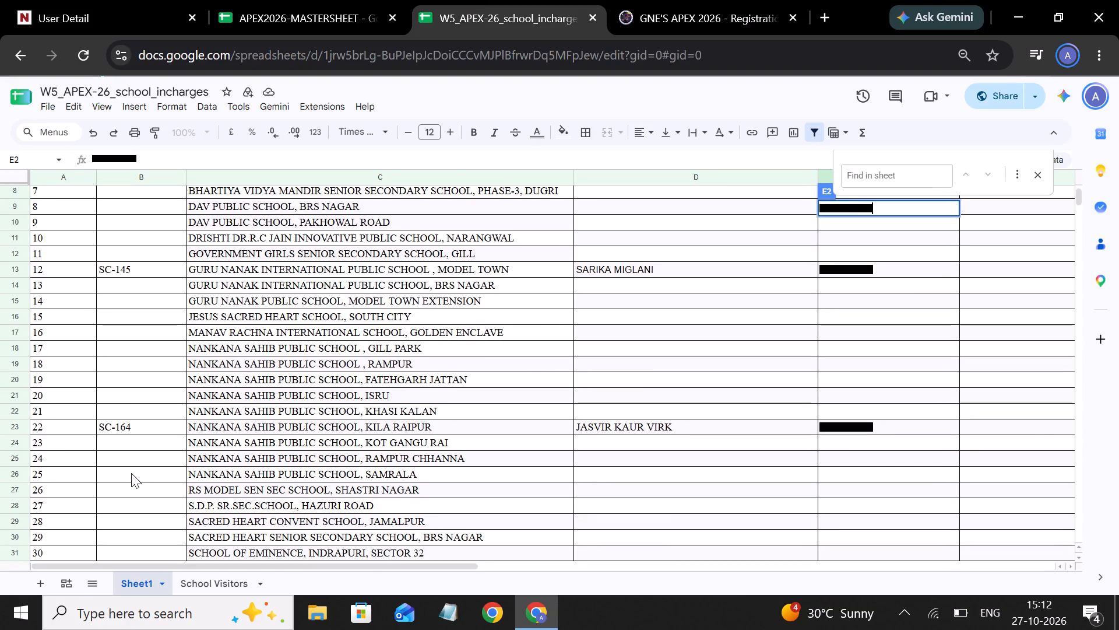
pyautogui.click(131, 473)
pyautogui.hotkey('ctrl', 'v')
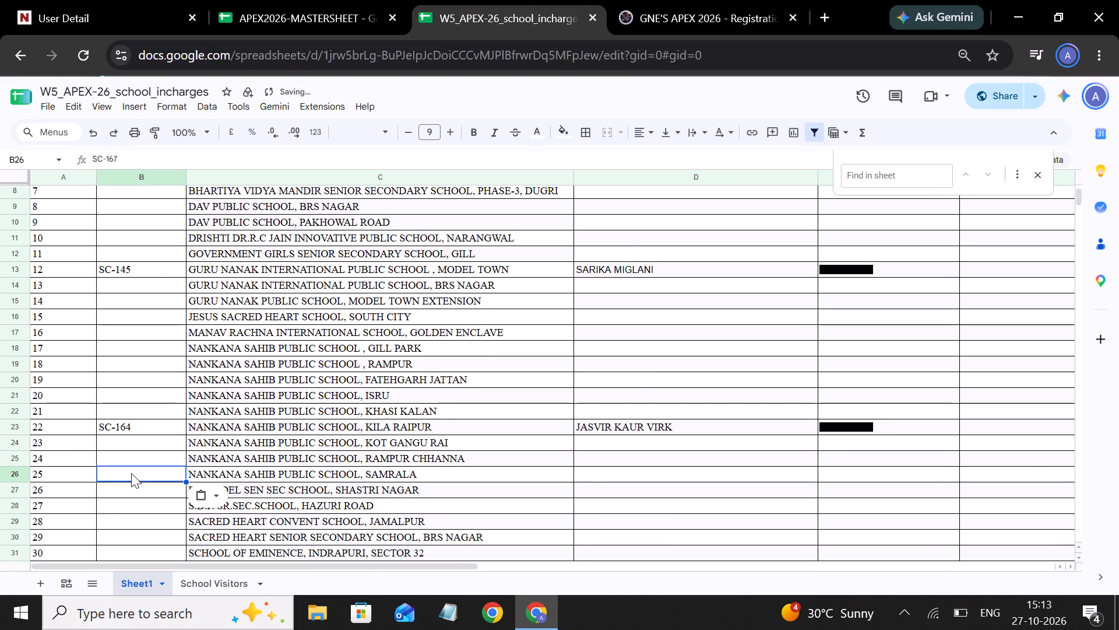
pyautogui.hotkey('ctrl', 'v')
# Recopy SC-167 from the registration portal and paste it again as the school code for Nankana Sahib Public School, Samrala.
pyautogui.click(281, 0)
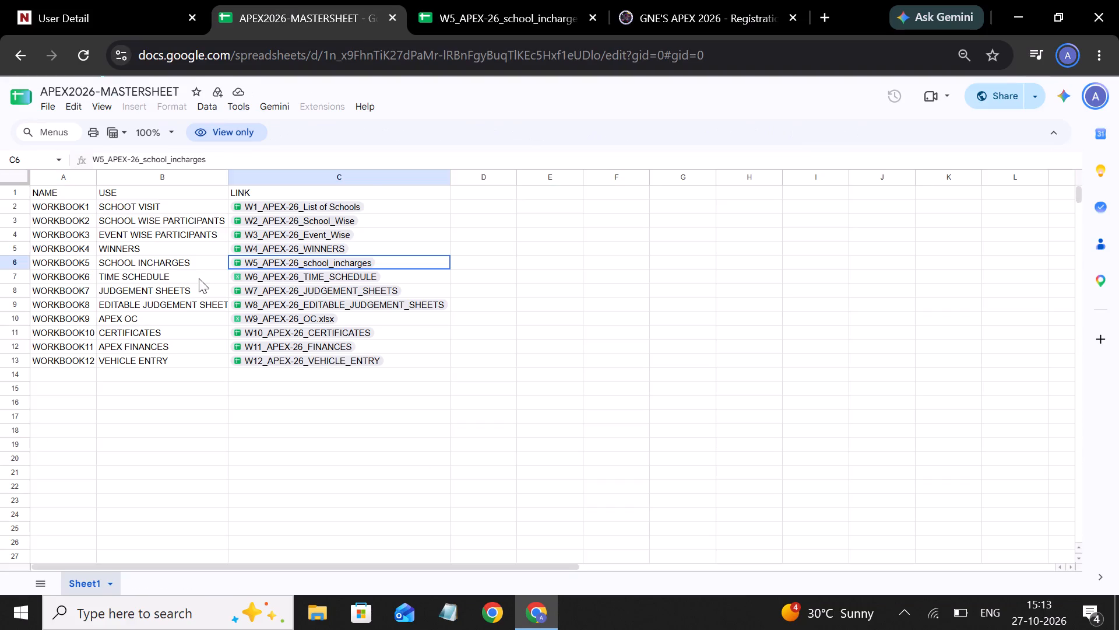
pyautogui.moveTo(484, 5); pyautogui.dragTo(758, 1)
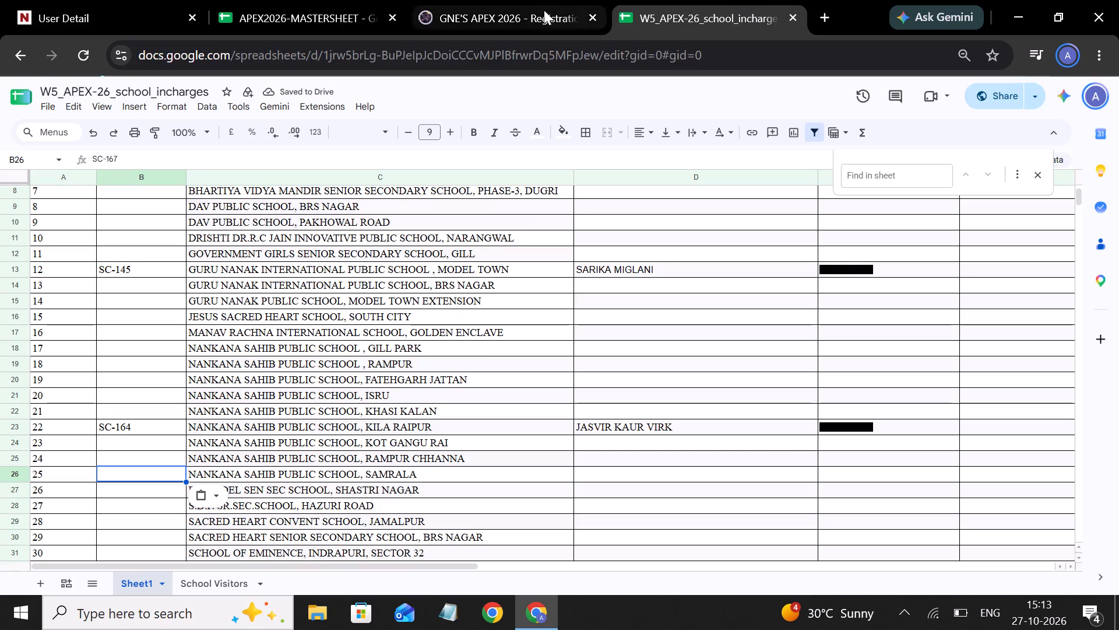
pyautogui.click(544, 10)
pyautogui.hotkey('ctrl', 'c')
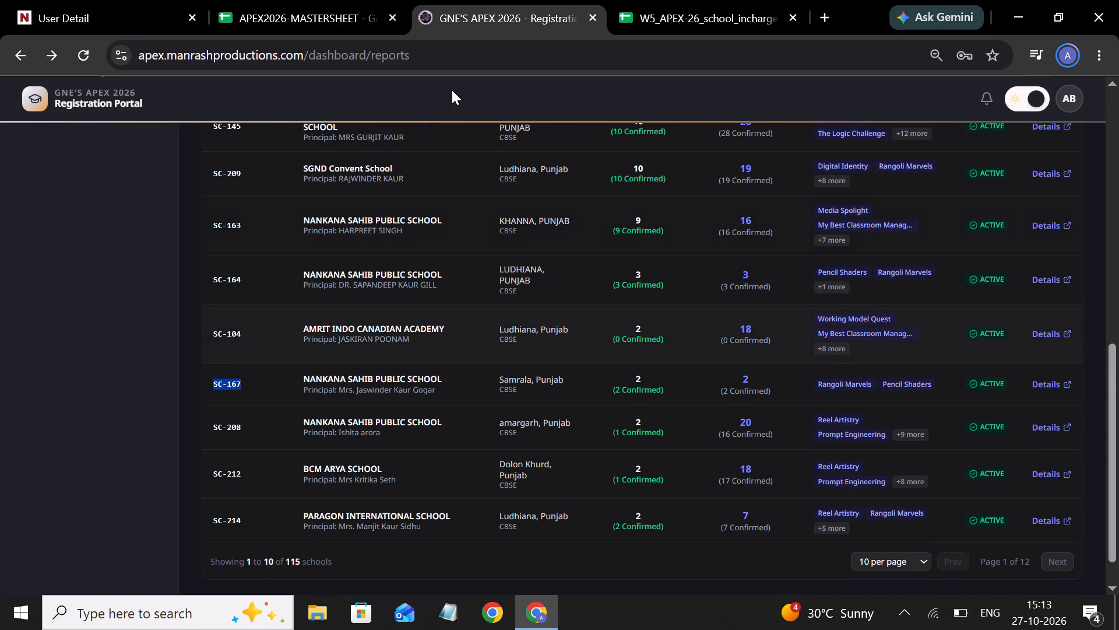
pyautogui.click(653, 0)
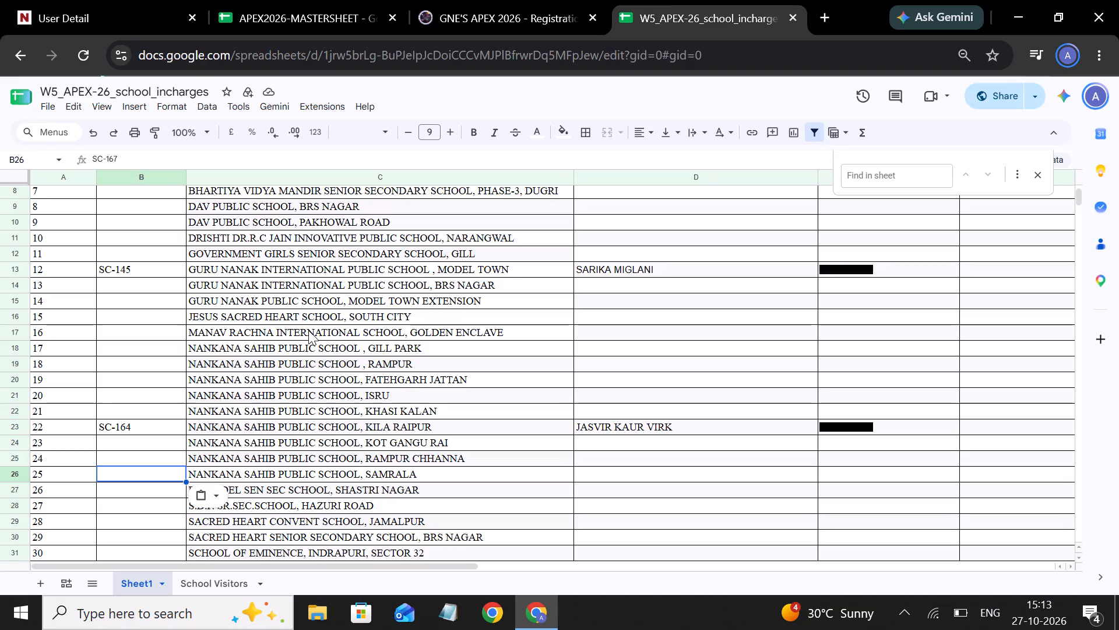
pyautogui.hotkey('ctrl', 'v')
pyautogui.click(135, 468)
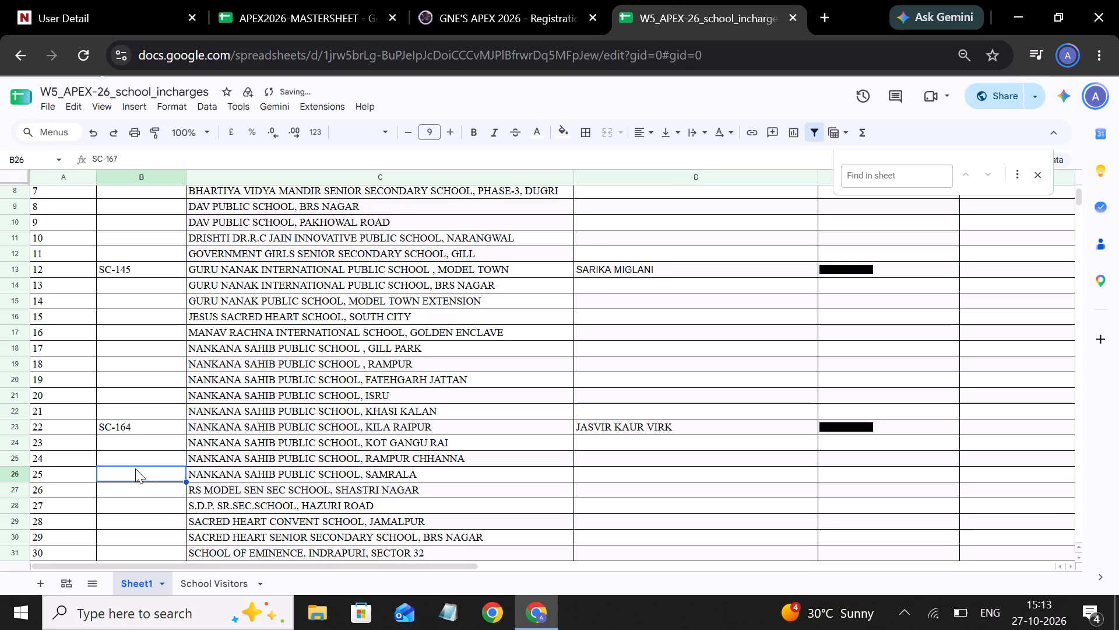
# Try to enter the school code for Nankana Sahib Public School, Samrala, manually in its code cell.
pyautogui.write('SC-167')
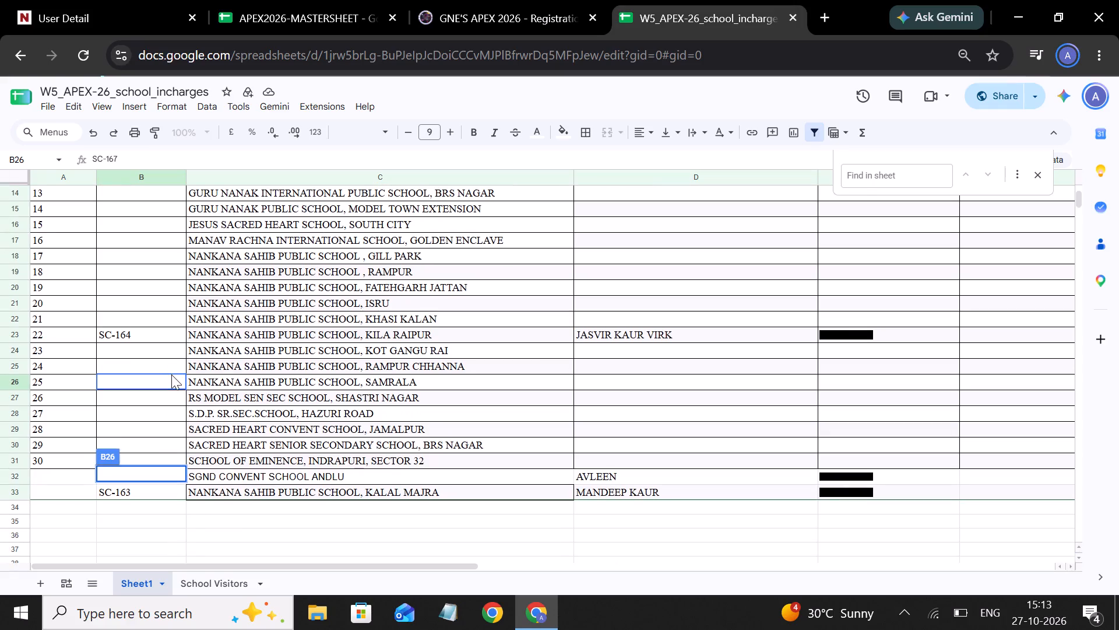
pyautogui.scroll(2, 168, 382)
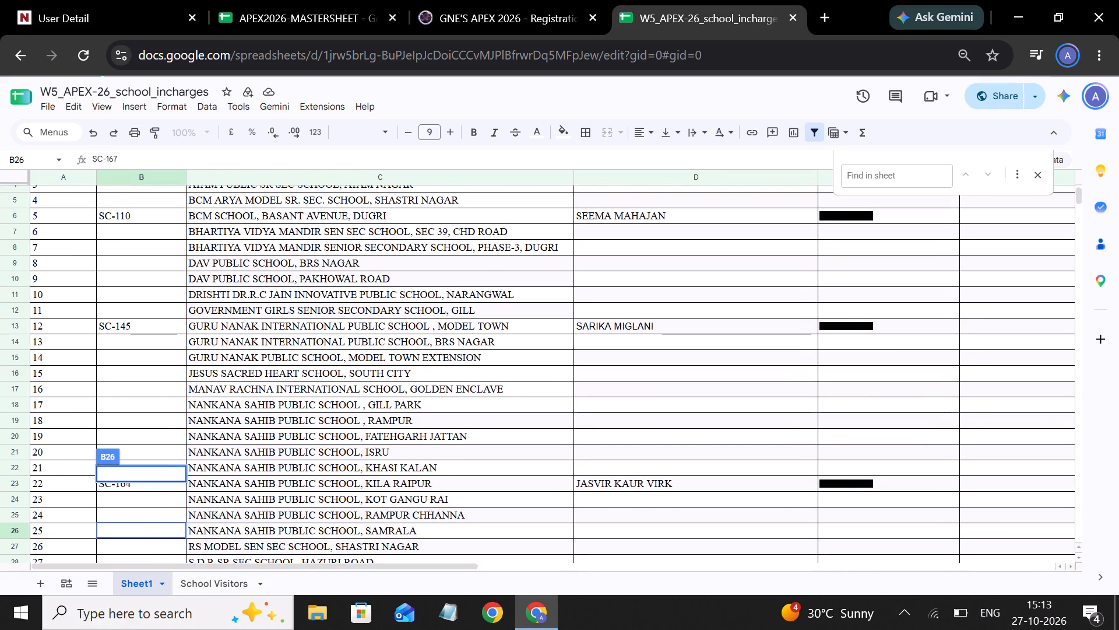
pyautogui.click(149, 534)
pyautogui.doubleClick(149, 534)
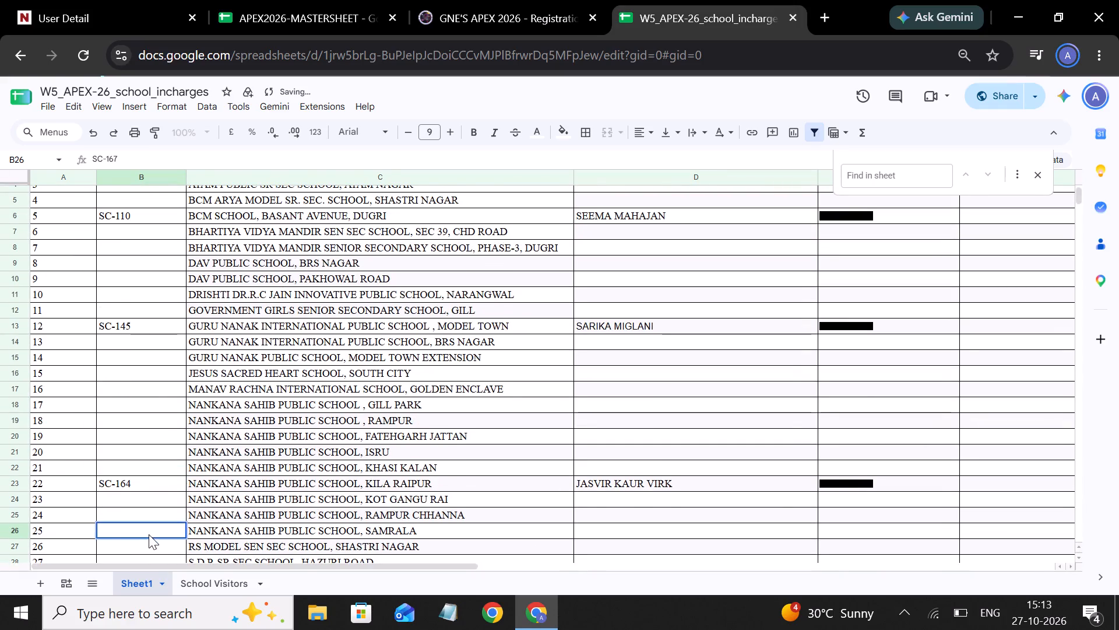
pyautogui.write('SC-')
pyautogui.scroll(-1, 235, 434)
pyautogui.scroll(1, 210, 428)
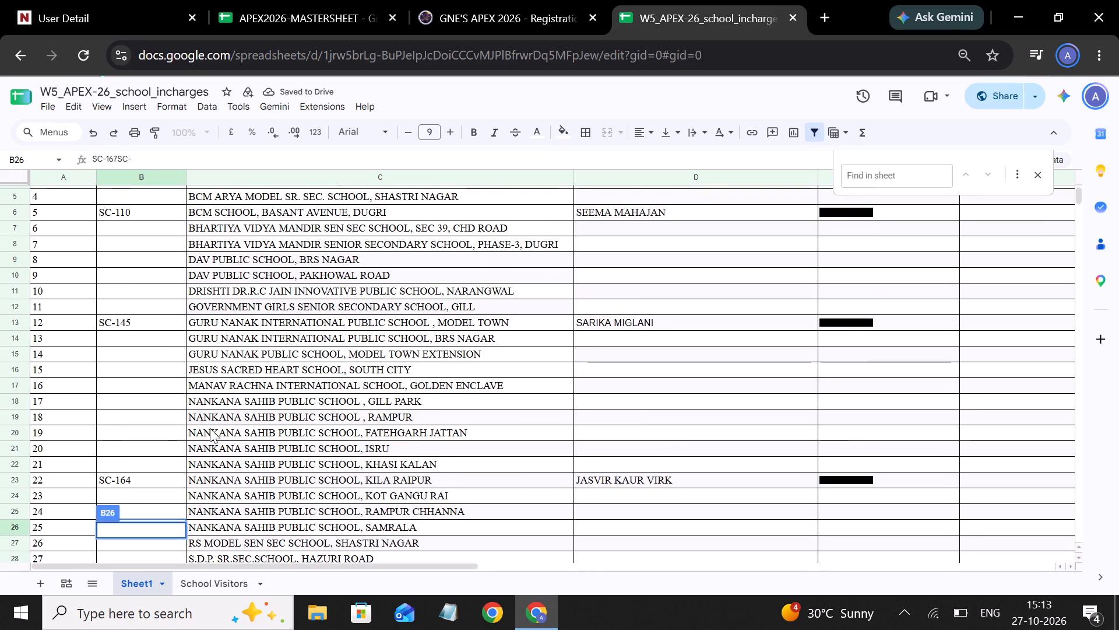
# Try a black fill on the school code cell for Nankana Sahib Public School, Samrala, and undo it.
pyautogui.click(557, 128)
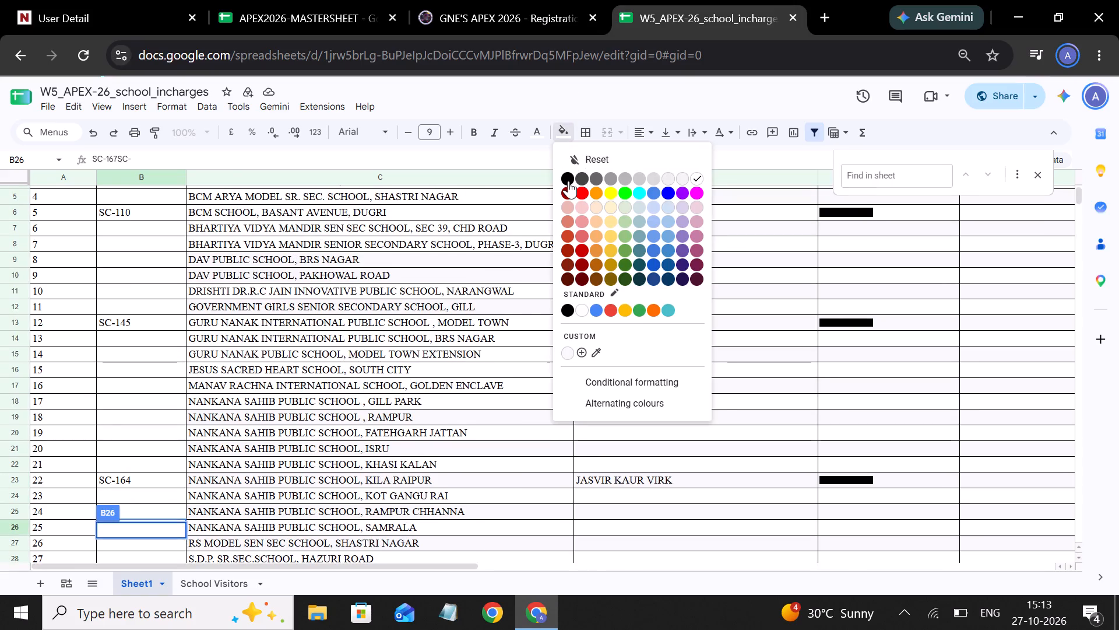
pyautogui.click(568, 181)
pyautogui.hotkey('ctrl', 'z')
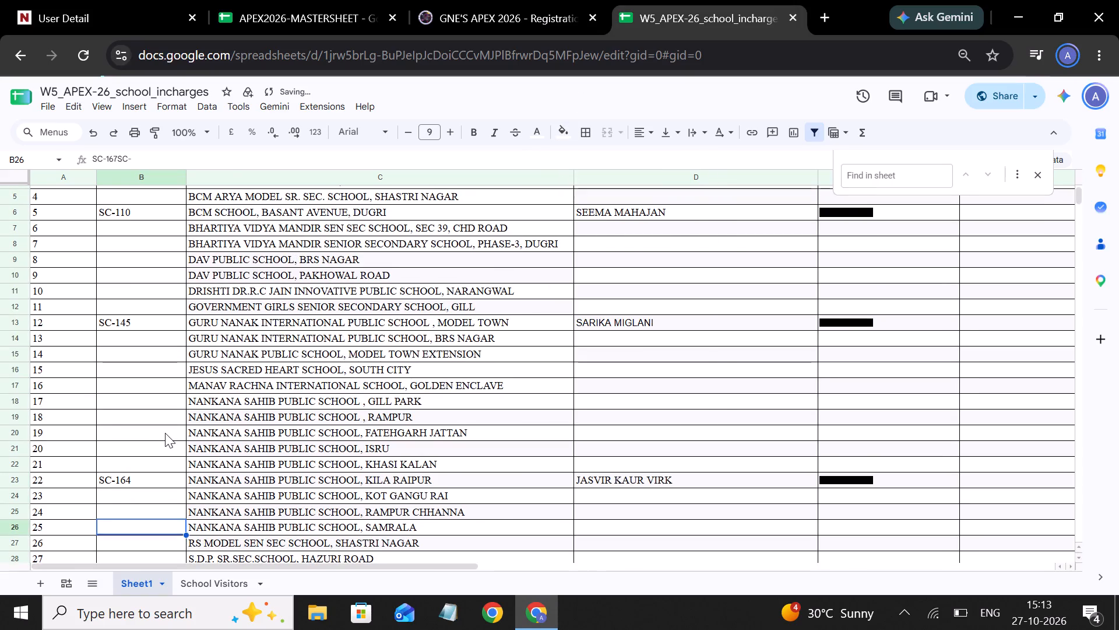
# Set the text colour of the school code cell for Nankana Sahib Public School, Samrala, to black.
pyautogui.click(534, 136)
pyautogui.click(534, 176)
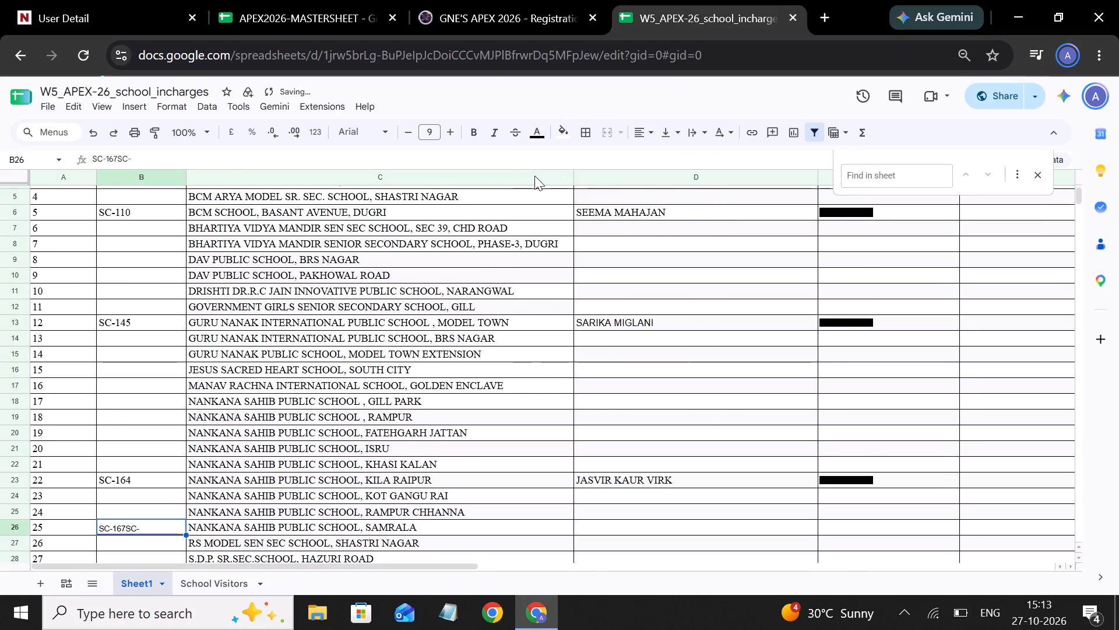
# Clear the faulty school code entry for Nankana Sahib Public School, Samrala, leaving its code cell empty.
pyautogui.press('BackSpace')
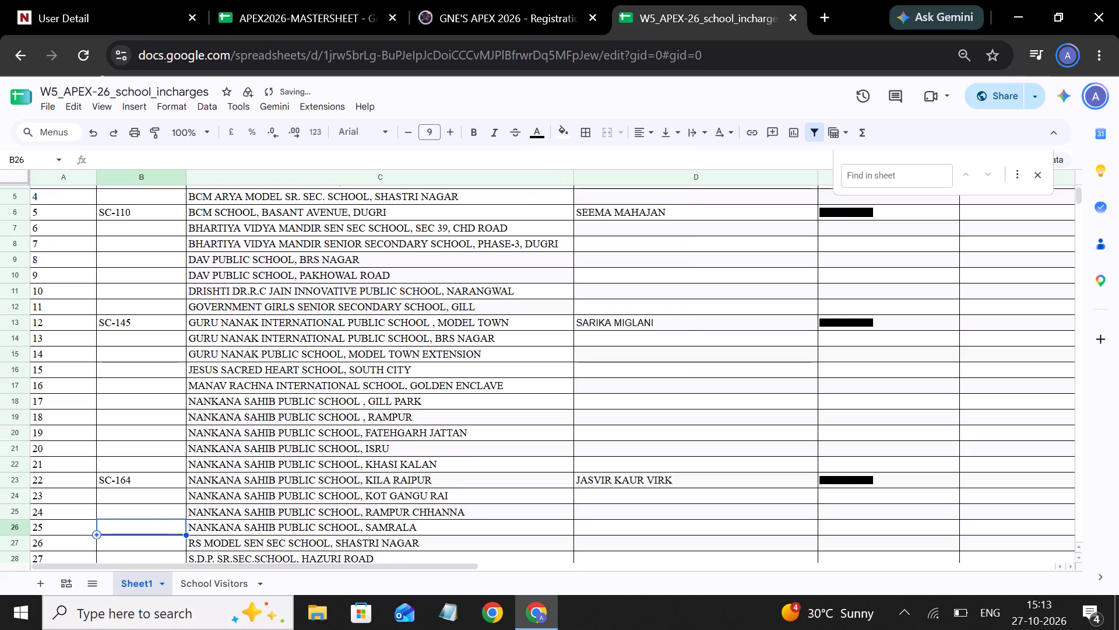
pyautogui.write('SC')
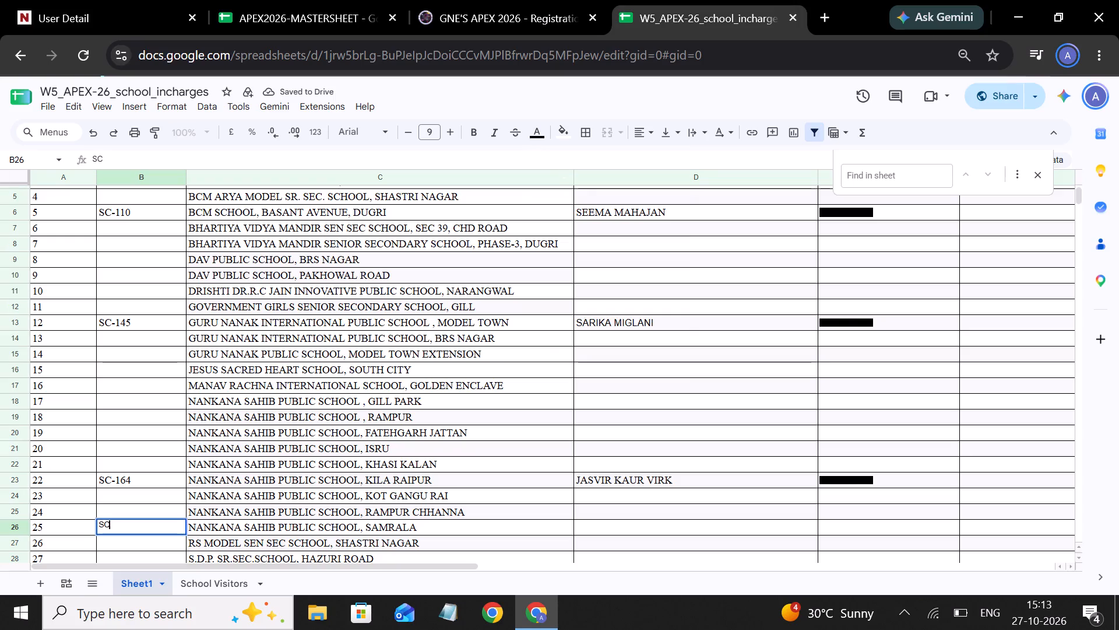
pyautogui.press('0')
pyautogui.press('BackSpace')
pyautogui.press('BackSpace')
pyautogui.press('BackSpace')
# Format the school code cell for Nankana Sahib Public School, Samrala, as Times New Roman, size 12, matching the other codes.
pyautogui.click(131, 387)
pyautogui.click(136, 324)
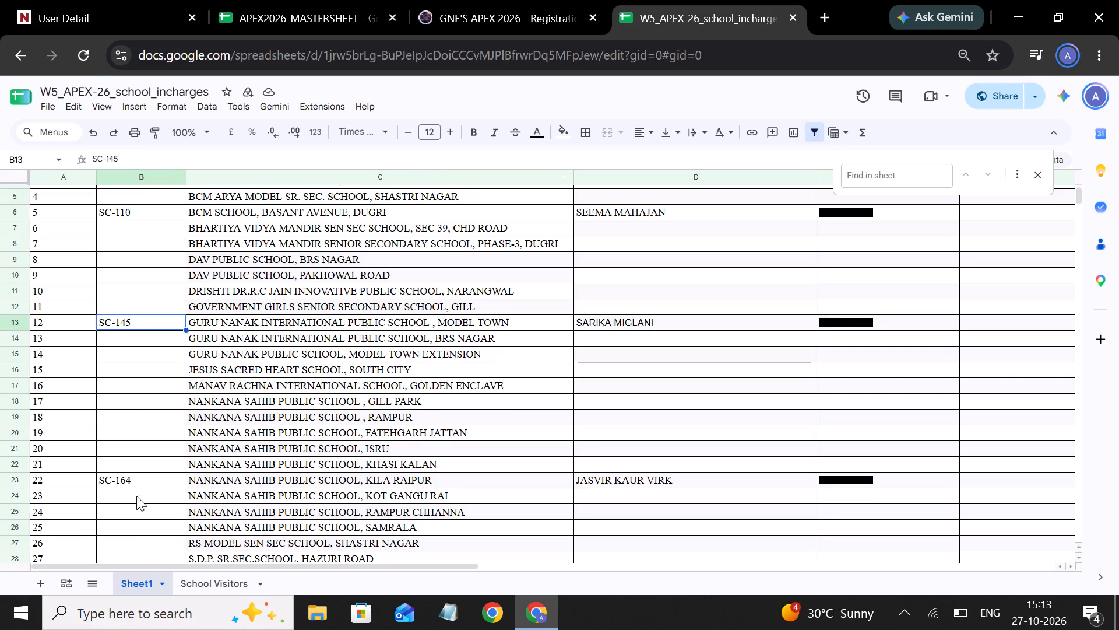
pyautogui.click(135, 481)
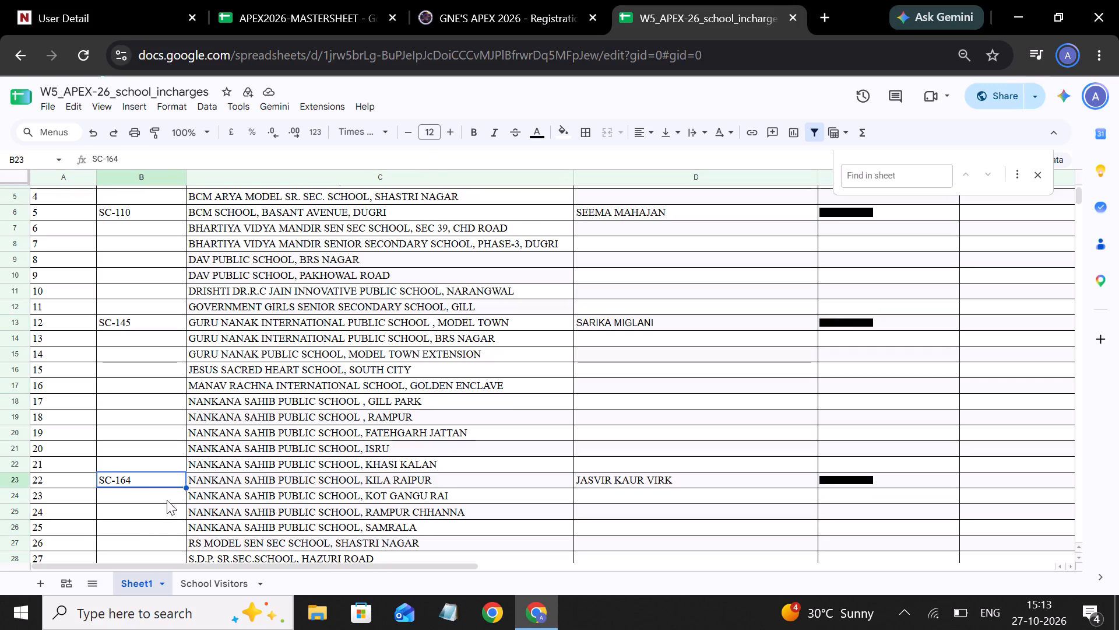
pyautogui.click(142, 526)
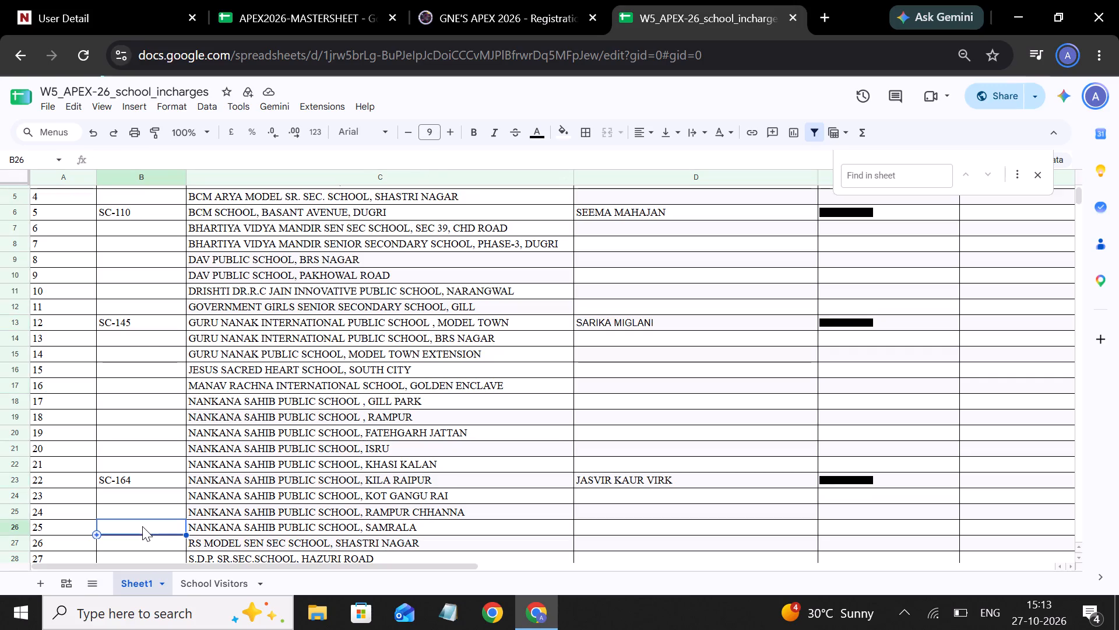
pyautogui.click(388, 136)
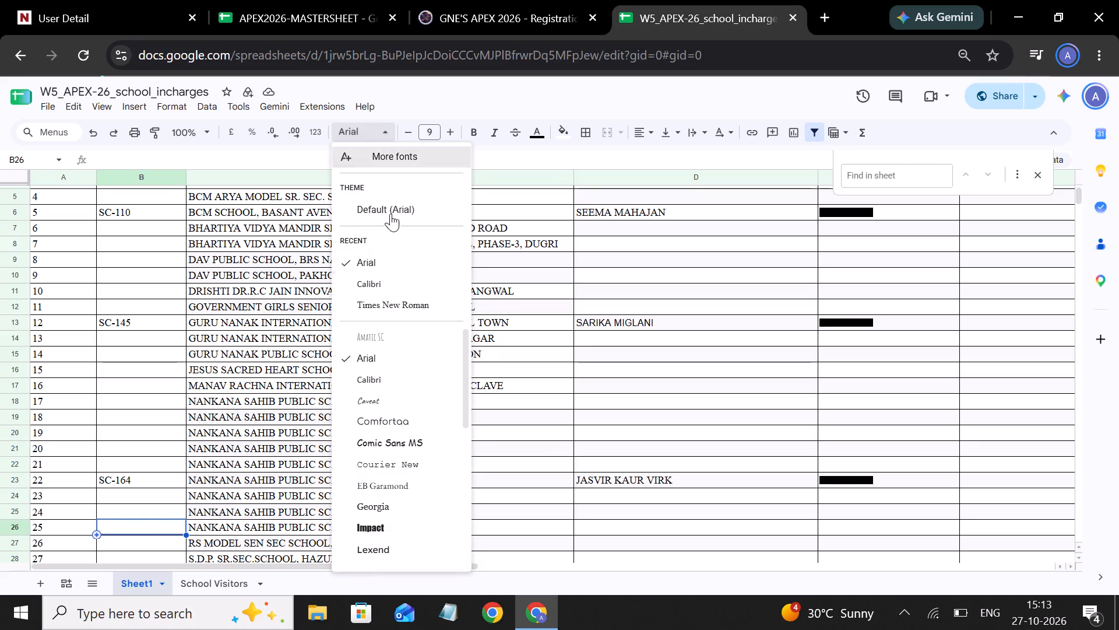
pyautogui.scroll(-1, 386, 332)
pyautogui.click(413, 301)
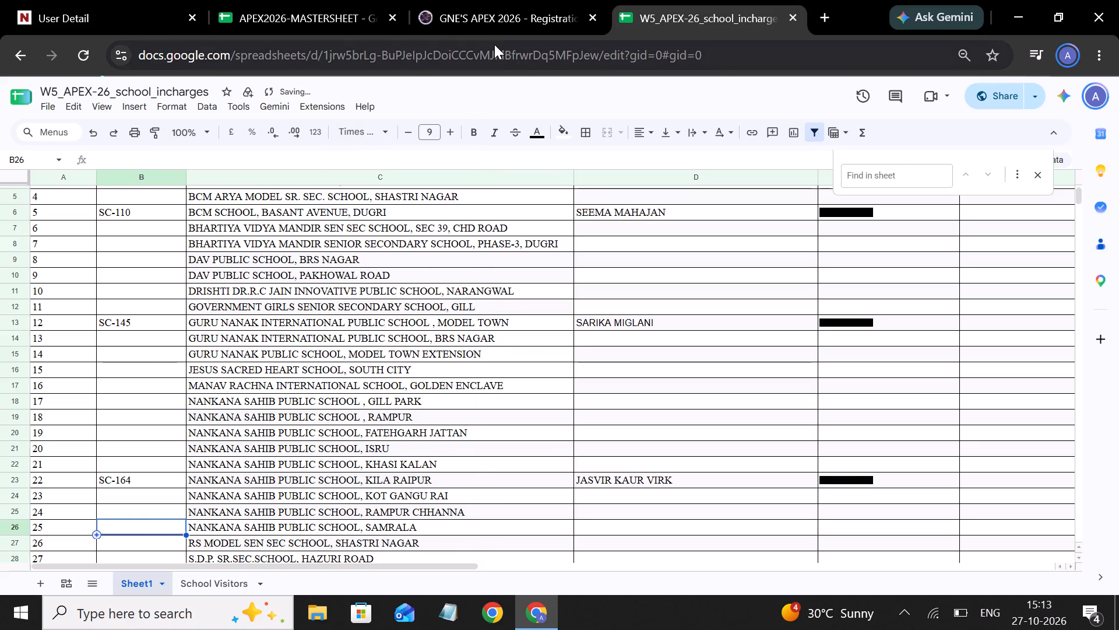
pyautogui.doubleClick(453, 131)
pyautogui.click(453, 131)
# Enter SC-167 as the school code for Nankana Sahib Public School, Samrala, checking it against the registration portal's report.
pyautogui.write('SC')
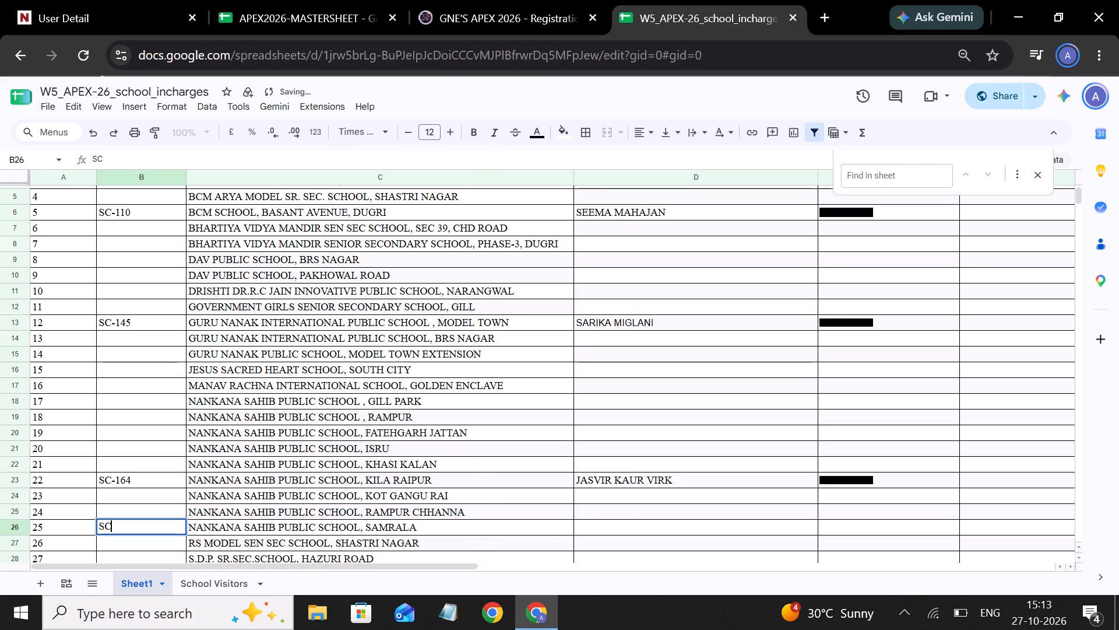
pyautogui.write('-1')
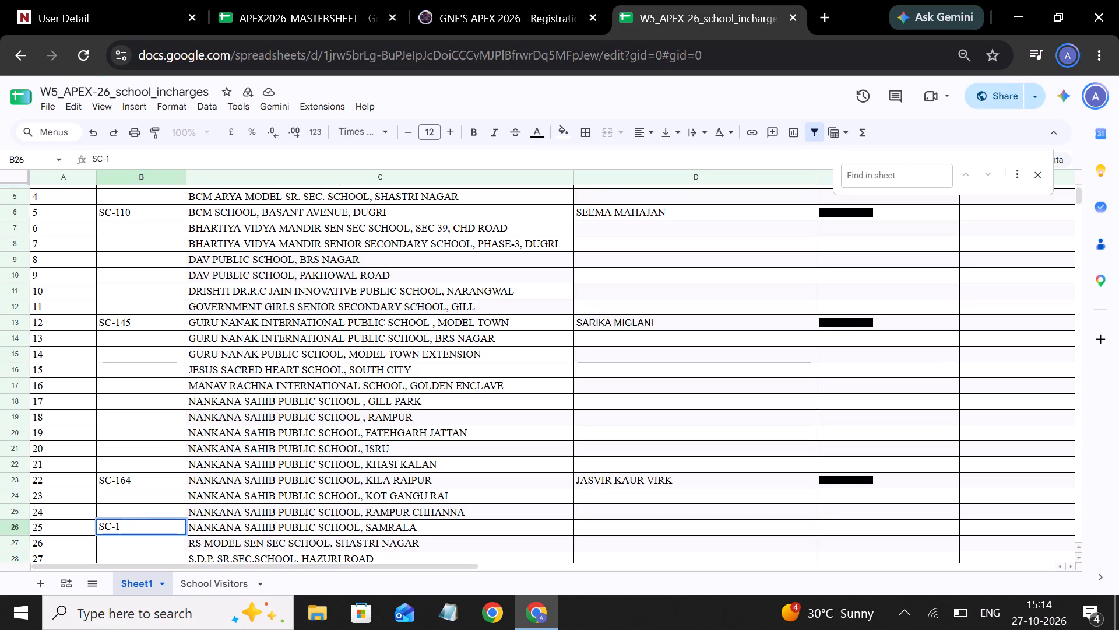
pyautogui.write('67')
pyautogui.click(455, 3)
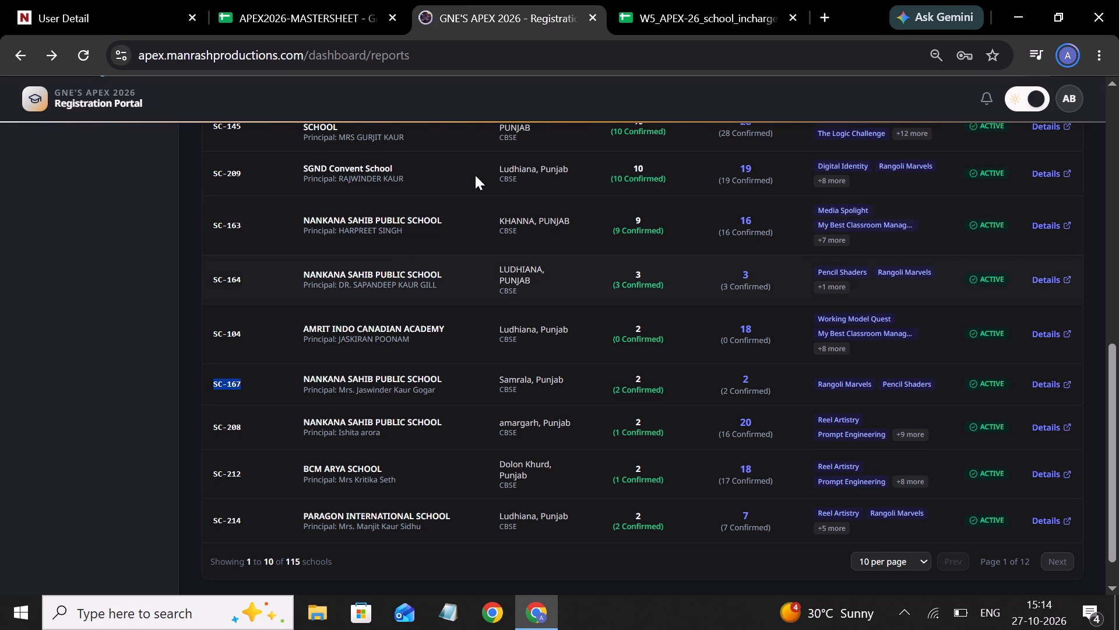
pyautogui.click(657, 16)
pyautogui.scroll(-1, 223, 367)
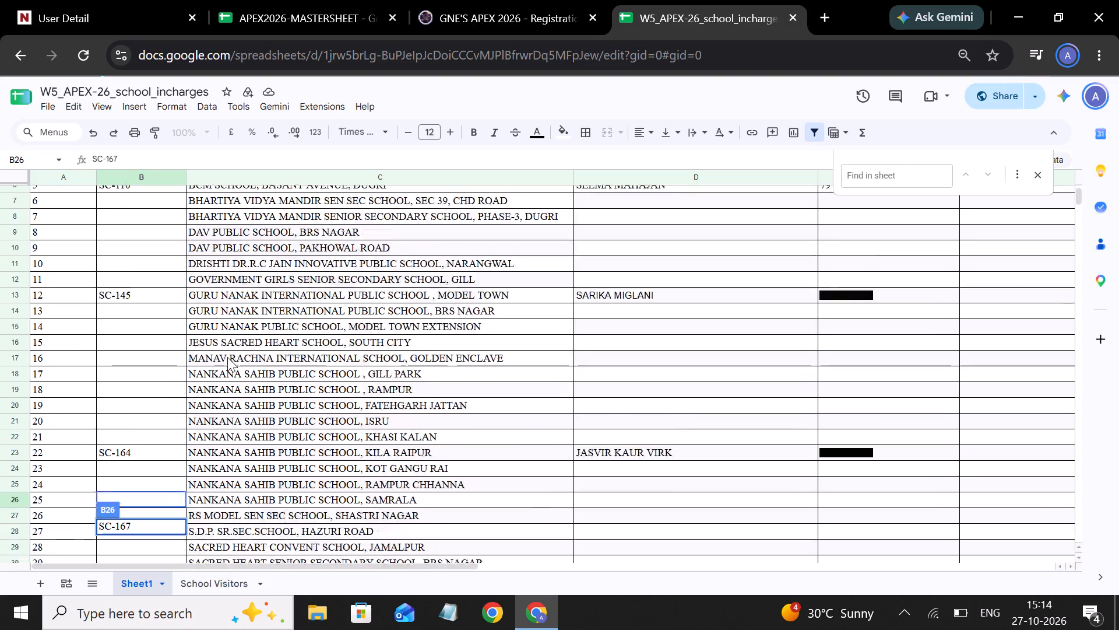
pyautogui.scroll(-1, 227, 357)
pyautogui.click(129, 464)
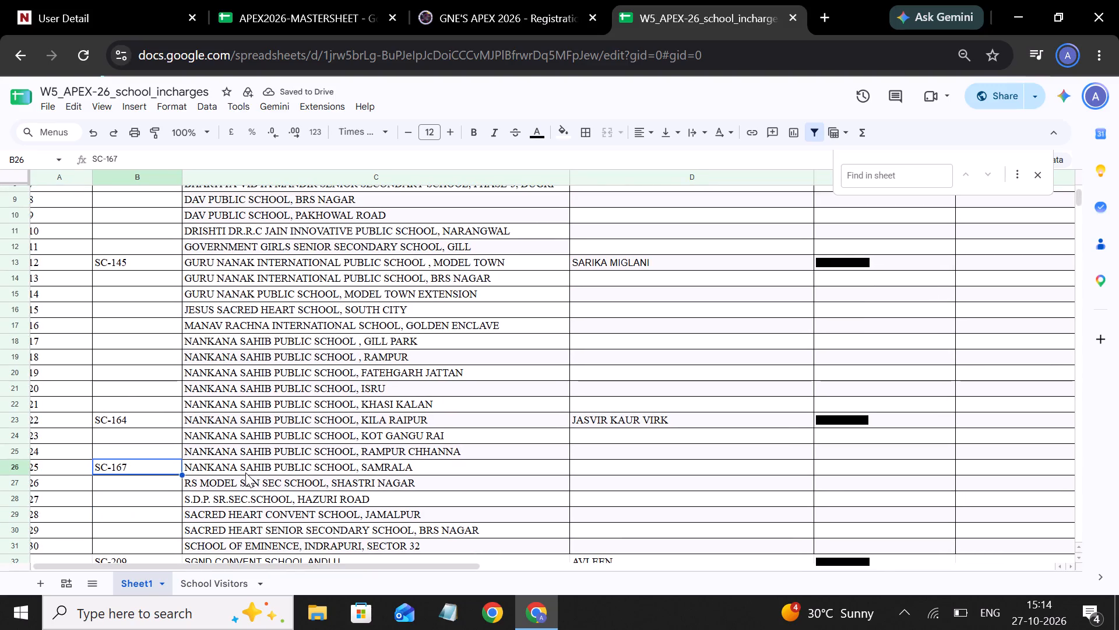
# Select the empty teacher name cell for Nankana Sahib Public School, Samrala.
pyautogui.click(586, 465)
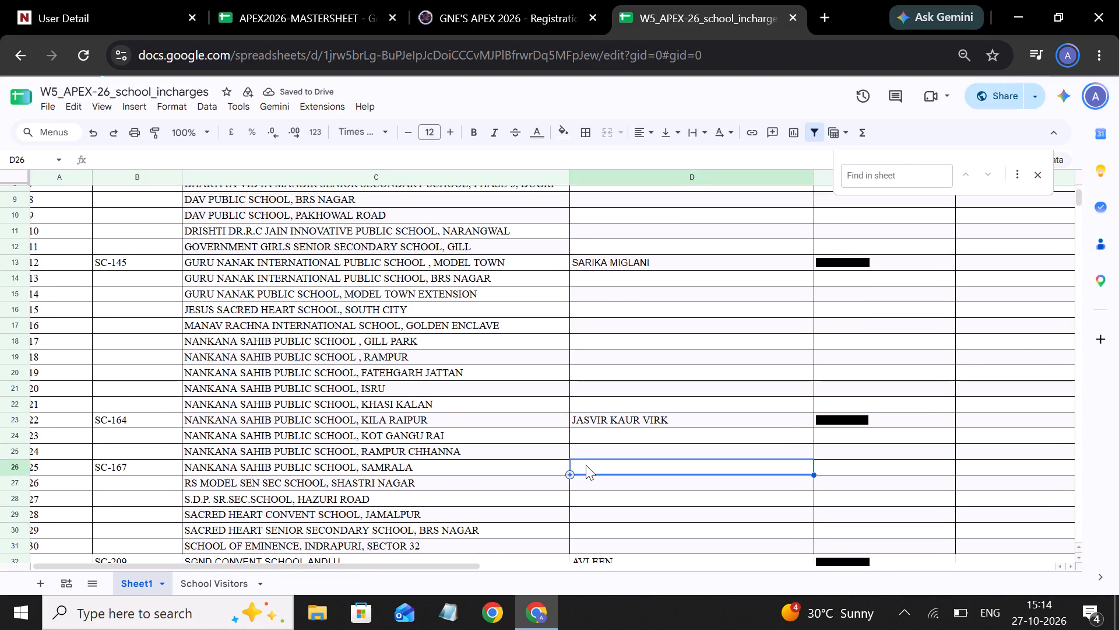
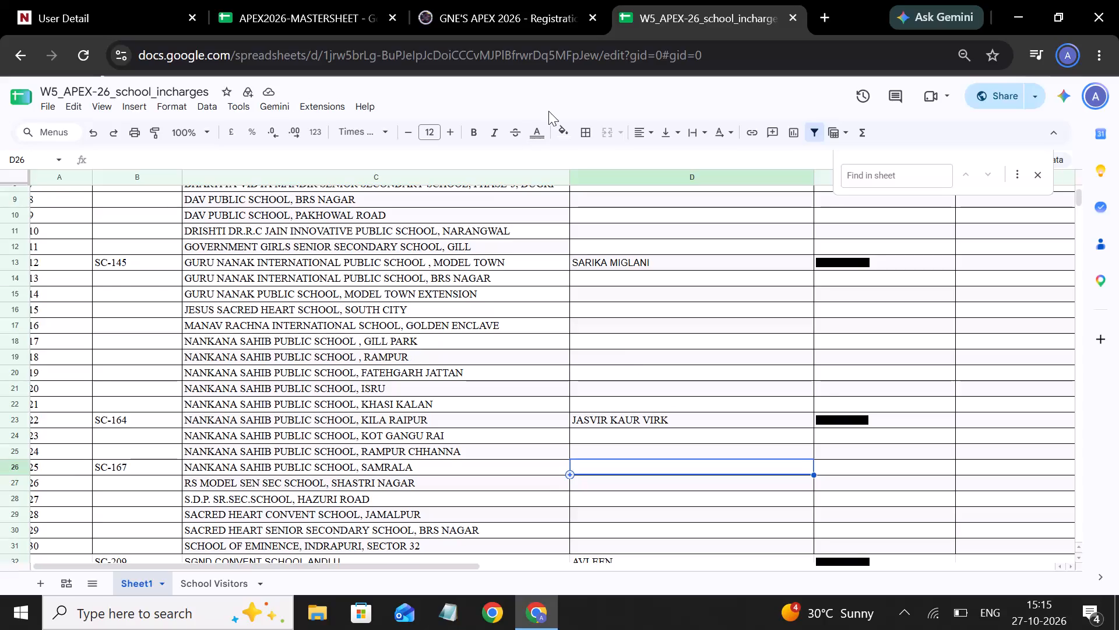
# Open a new blank browser tab alongside the school in-charges sheet.
pyautogui.click(828, 9)
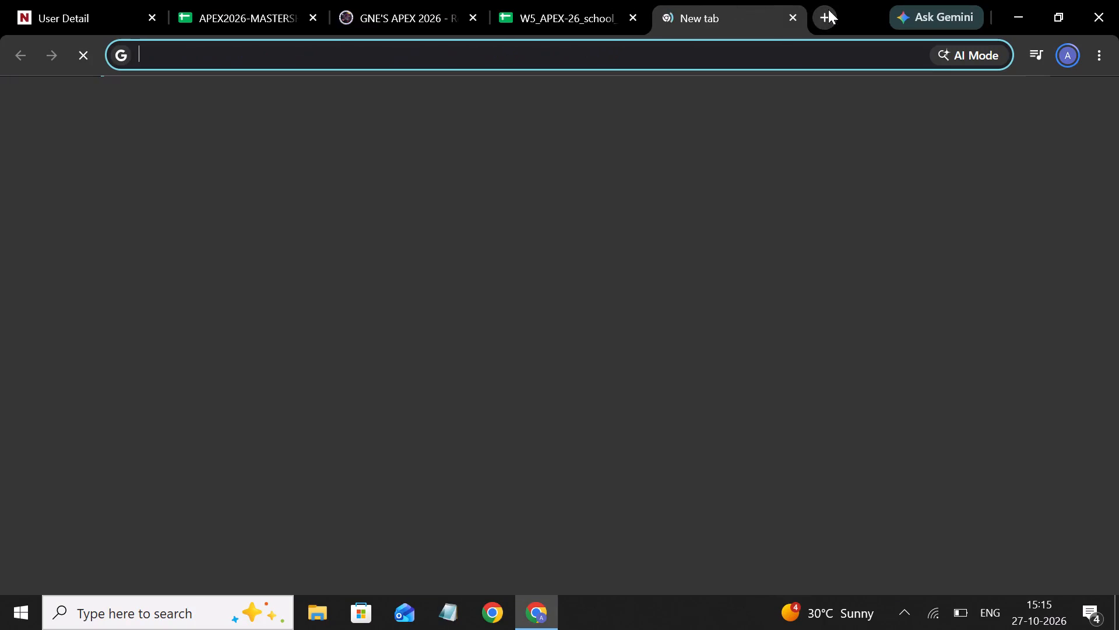
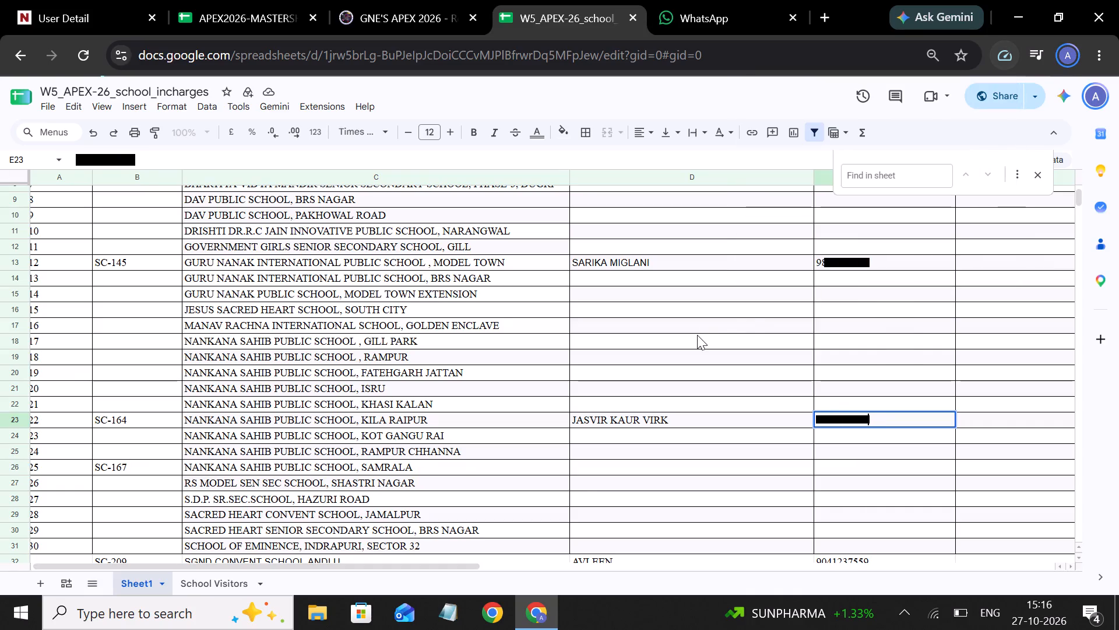
# Leave the open contact cell for Nankana Sahib Public School, Kila Raipur, and select the Samrala school's empty teacher name cell.
pyautogui.scroll(4, 746, 316)
pyautogui.scroll(-1, 746, 316)
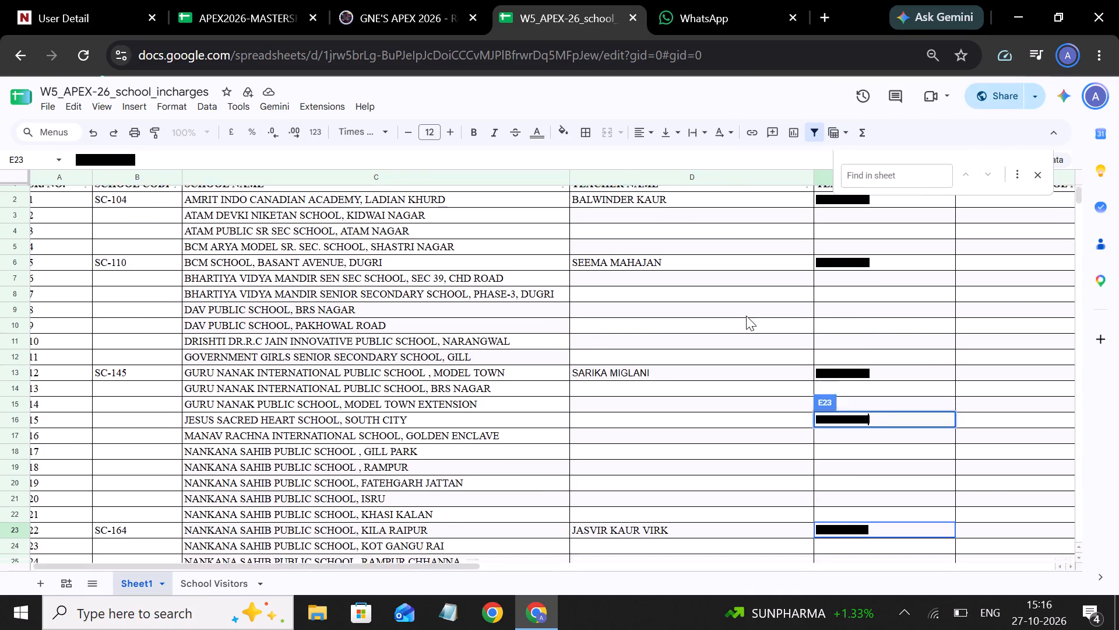
pyautogui.scroll(-3, 746, 316)
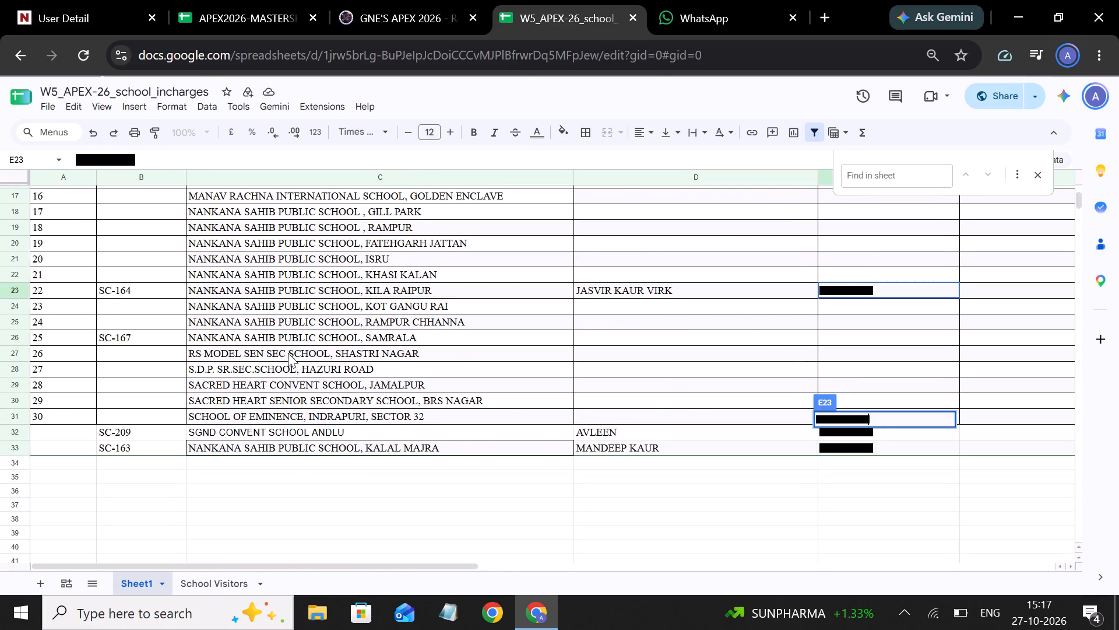
pyautogui.click(339, 341)
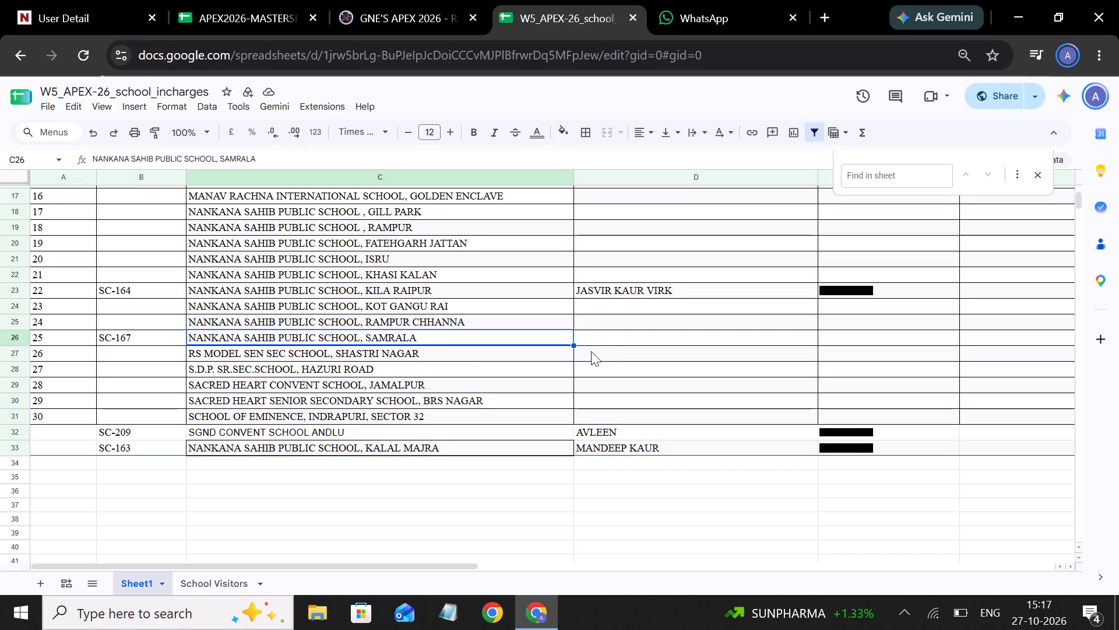
pyautogui.click(619, 343)
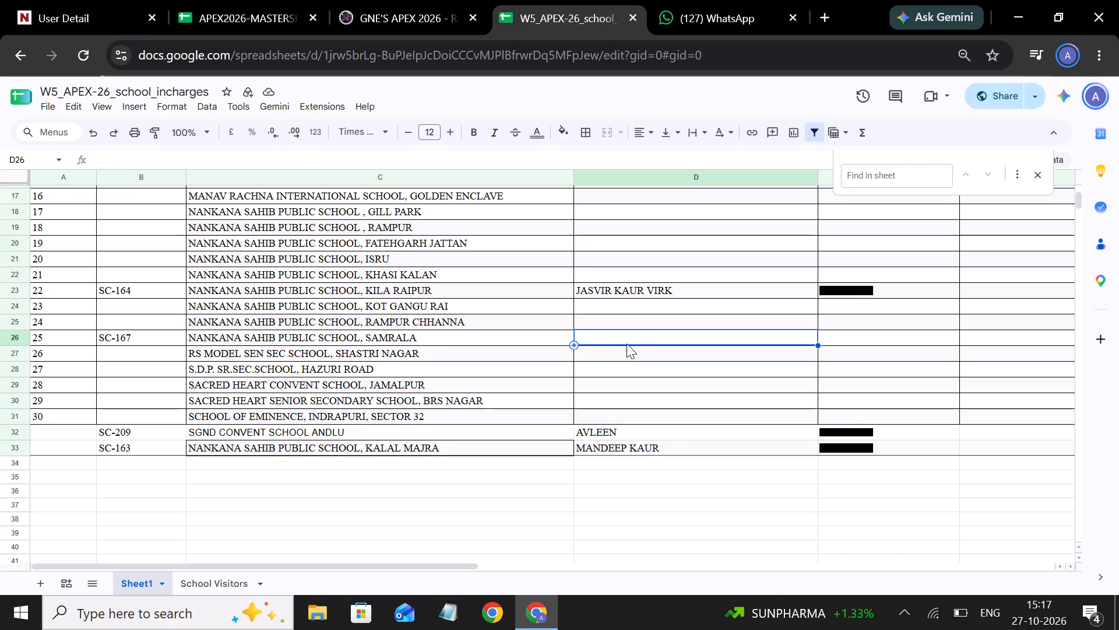
# Switch to the registration portal's school report to look up the teacher incharge for SC-167, Nankana Sahib Public School, Samrala.
pyautogui.click(622, 343)
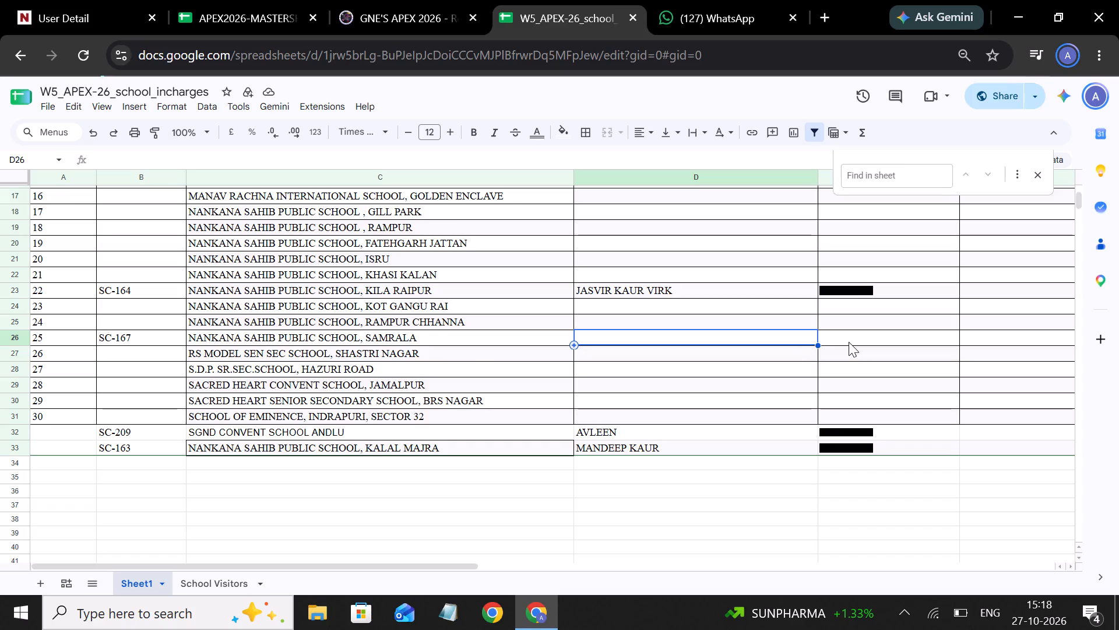
pyautogui.click(423, 6)
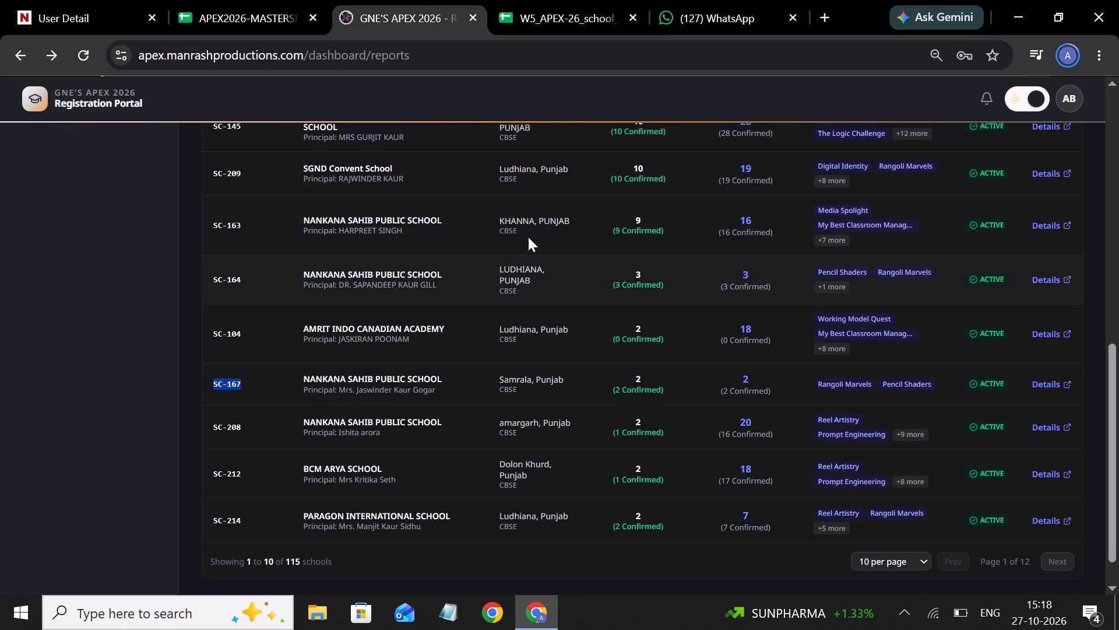
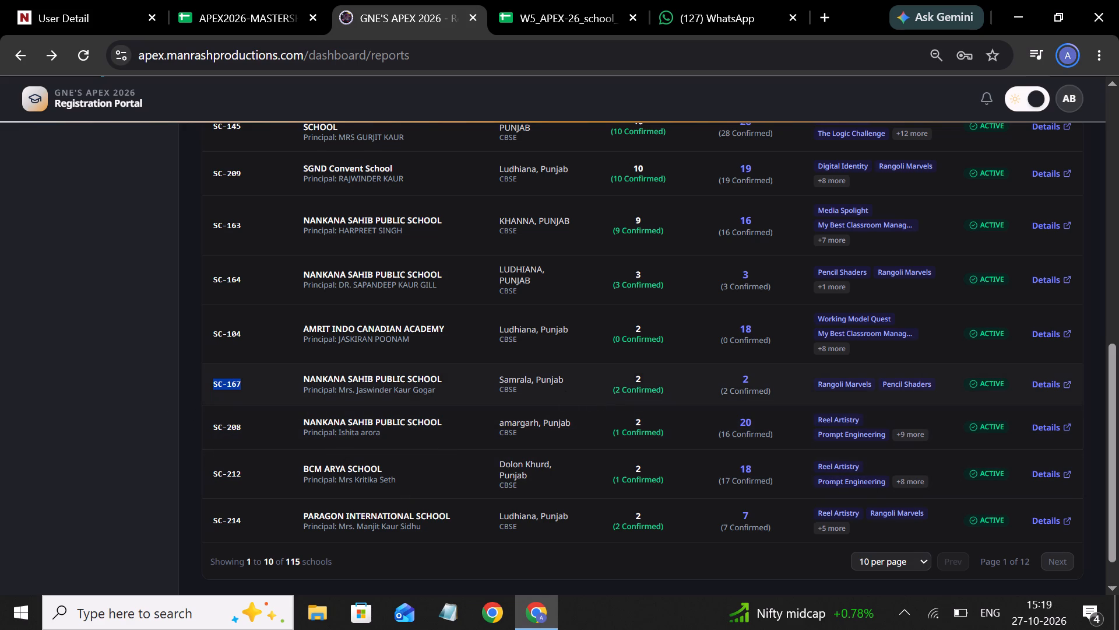
# Check the portal's school report and enter code SC-208 for Nankana Sahib Public School, Rampur Chhanna in the incharges sheet.
pyautogui.click(302, 425)
pyautogui.hscroll(-3, 545, 464)
pyautogui.click(571, 0)
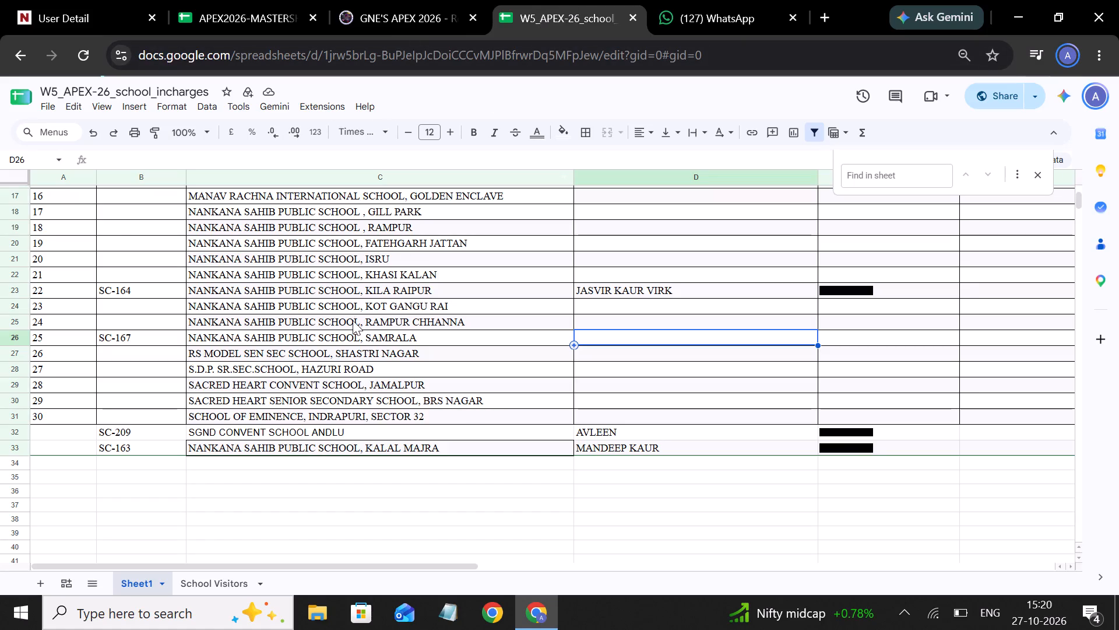
pyautogui.click(147, 323)
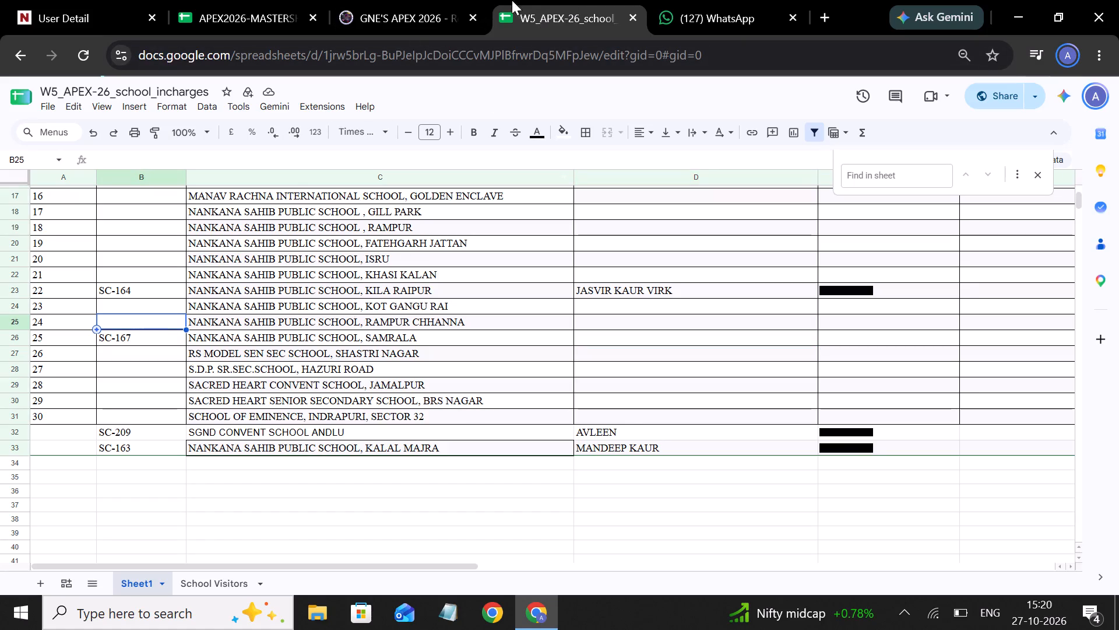
pyautogui.click(542, 2)
pyautogui.click(388, 1)
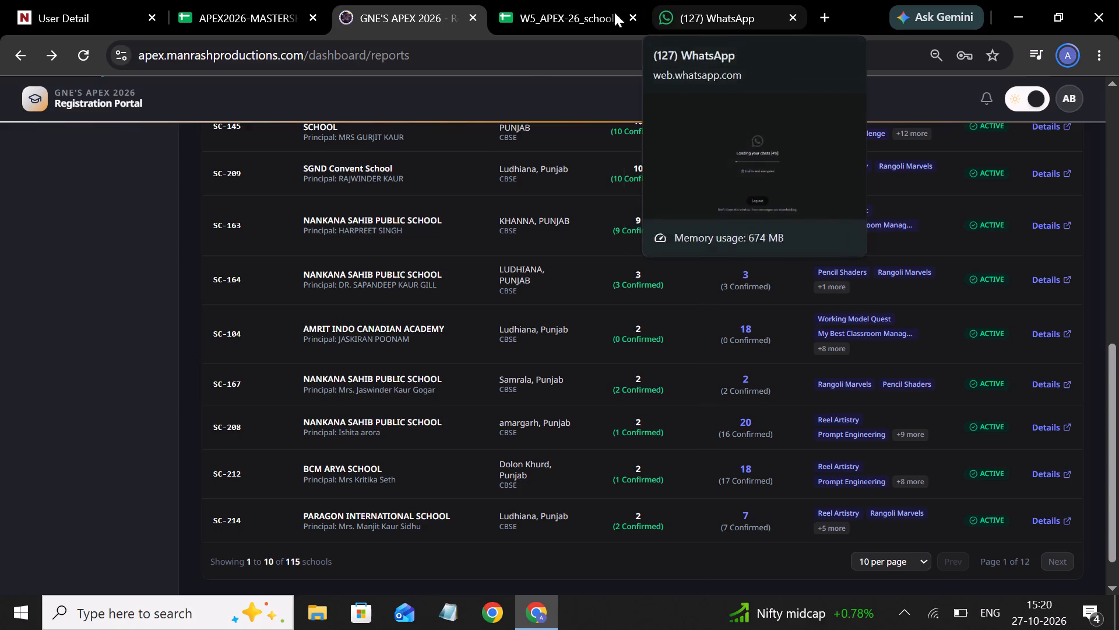
pyautogui.click(575, 3)
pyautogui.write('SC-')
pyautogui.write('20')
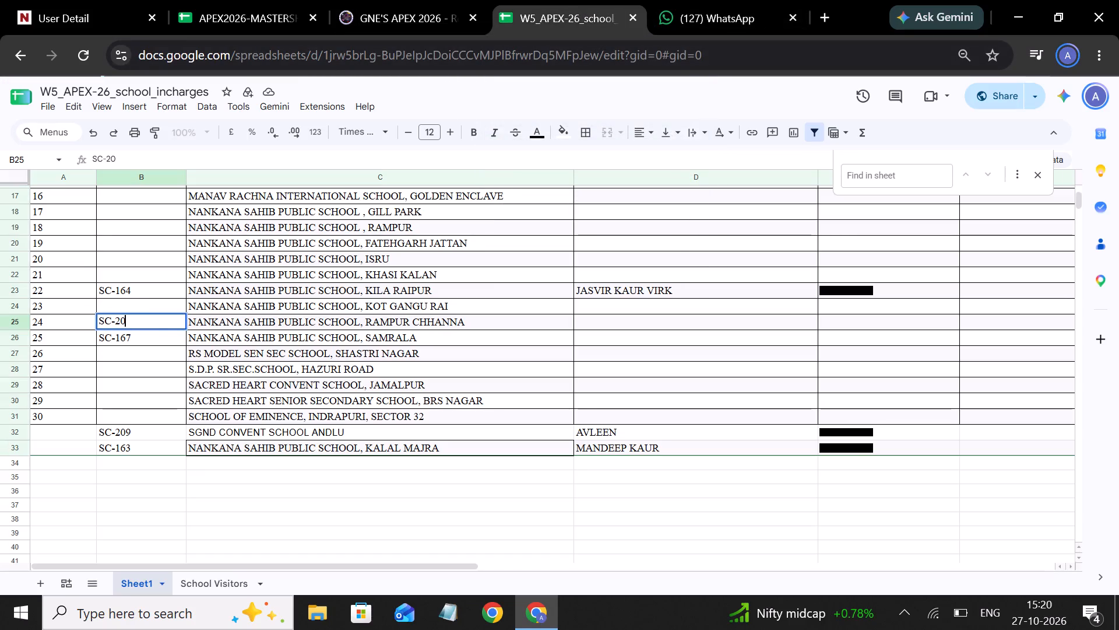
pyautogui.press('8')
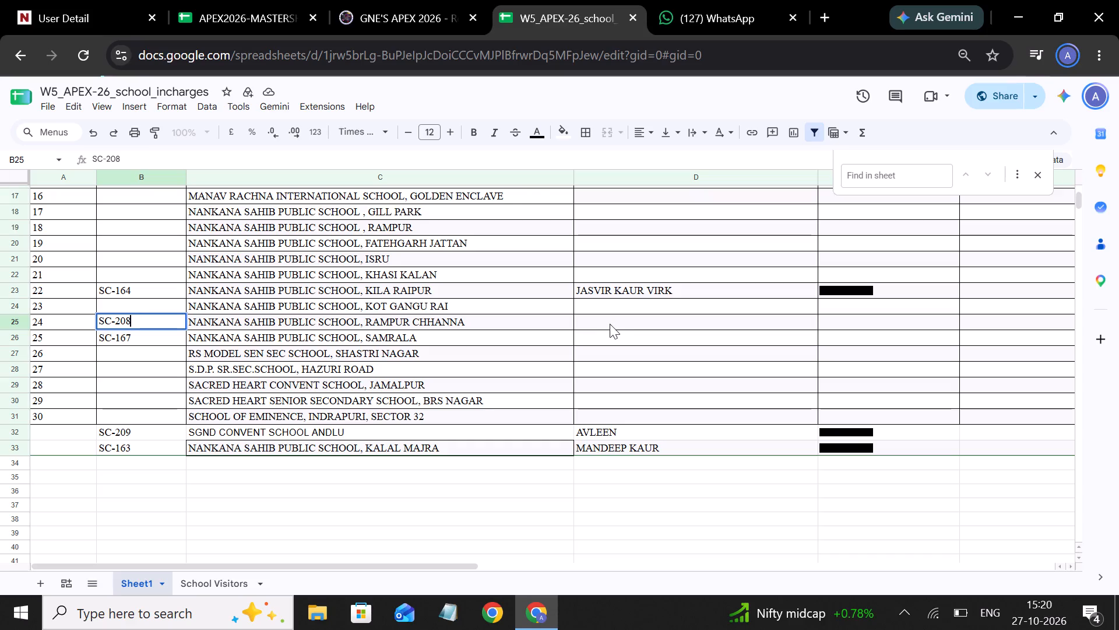
# Enter the teacher incharge's name in column D for SC-208, Nankana Sahib Public School, Rampur Chhanna.
pyautogui.click(592, 325)
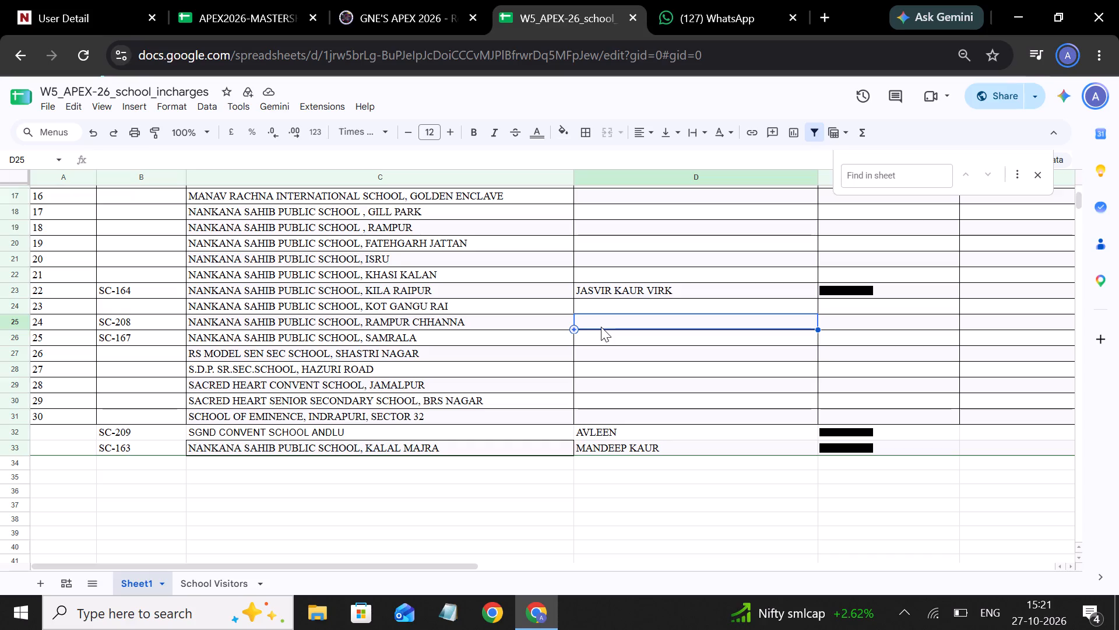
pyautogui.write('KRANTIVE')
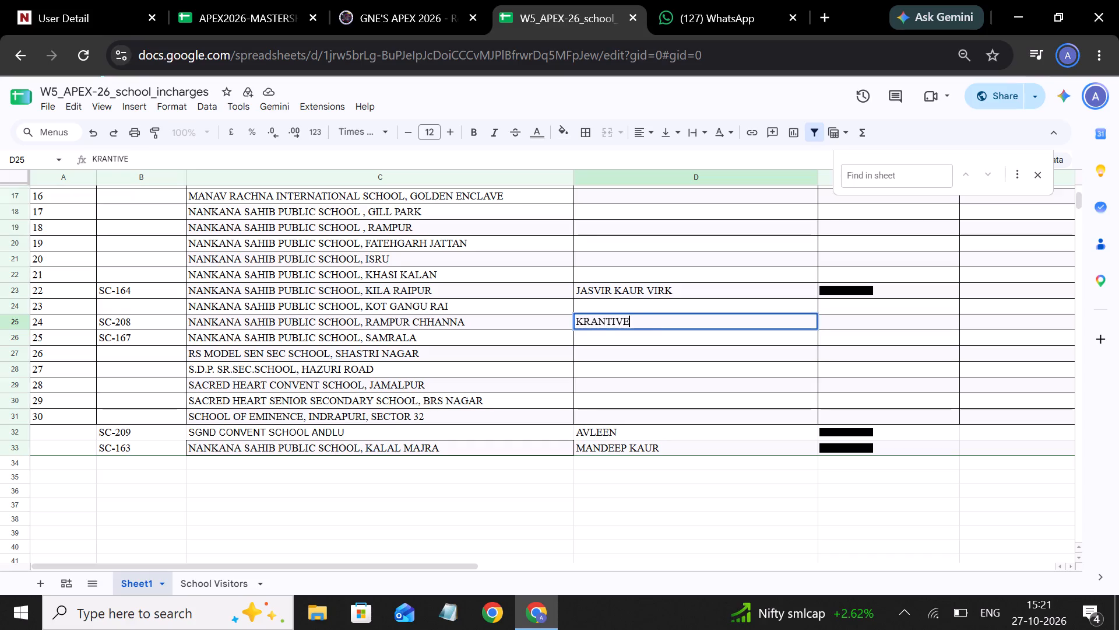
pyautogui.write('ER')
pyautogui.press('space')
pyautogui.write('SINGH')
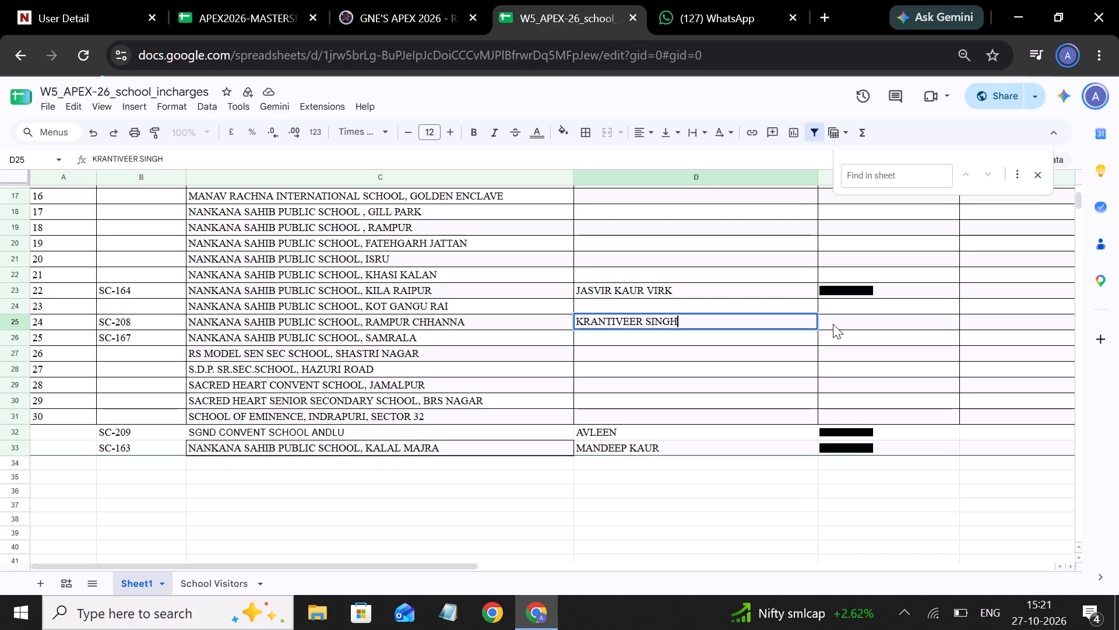
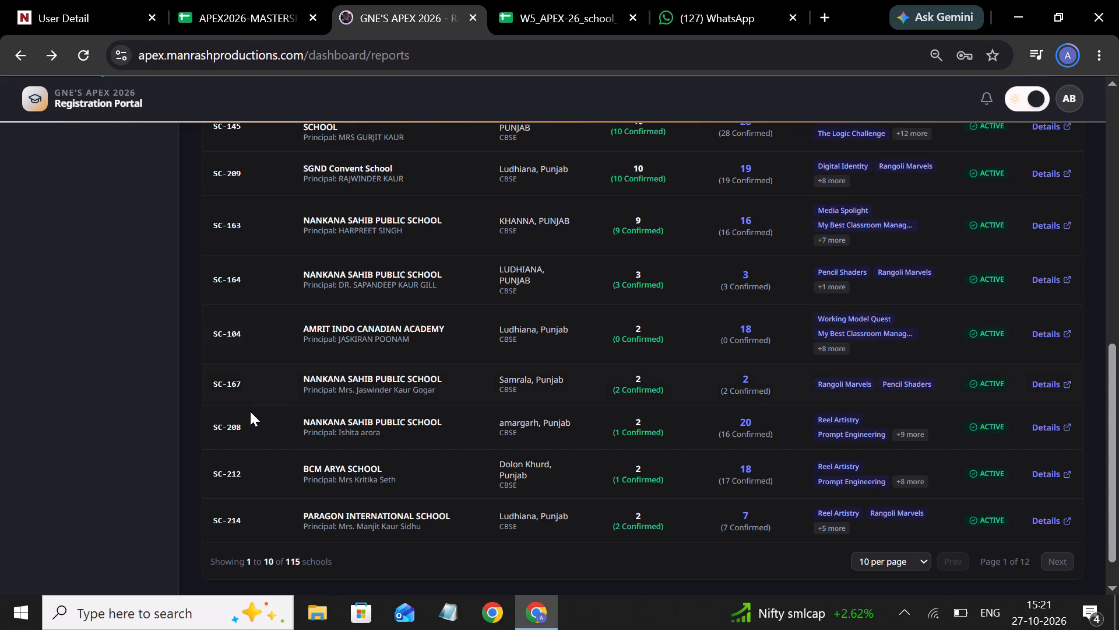
# Examine the registrations and participants of BCM Arya School, Dolon Khurd (SC-212) in the portal's school report details.
pyautogui.scroll(-1, 242, 460)
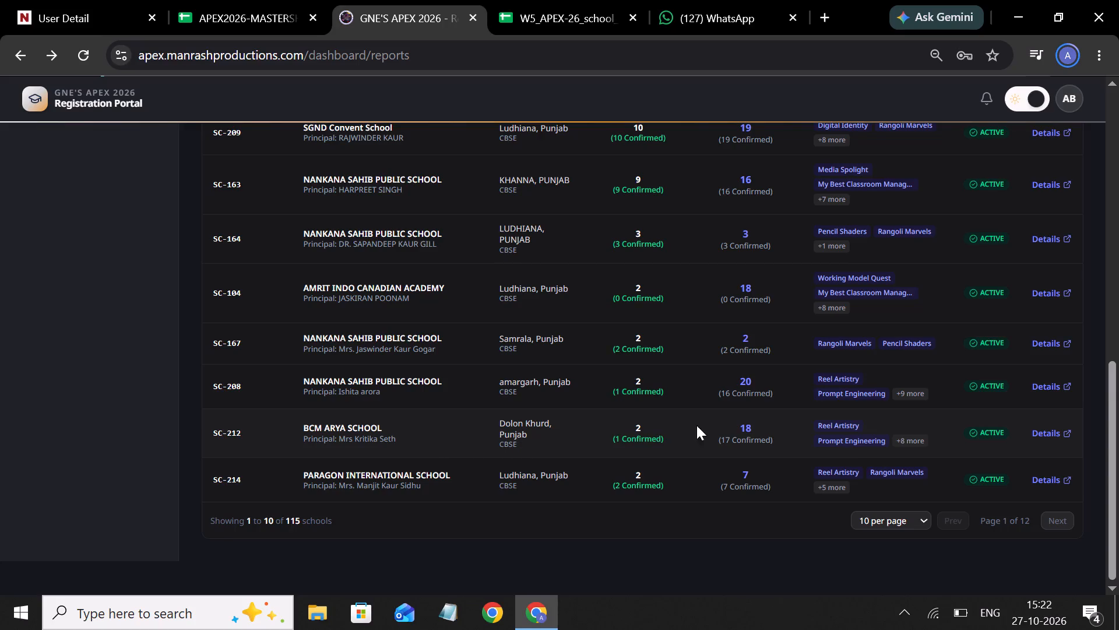
pyautogui.click(1060, 431)
pyautogui.scroll(-1, 726, 400)
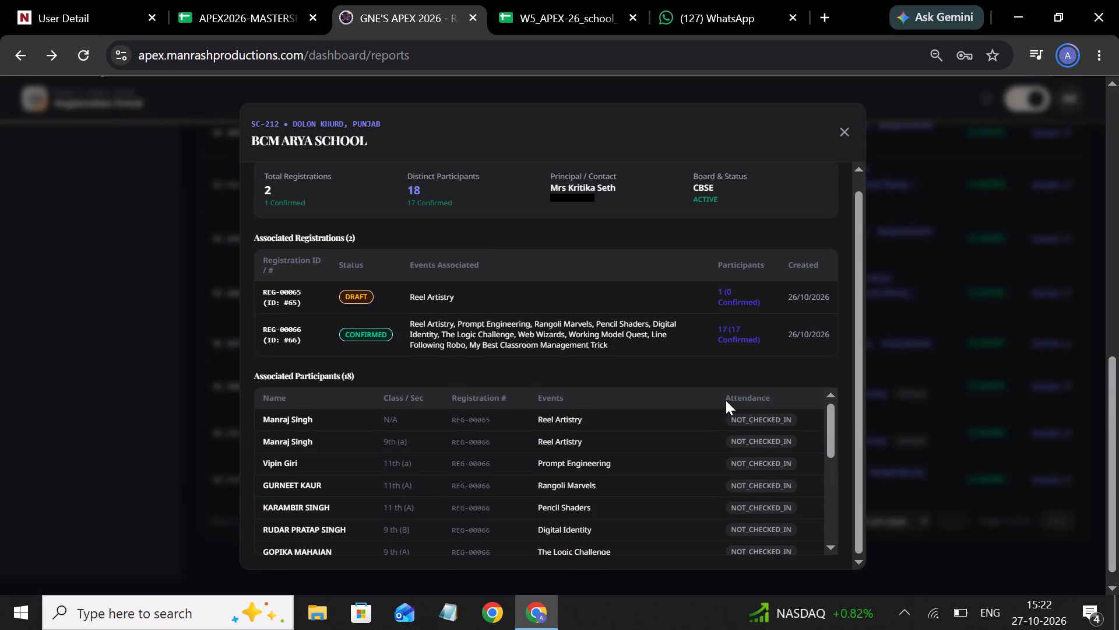
pyautogui.scroll(-3, 726, 400)
pyautogui.scroll(-1, 666, 472)
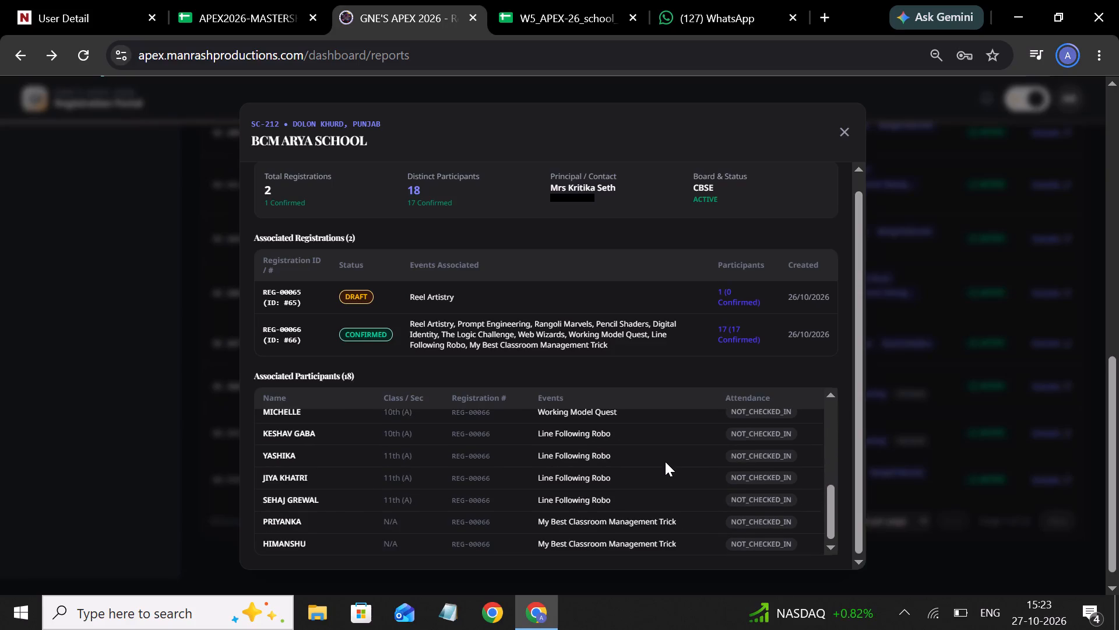
pyautogui.scroll(-1, 665, 461)
pyautogui.scroll(5, 613, 454)
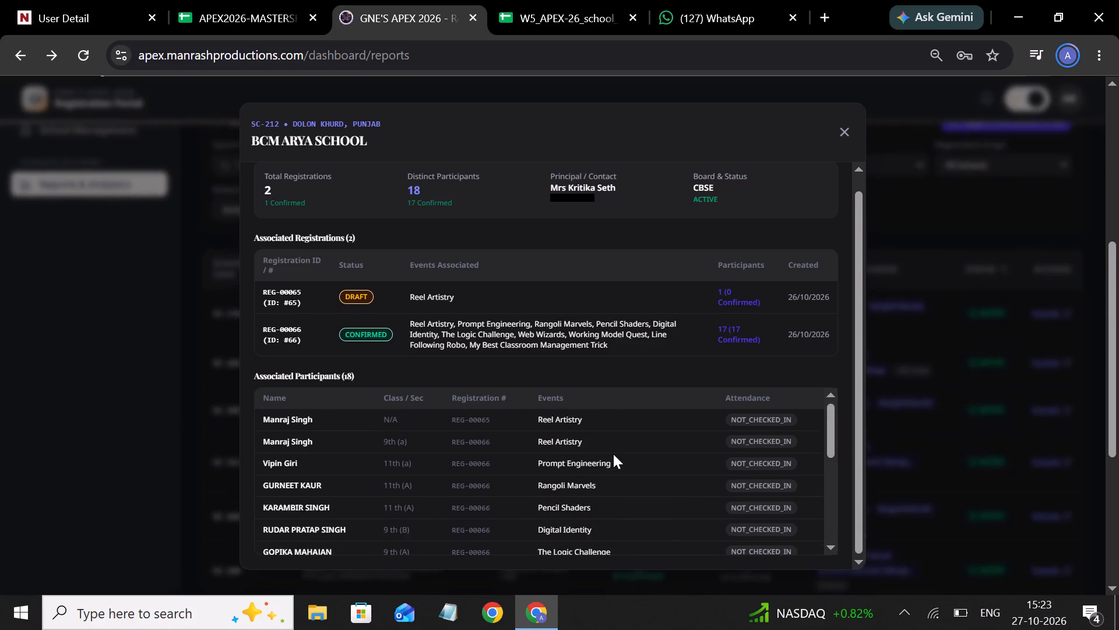
pyautogui.scroll(1, 613, 454)
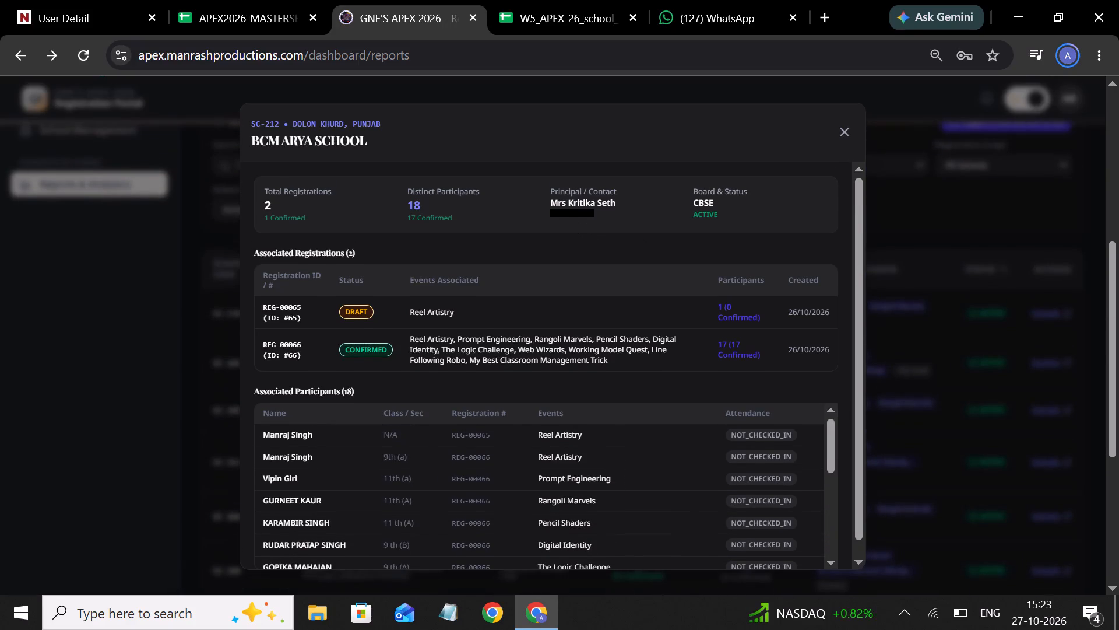
pyautogui.click(838, 136)
# Review the portal report's list of schools and their codes, and return to the W5_APEX-26_school_incharges sheet.
pyautogui.scroll(-1, 597, 467)
pyautogui.scroll(1, 597, 467)
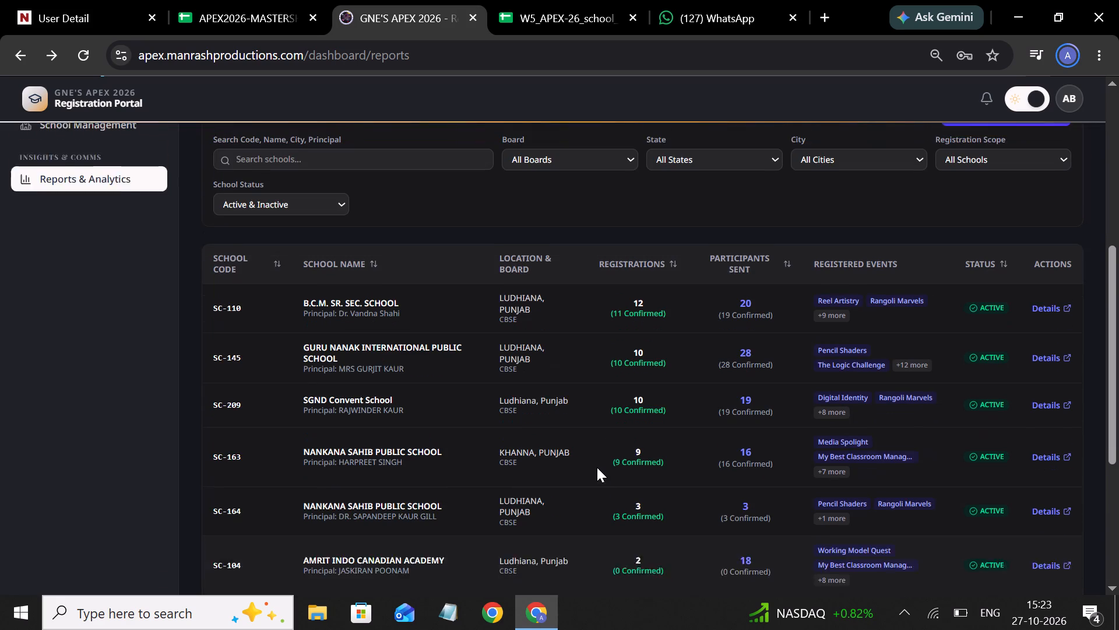
pyautogui.scroll(1, 597, 467)
pyautogui.scroll(-2, 461, 468)
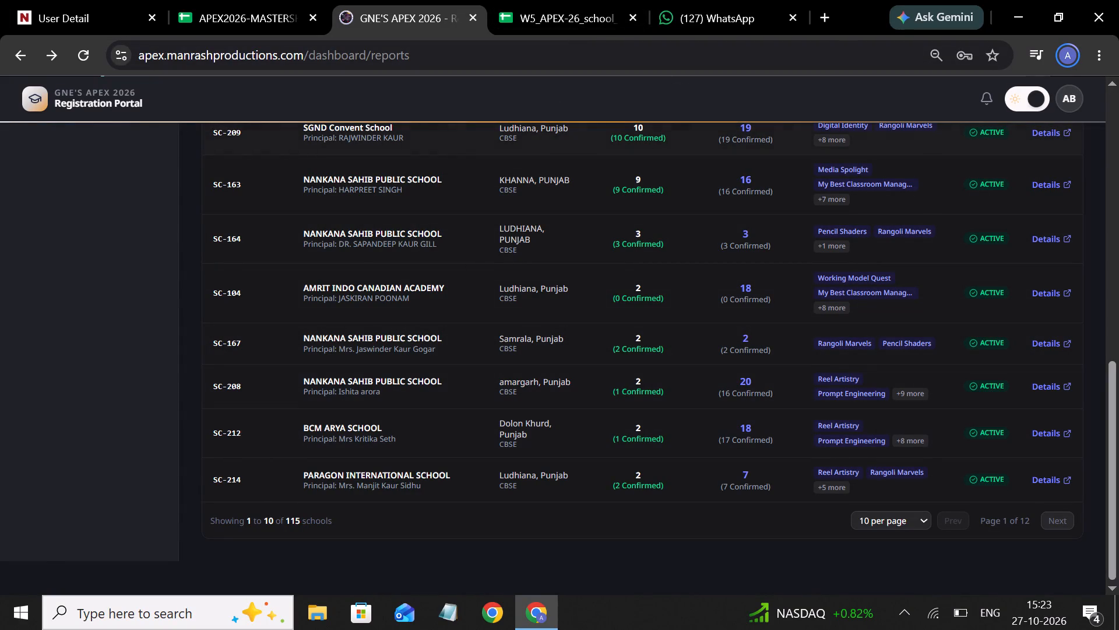
pyautogui.click(565, 13)
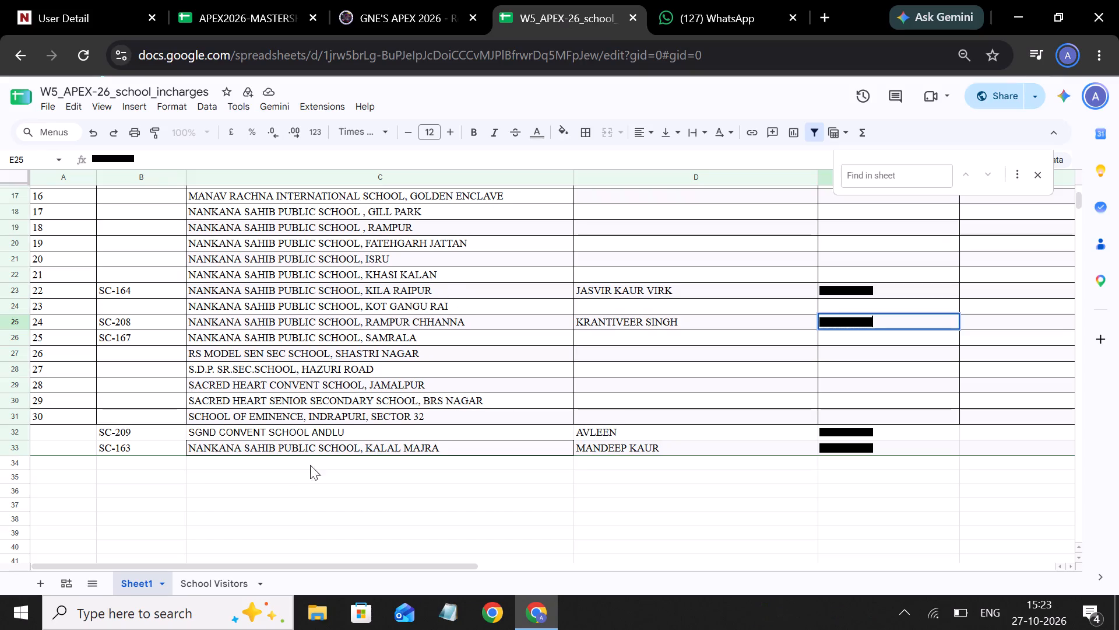
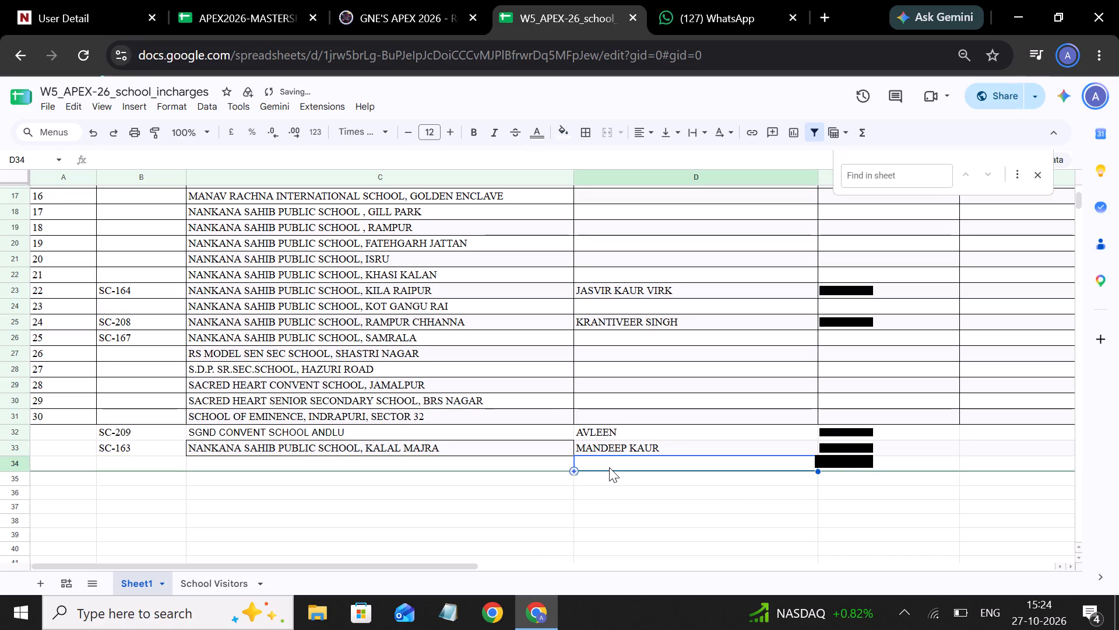
# Enter the BCM Arya School incharge teacher's name in the name column of row 34.
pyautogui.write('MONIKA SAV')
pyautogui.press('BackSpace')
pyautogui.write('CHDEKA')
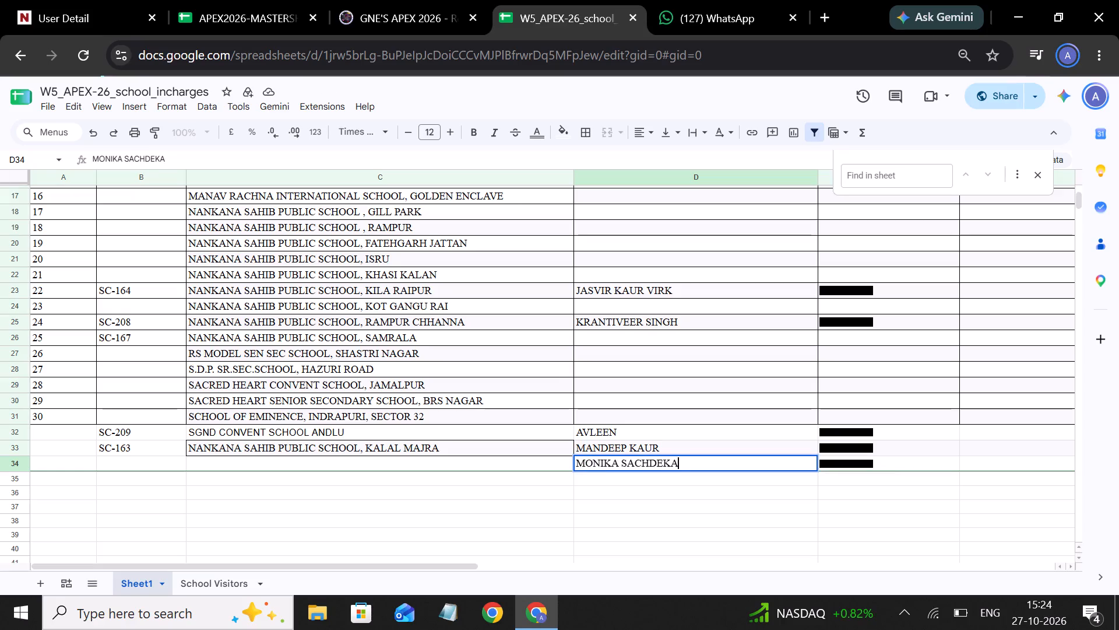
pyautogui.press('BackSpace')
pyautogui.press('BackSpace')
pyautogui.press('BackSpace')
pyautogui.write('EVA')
# Enter the school code SC-212 in column B of row 34, matching the portal report.
pyautogui.click(136, 463)
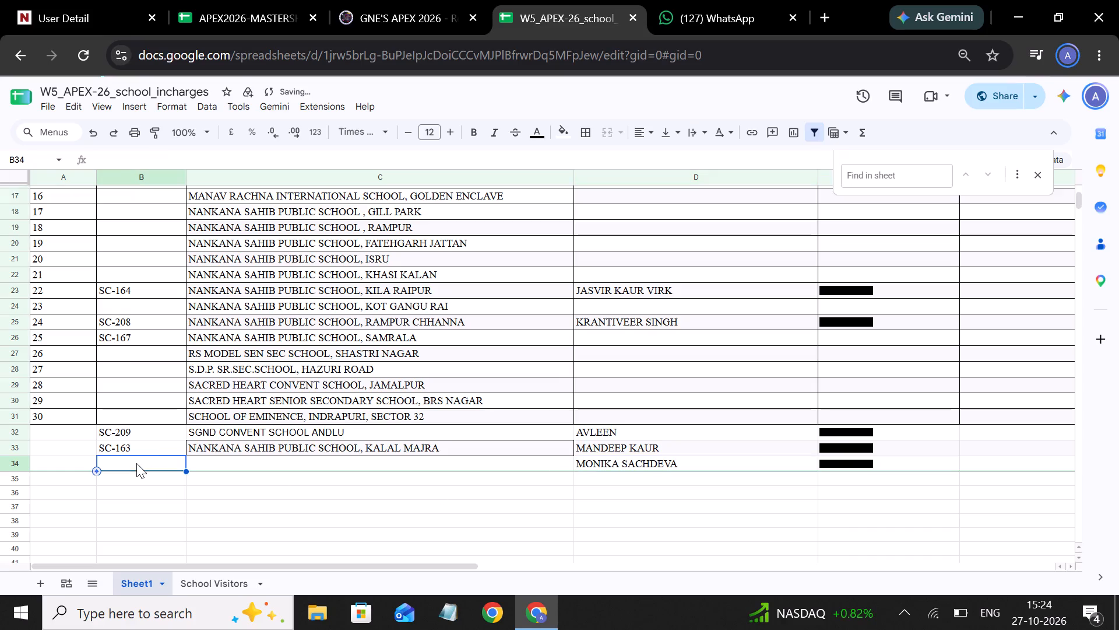
pyautogui.click(383, 0)
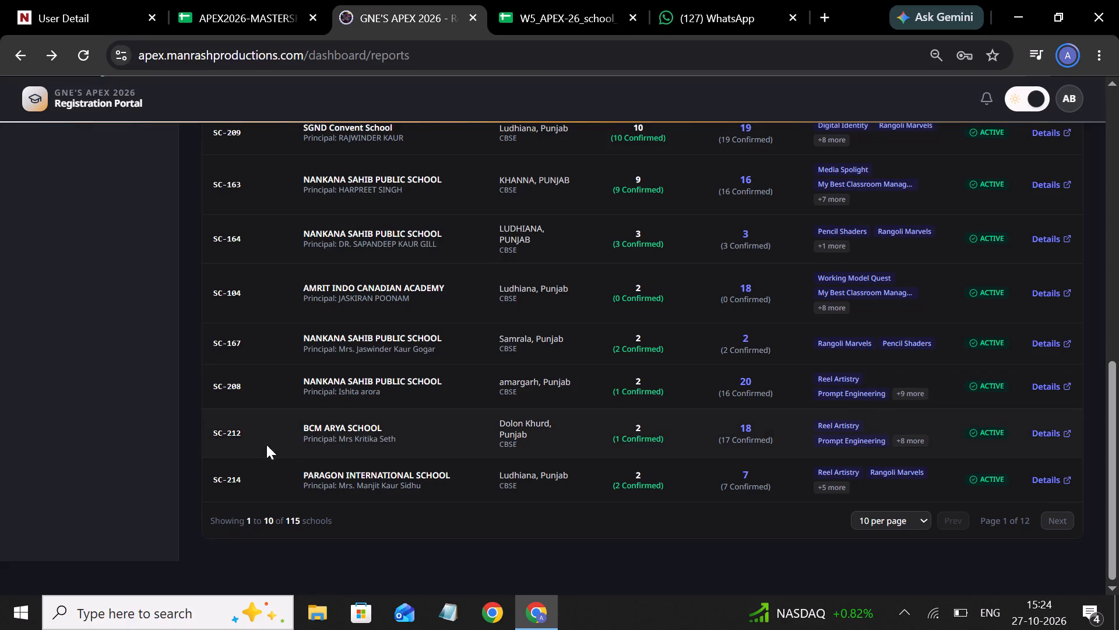
pyautogui.click(569, 2)
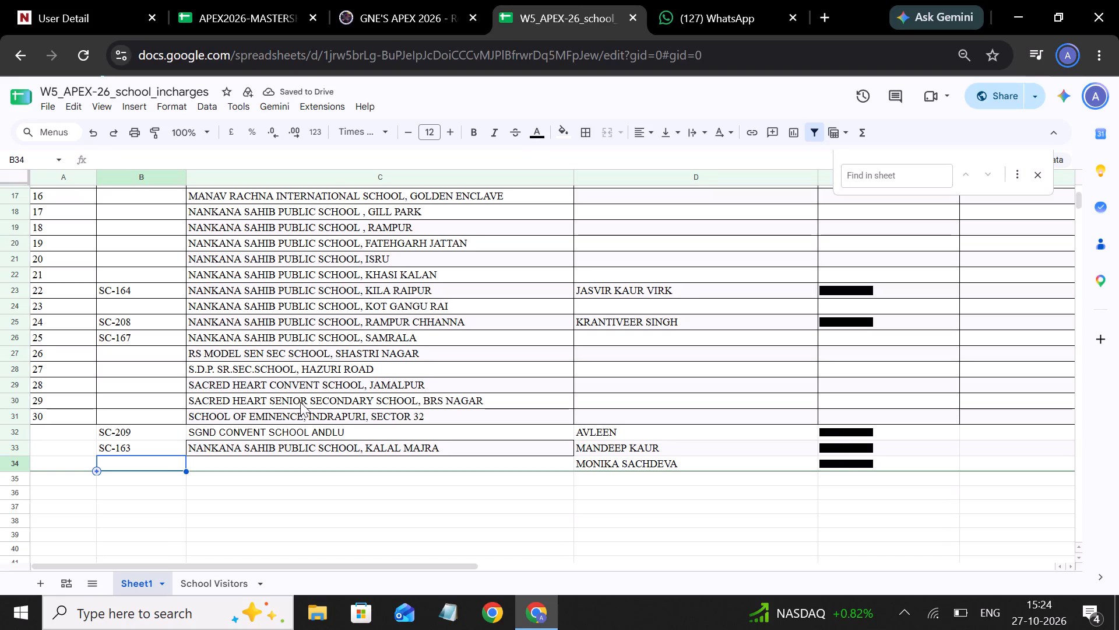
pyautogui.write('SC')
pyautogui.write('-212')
# Enter BCAM ARYA SCHOOL, LALTON KALAN as the school name in row 34.
pyautogui.click(272, 468)
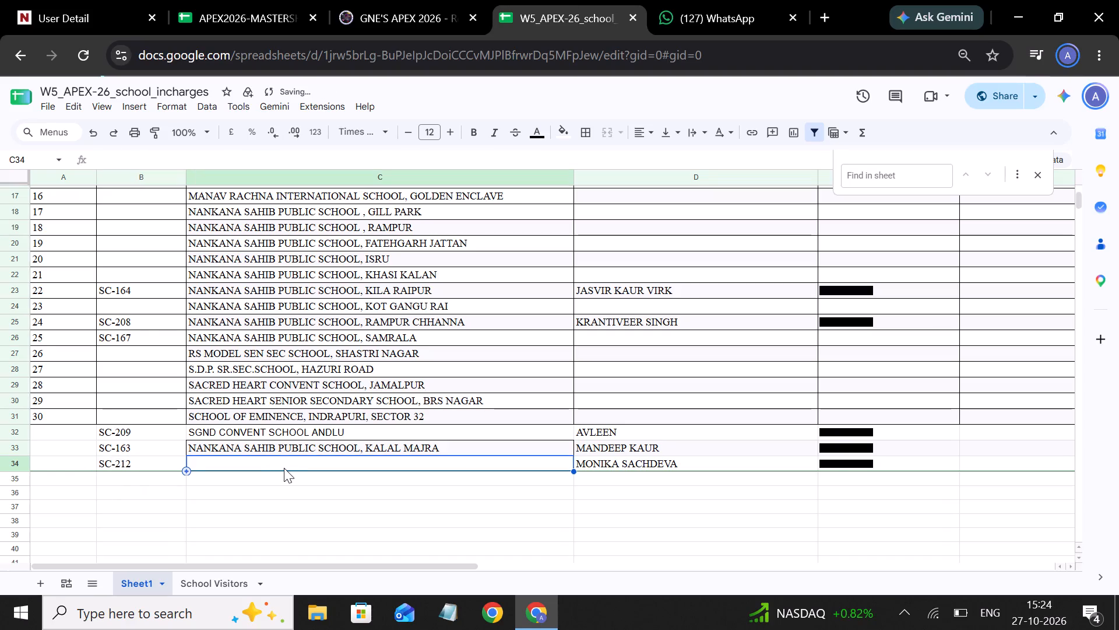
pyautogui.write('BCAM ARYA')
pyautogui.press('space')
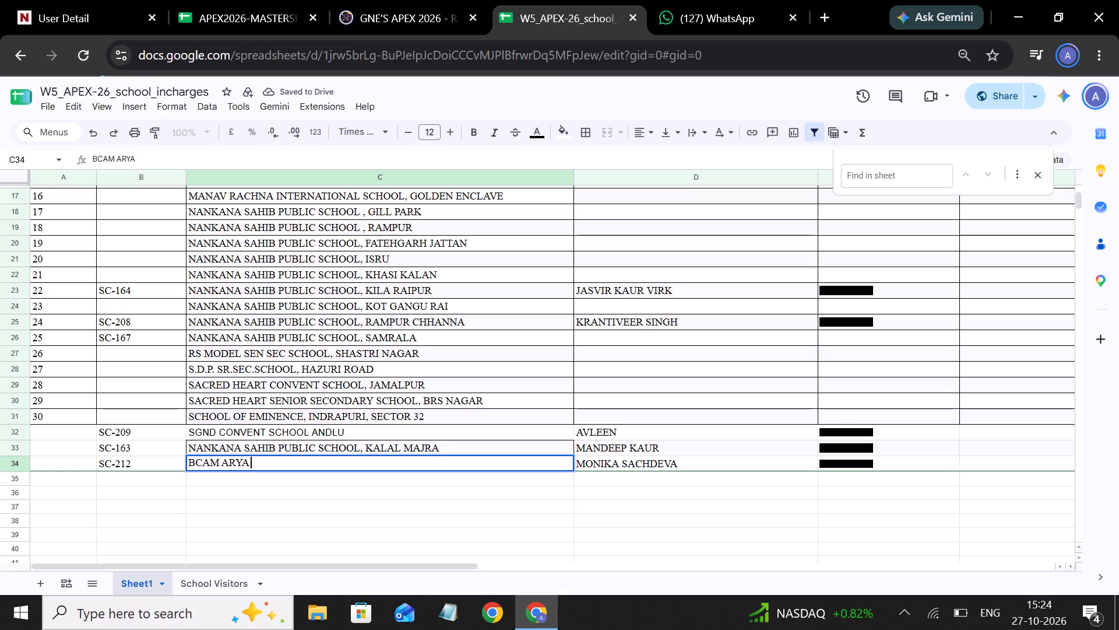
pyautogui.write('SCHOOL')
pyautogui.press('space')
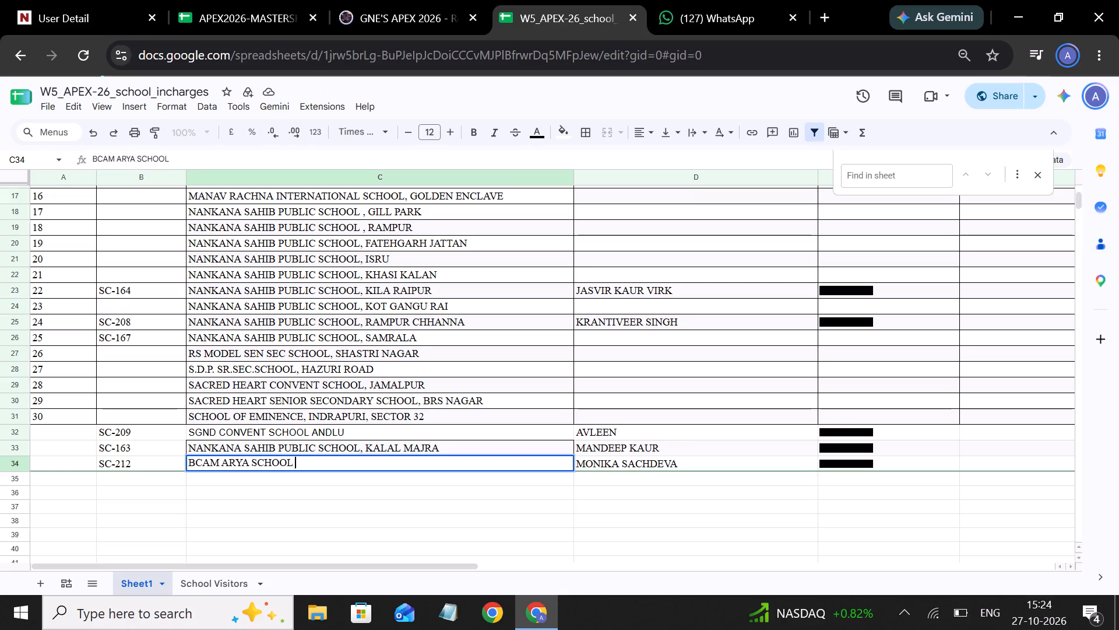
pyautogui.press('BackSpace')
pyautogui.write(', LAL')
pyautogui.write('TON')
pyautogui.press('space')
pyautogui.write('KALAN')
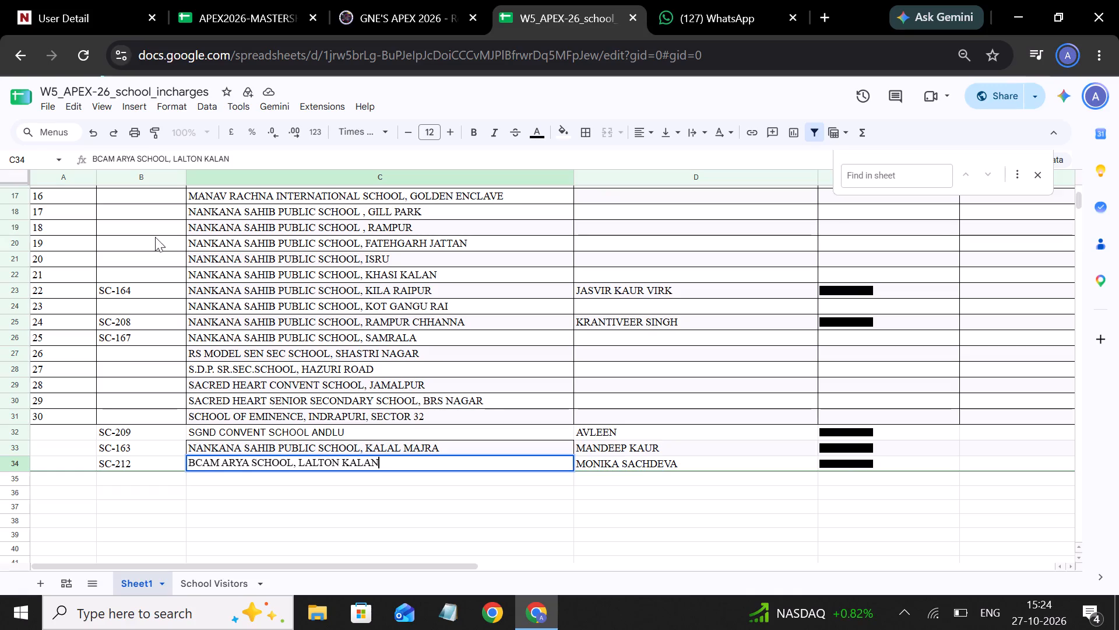
# Examine Paragon International School (SC-214) in the portal's school report details, and look through the incharges sheet's school list.
pyautogui.click(403, 0)
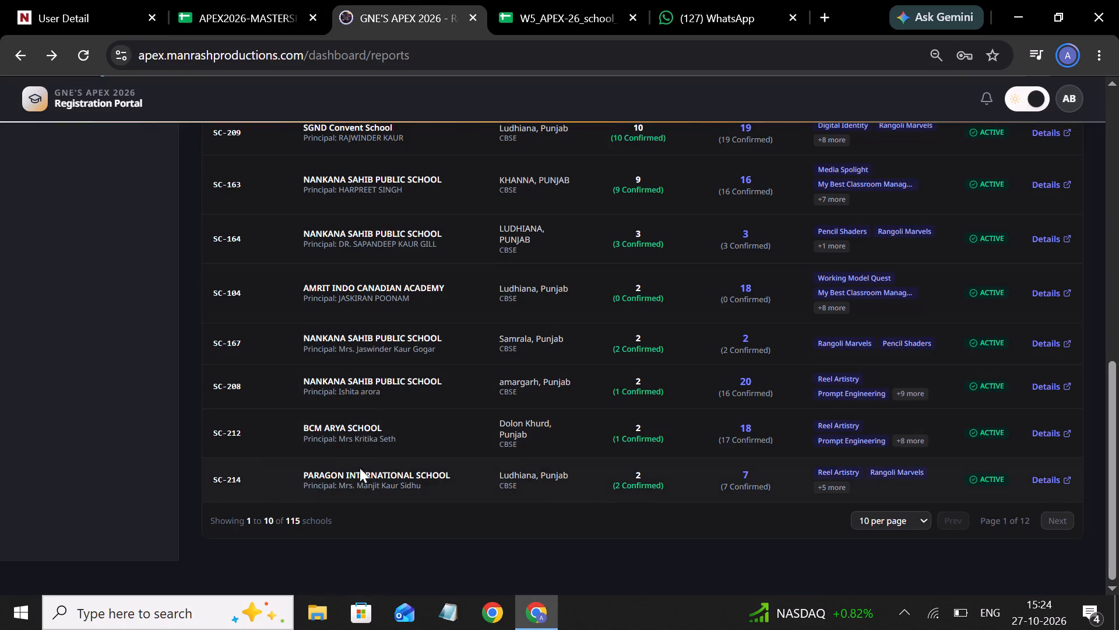
pyautogui.hscroll(-1, 451, 468)
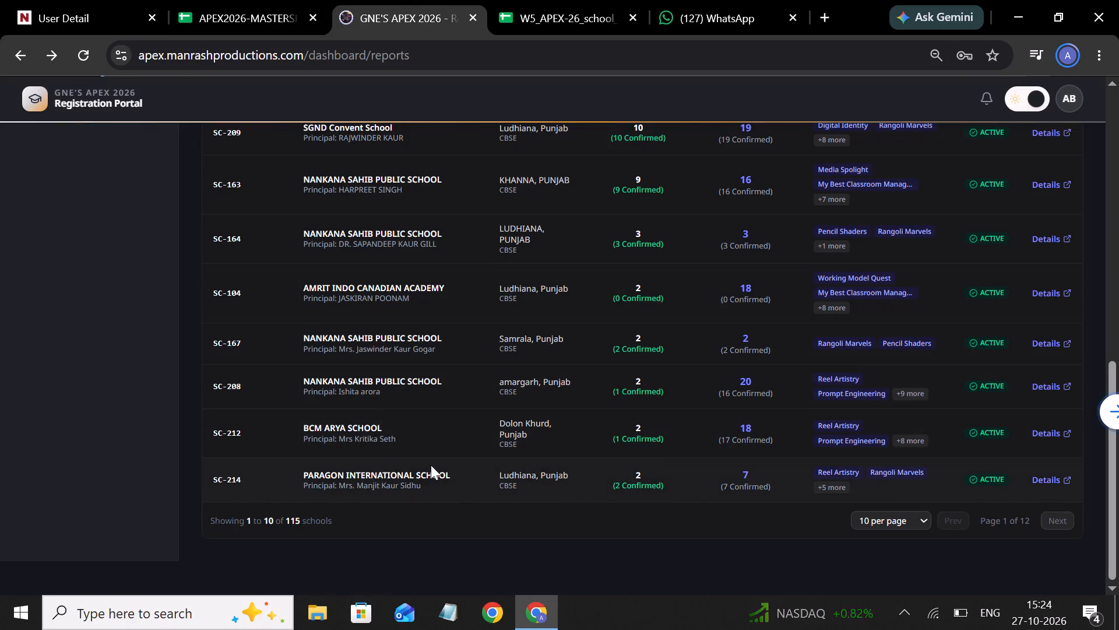
pyautogui.hscroll(-1, 431, 465)
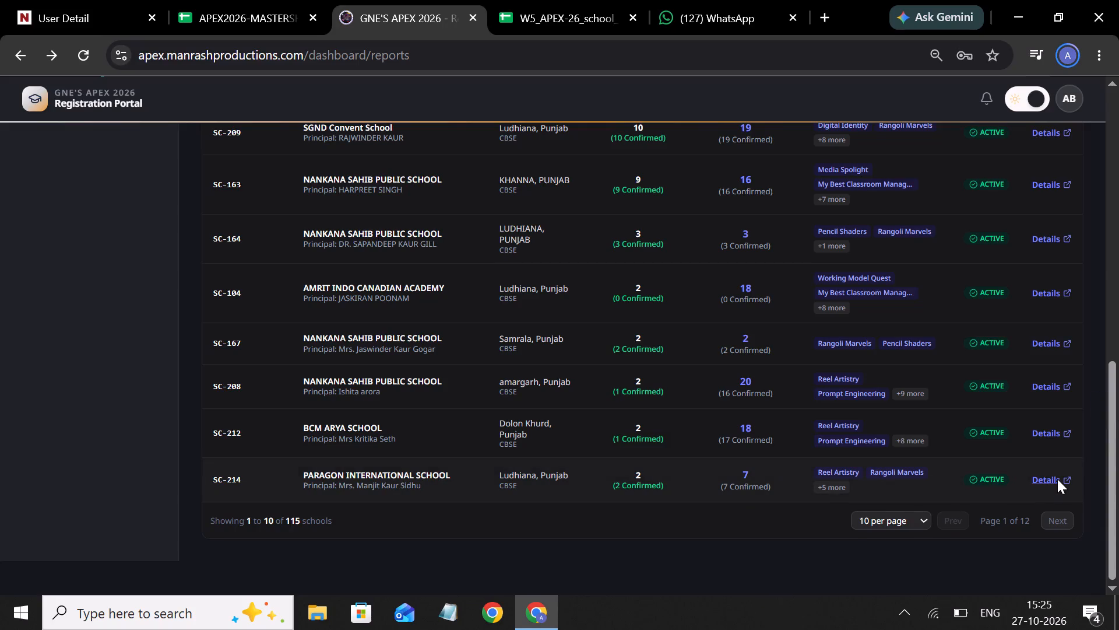
pyautogui.click(1057, 479)
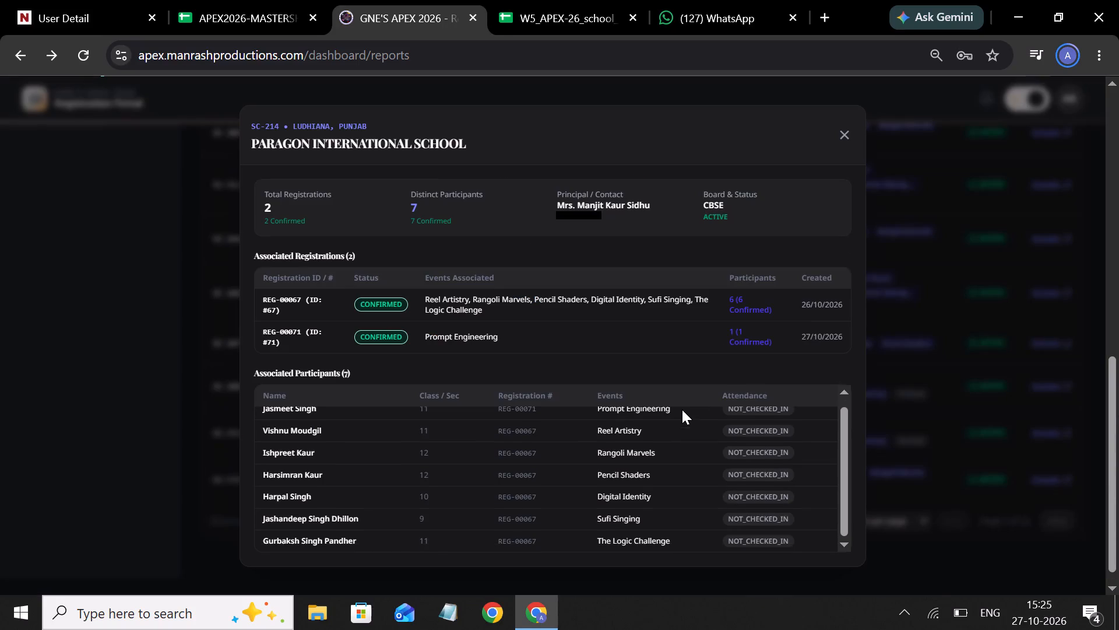
pyautogui.click(847, 132)
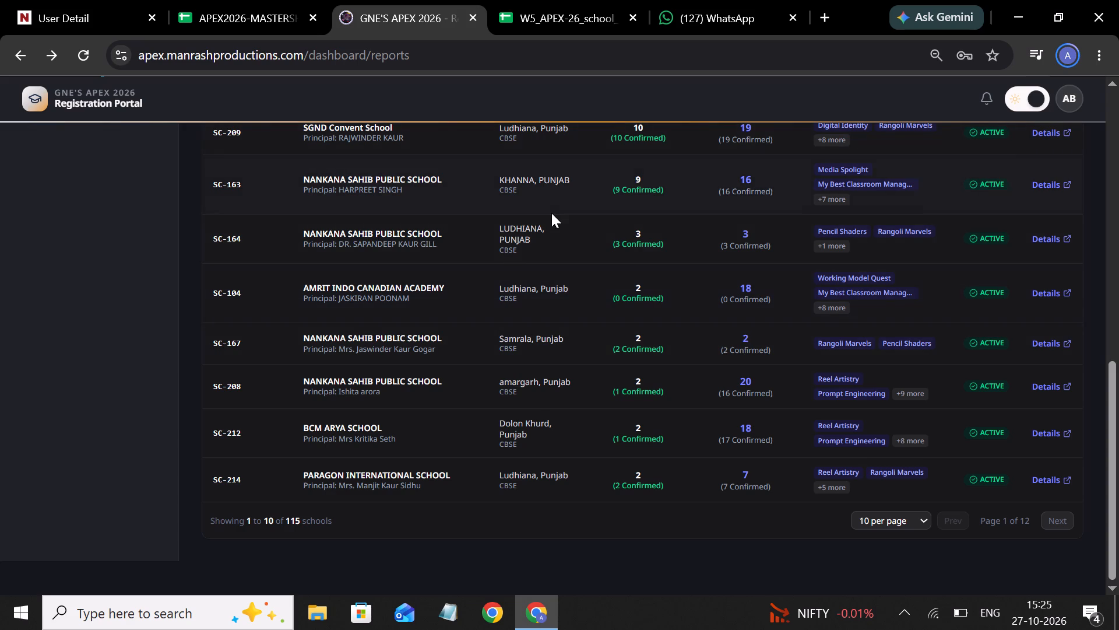
pyautogui.click(575, 3)
pyautogui.scroll(1, 400, 224)
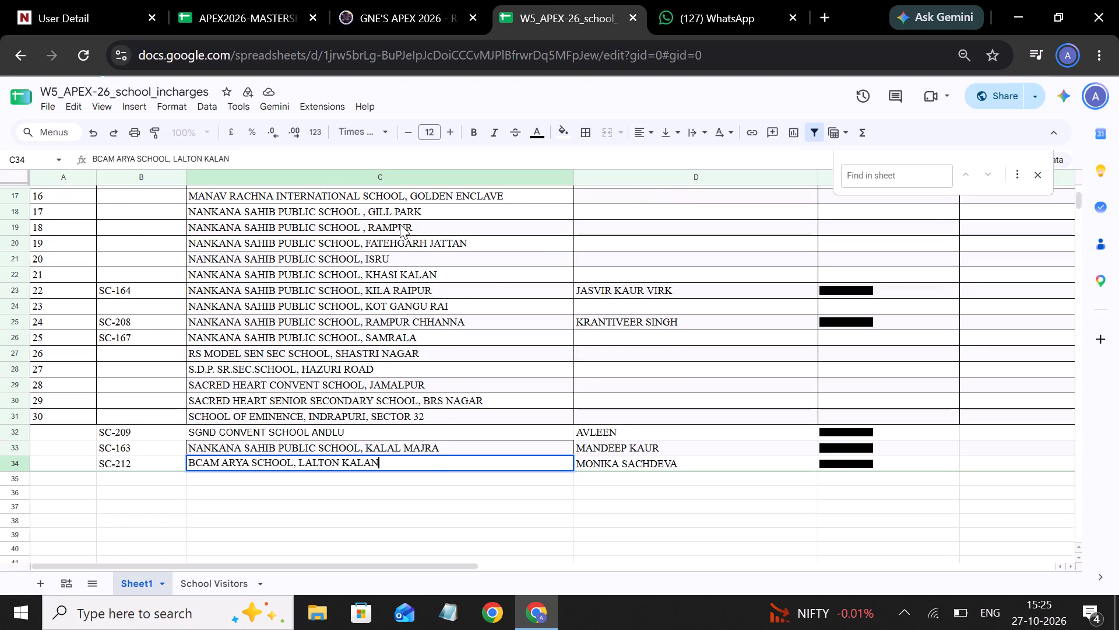
pyautogui.scroll(1, 400, 224)
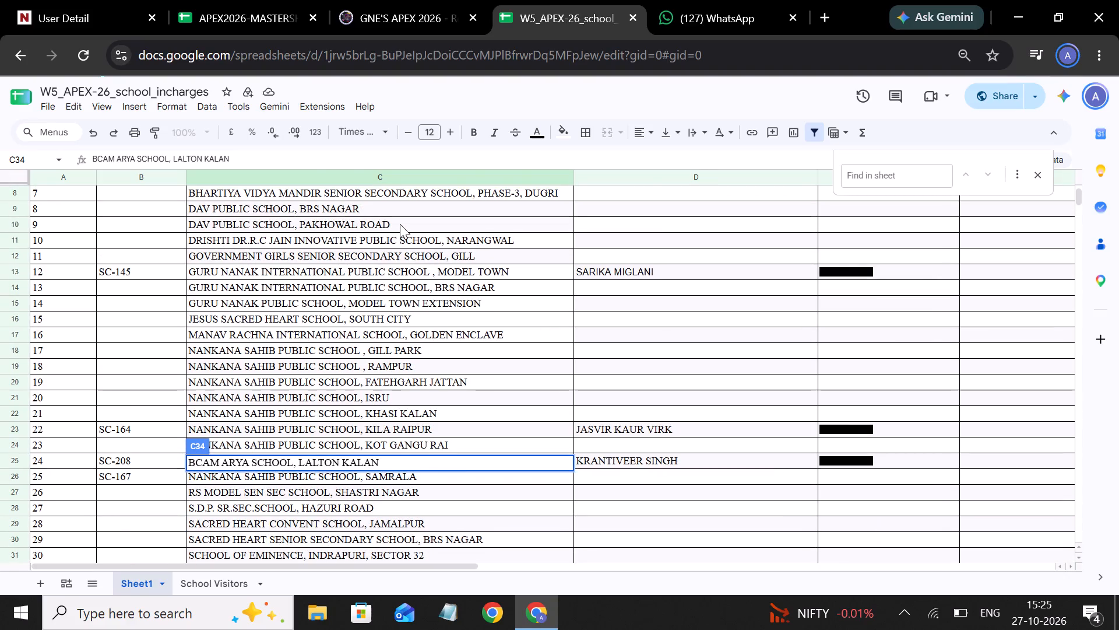
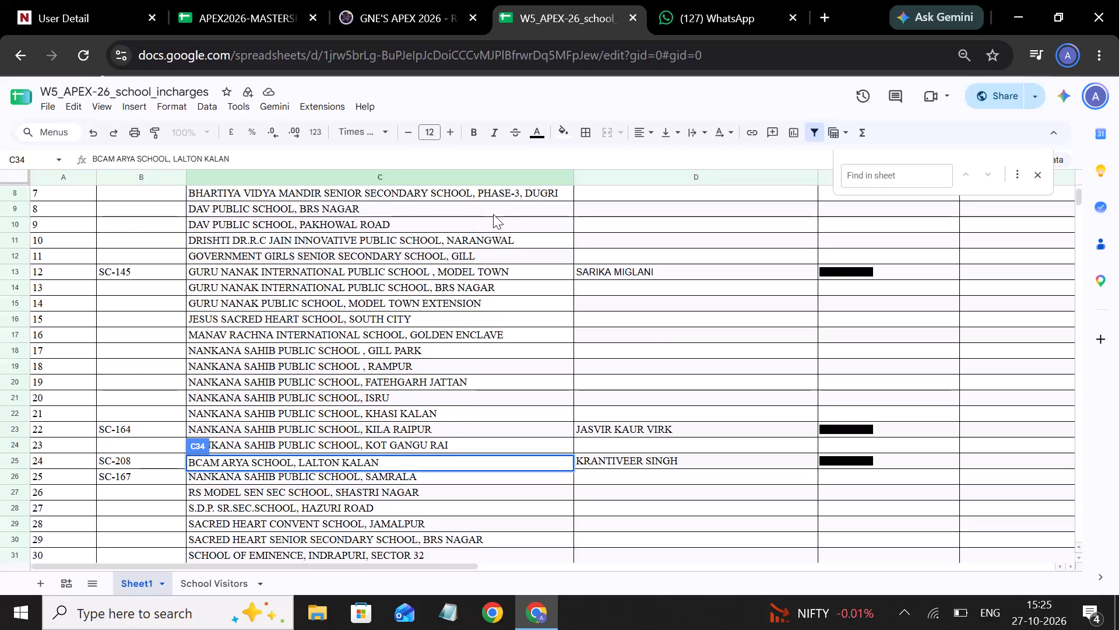
# Copy the school name PARAGON INTERNATIONAL SCHOOL from the portal's school report into column C of row 35 in the incharges sheet.
pyautogui.scroll(-2, 493, 214)
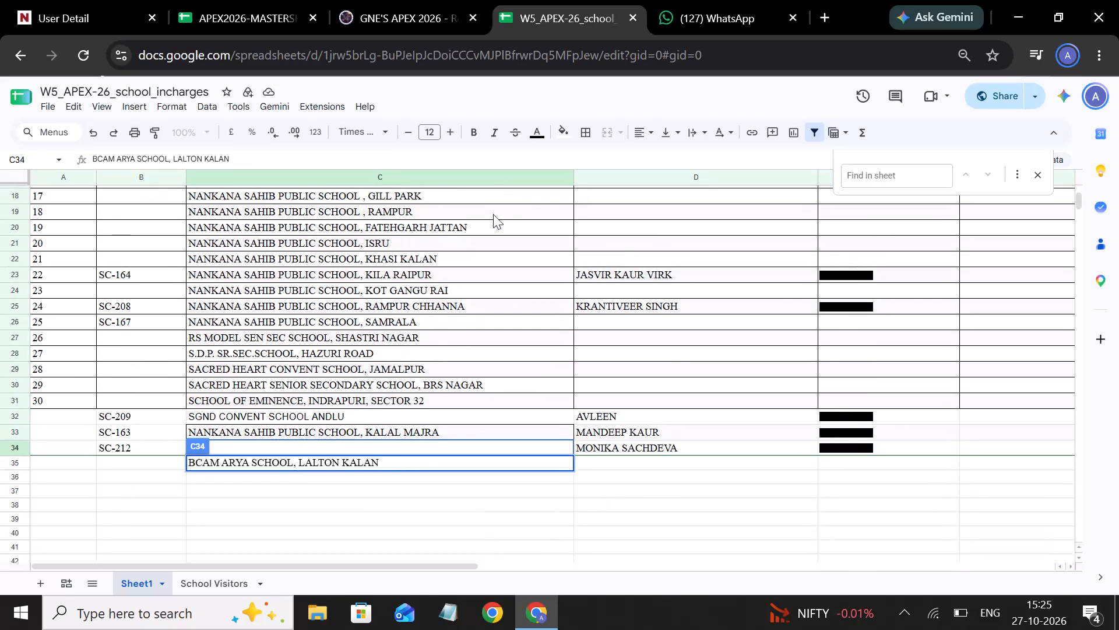
pyautogui.click(280, 488)
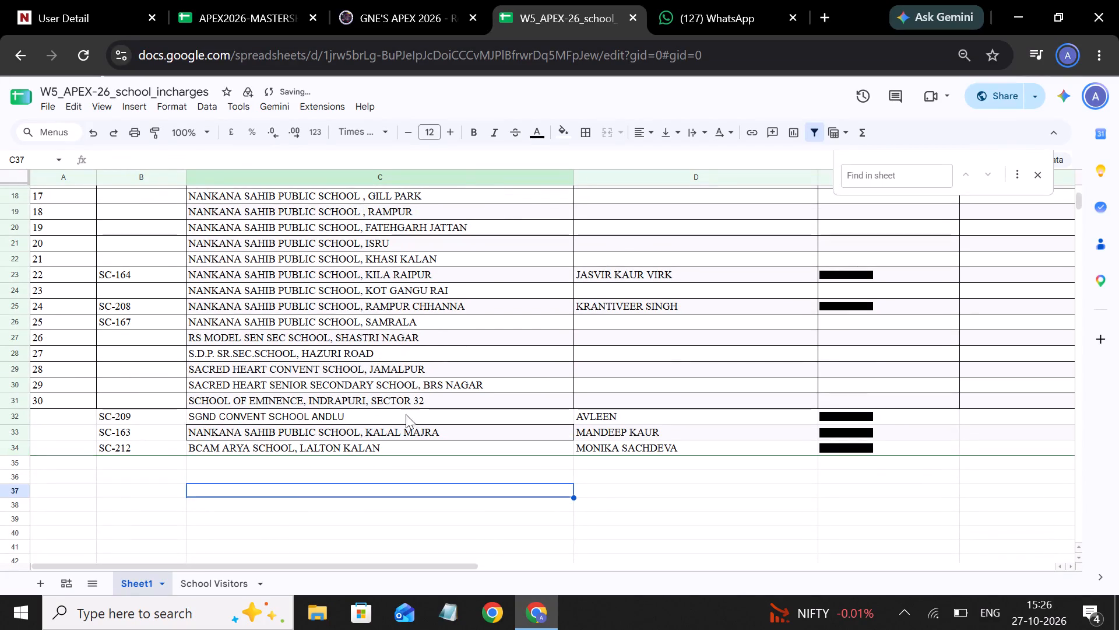
pyautogui.click(248, 460)
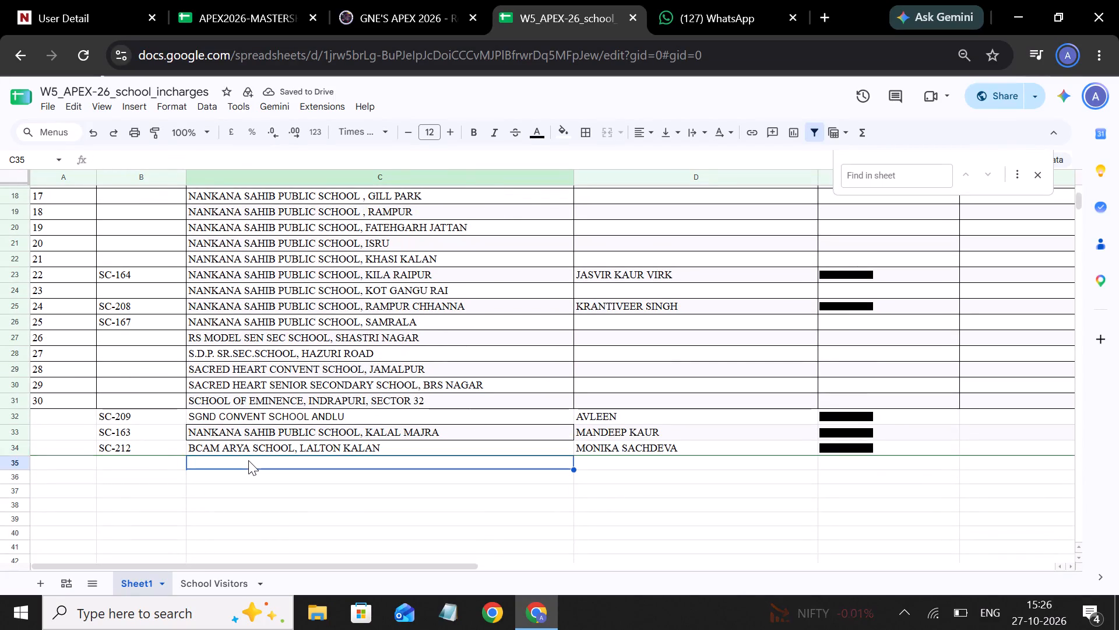
pyautogui.scroll(1, 285, 317)
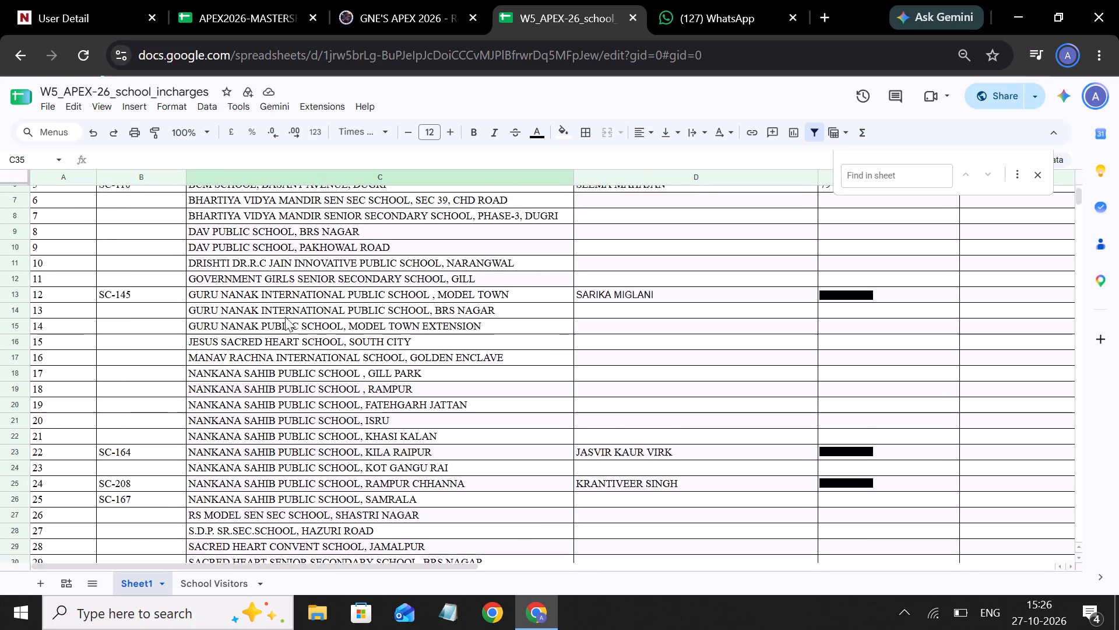
pyautogui.scroll(1, 285, 317)
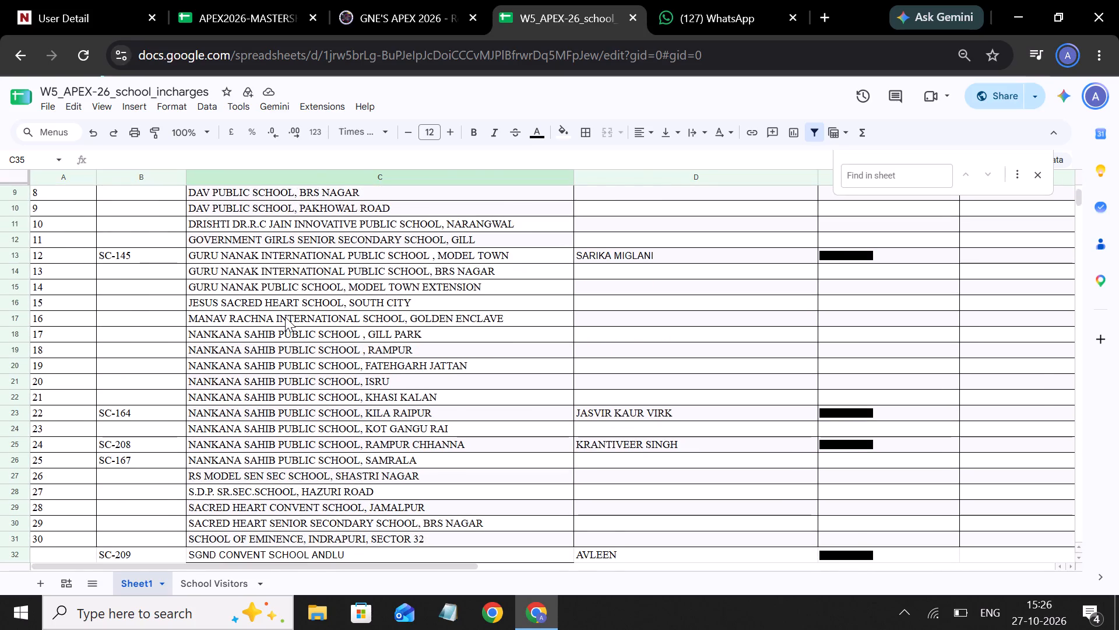
pyautogui.scroll(-1, 387, 363)
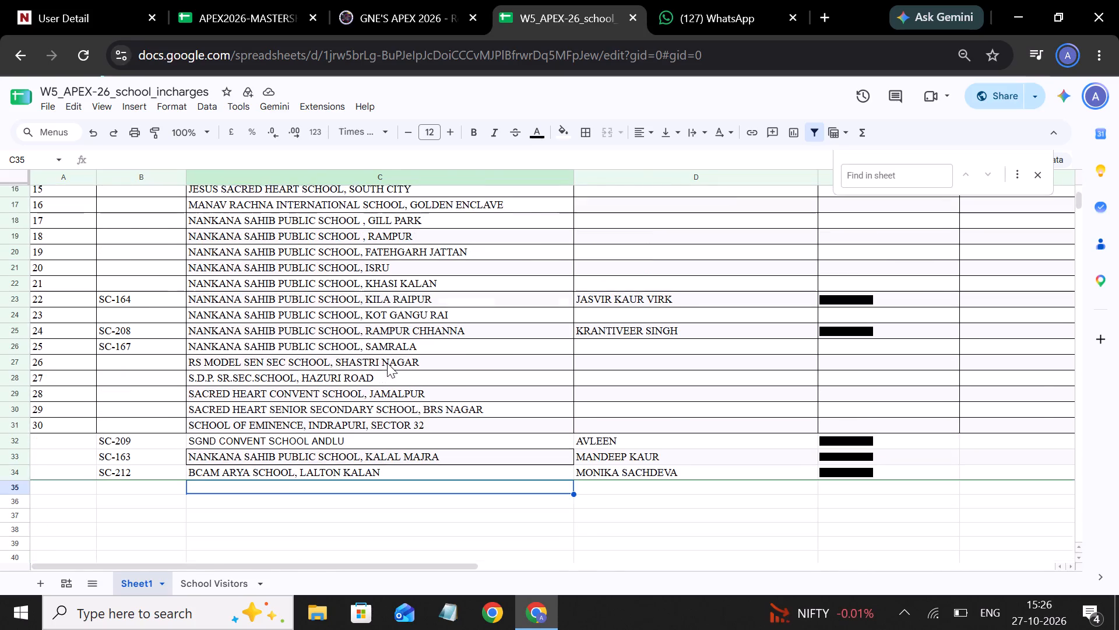
pyautogui.click(403, 3)
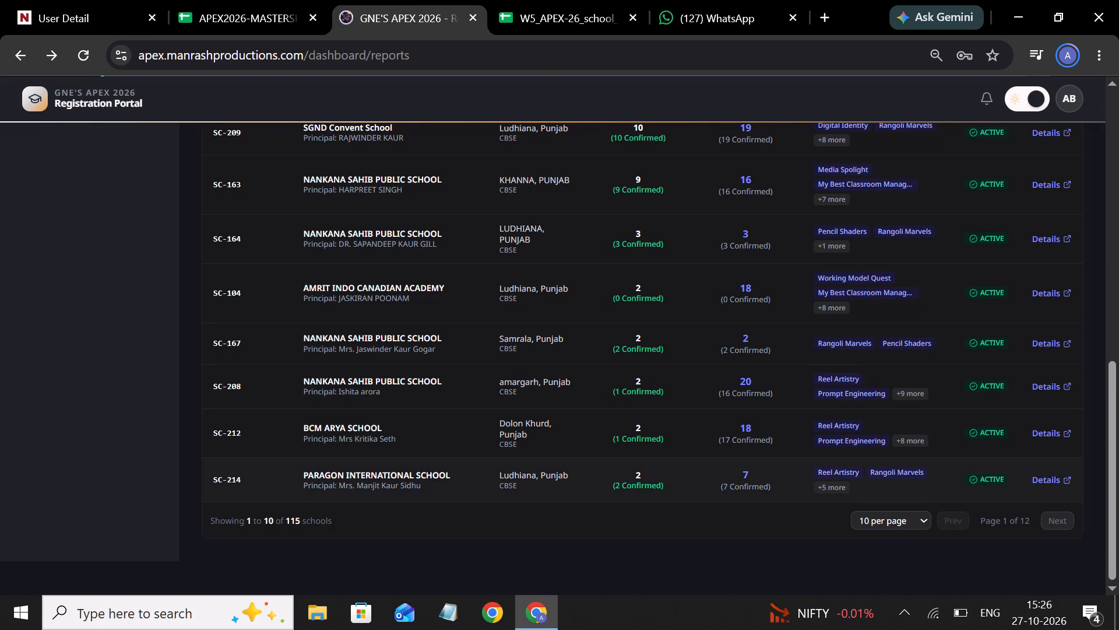
pyautogui.moveTo(302, 475); pyautogui.dragTo(454, 466)
pyautogui.hotkey('ctrl', 'c')
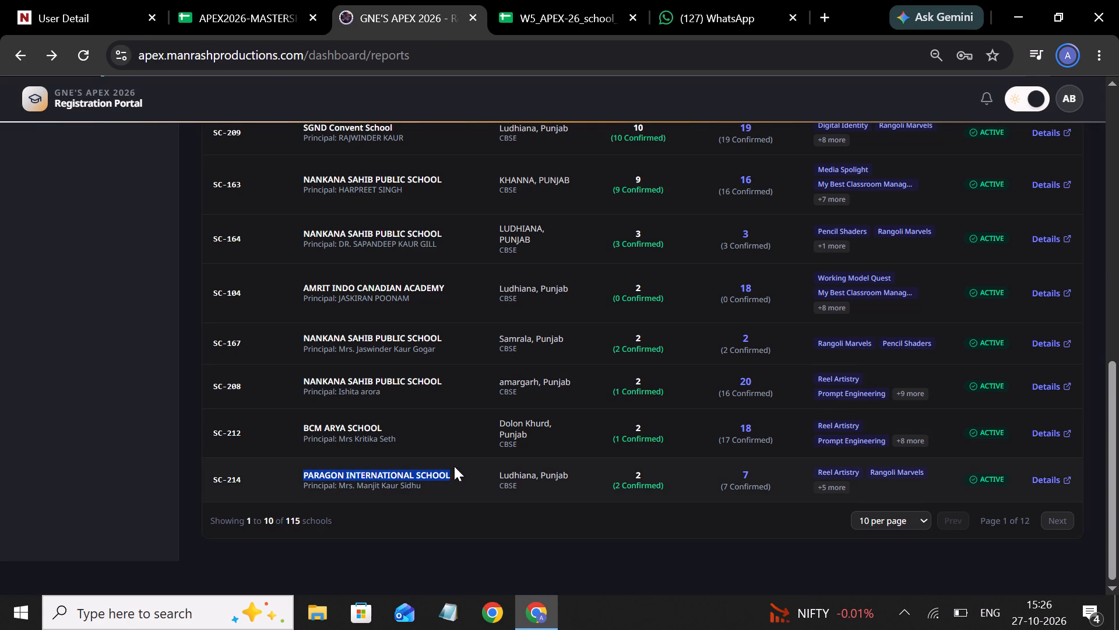
pyautogui.click(567, 1)
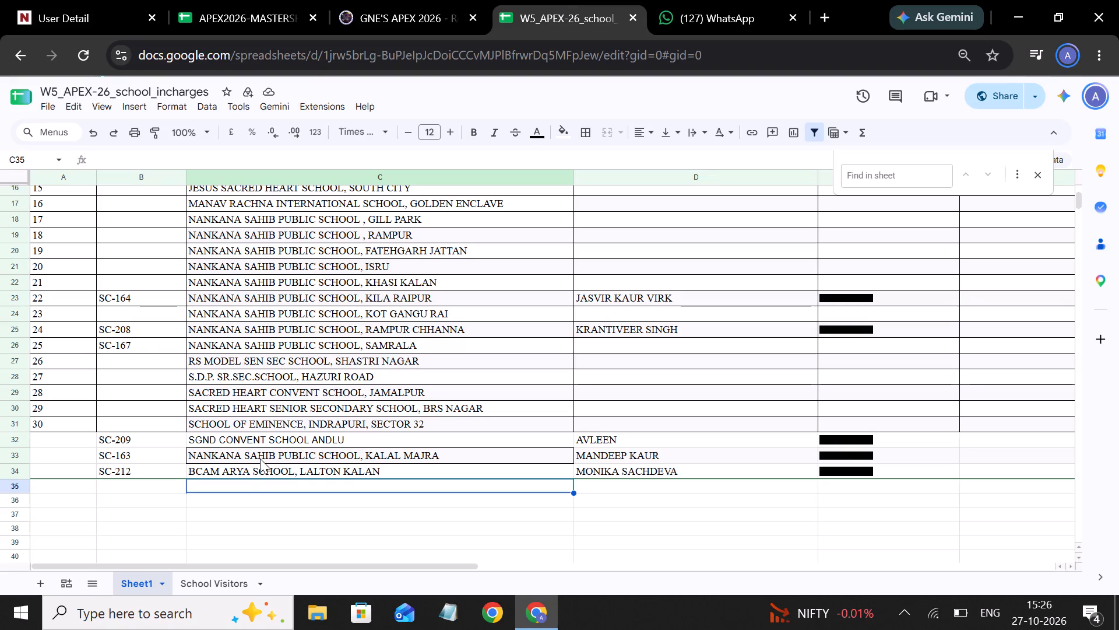
pyautogui.hotkey('ctrl', 'v')
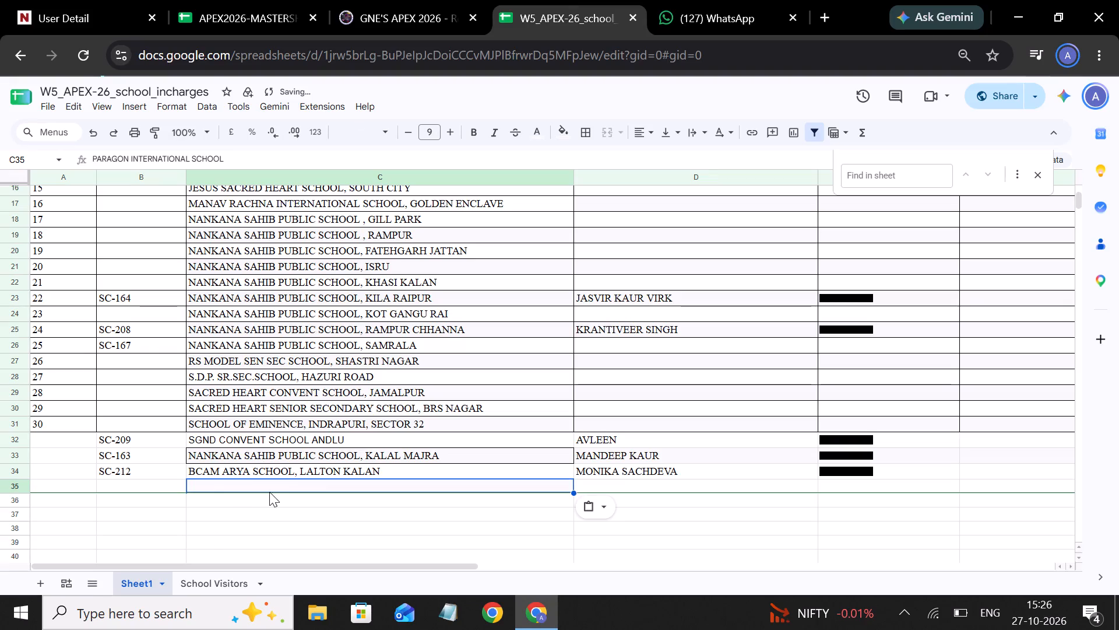
# Set the text colour of the school name in row 35 to black.
pyautogui.click(536, 128)
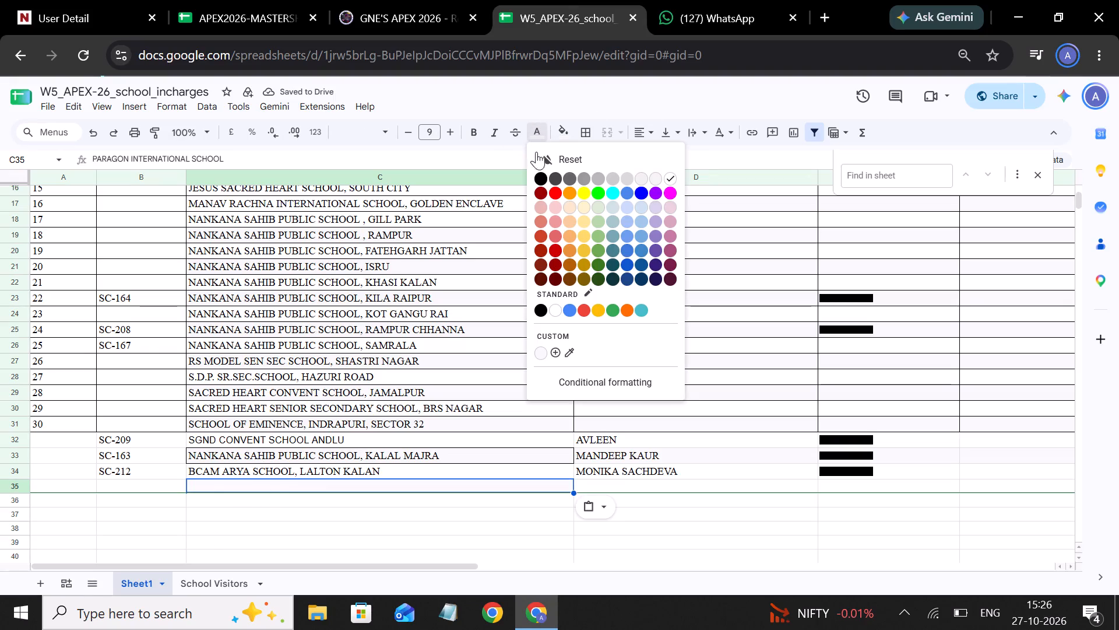
pyautogui.click(542, 177)
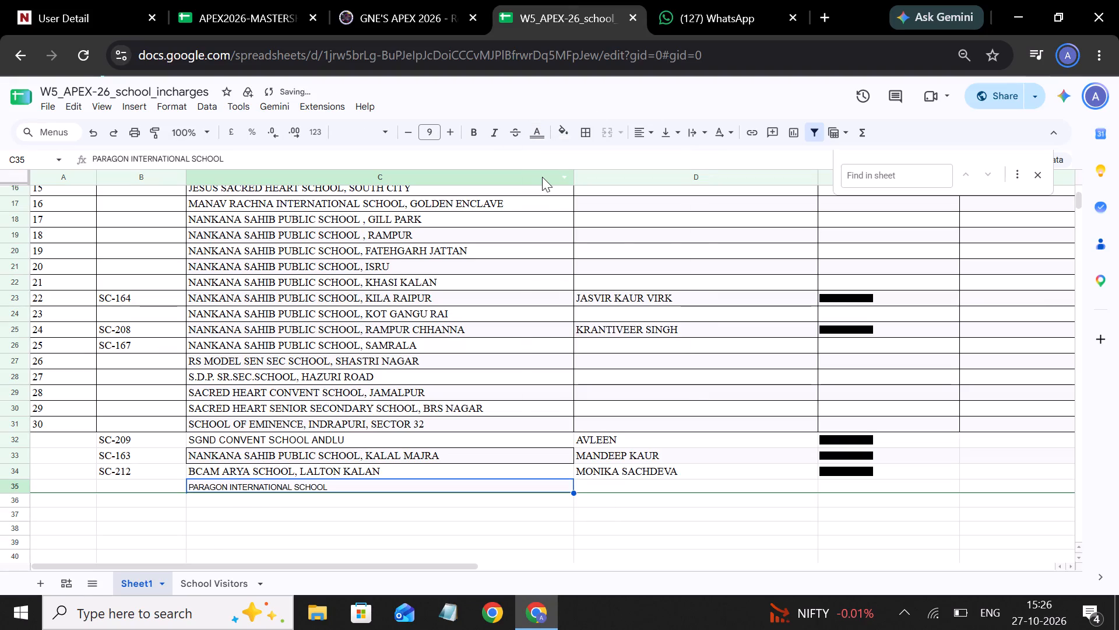
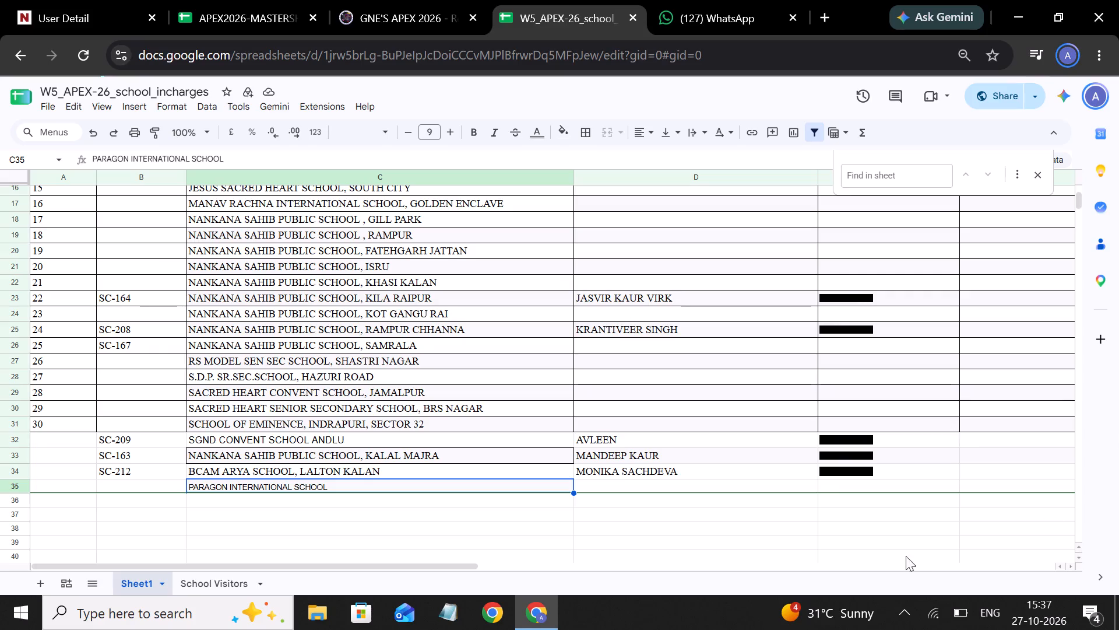
# Enter the teacher incharge's phone number in column E of row 35 for PARAGON INTERNATIONAL SCHOOL.
pyautogui.click(843, 479)
pyautogui.click(844, 484)
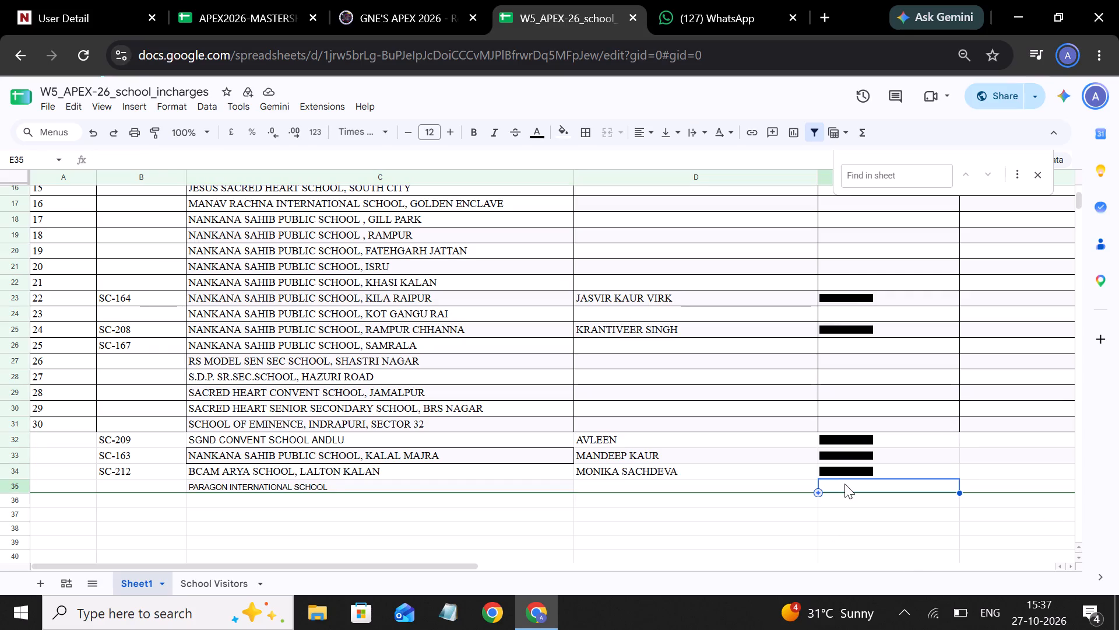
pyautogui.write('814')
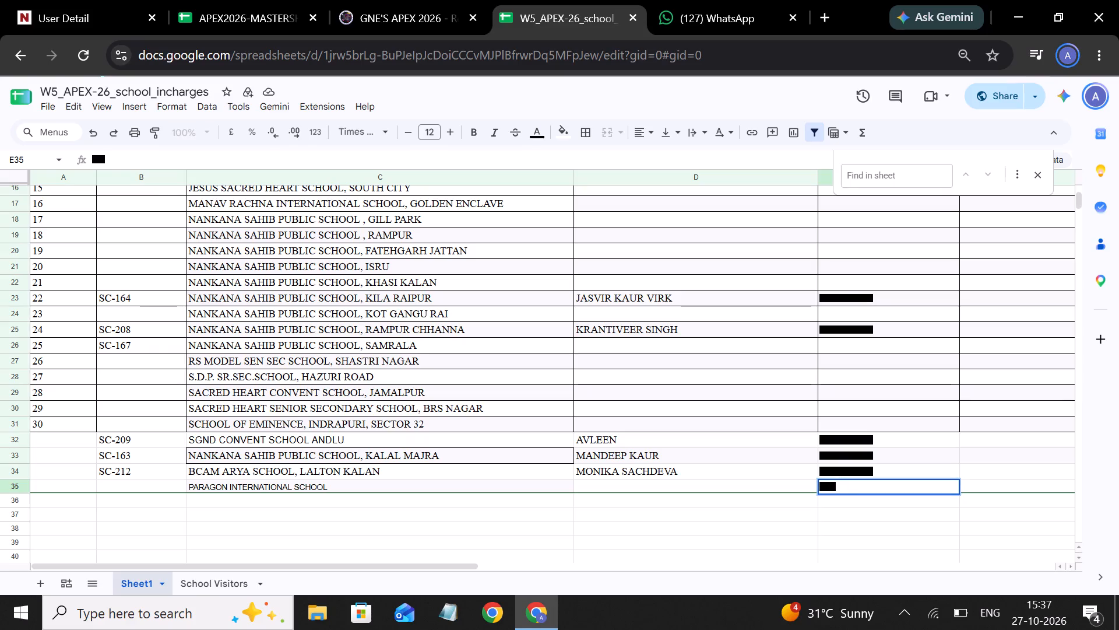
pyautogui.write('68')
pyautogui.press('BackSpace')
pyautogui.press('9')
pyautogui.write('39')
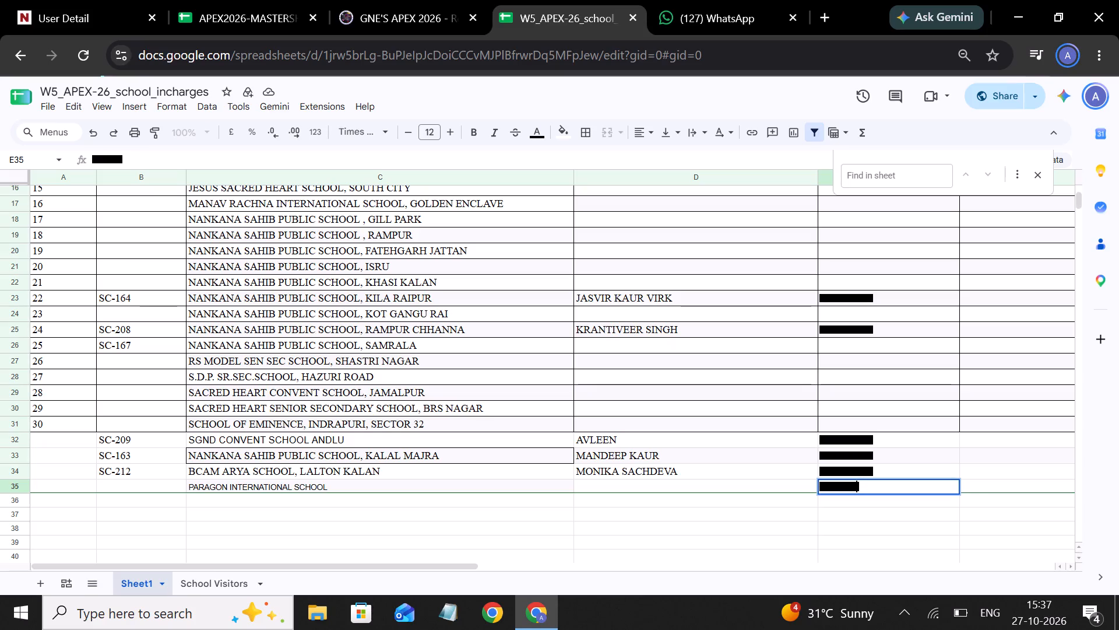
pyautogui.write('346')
pyautogui.click(841, 548)
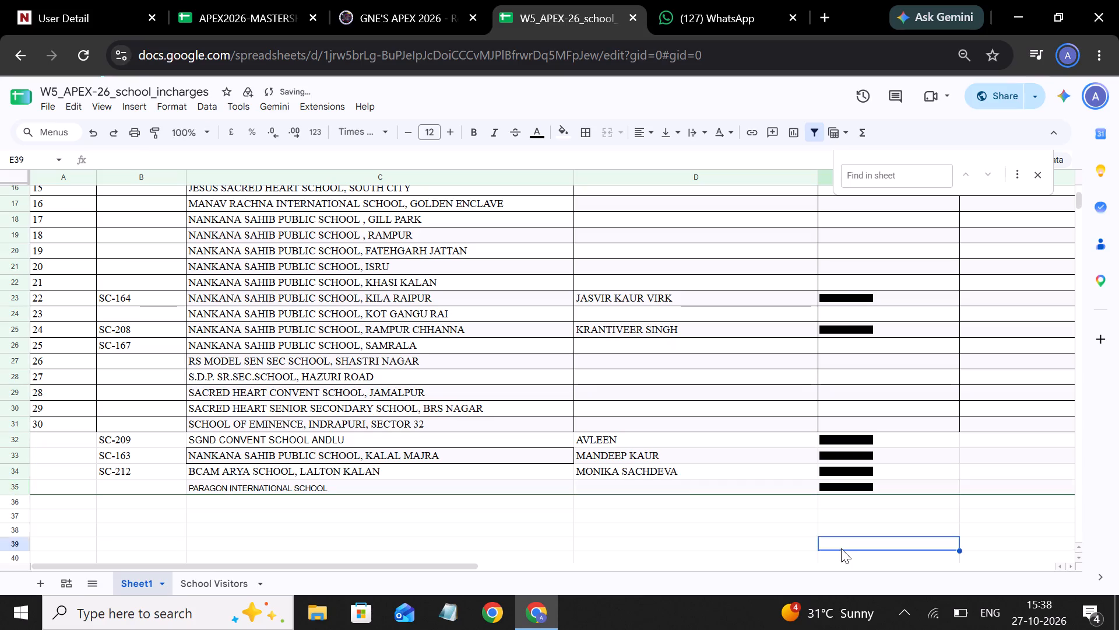
# Enter the teacher incharge's name in column D of row 35 for PARAGON INTERNATIONAL SCHOOL.
pyautogui.click(676, 486)
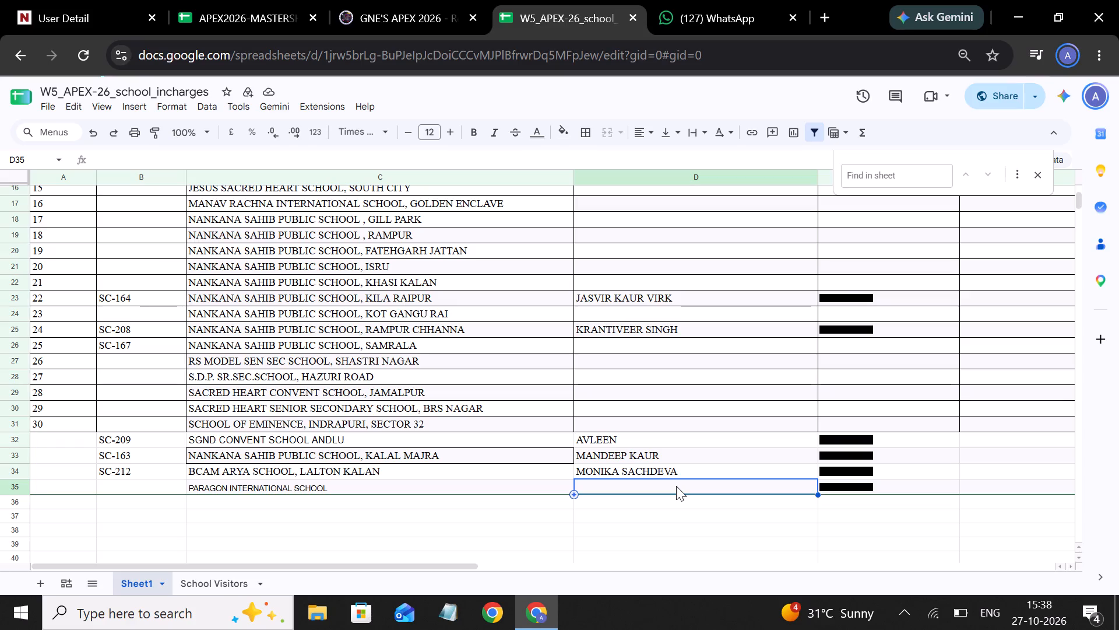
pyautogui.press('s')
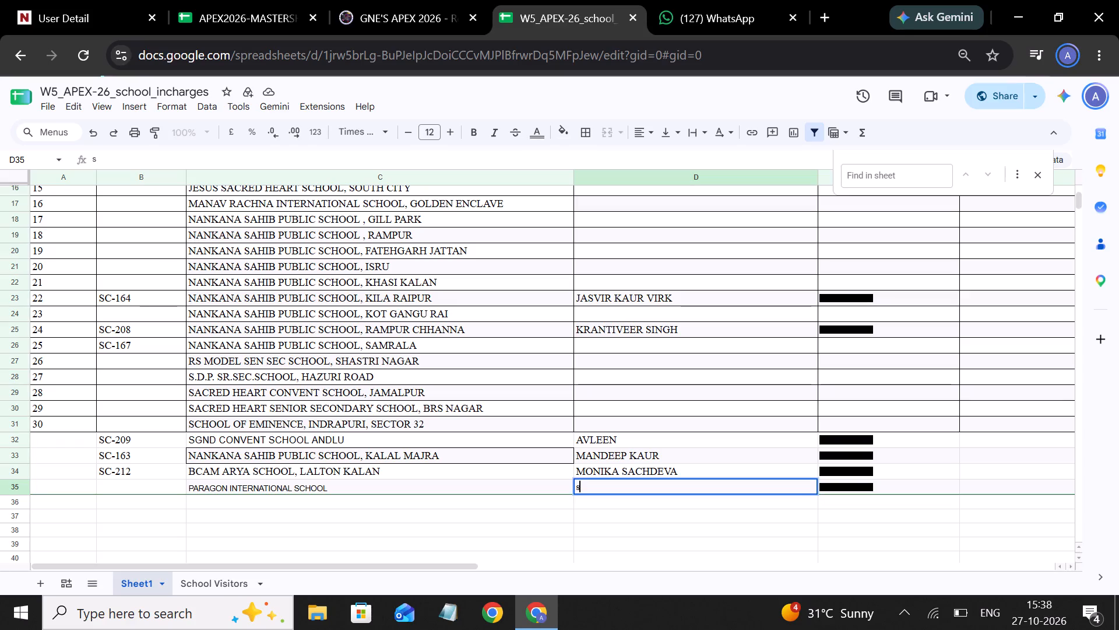
pyautogui.press('BackSpace')
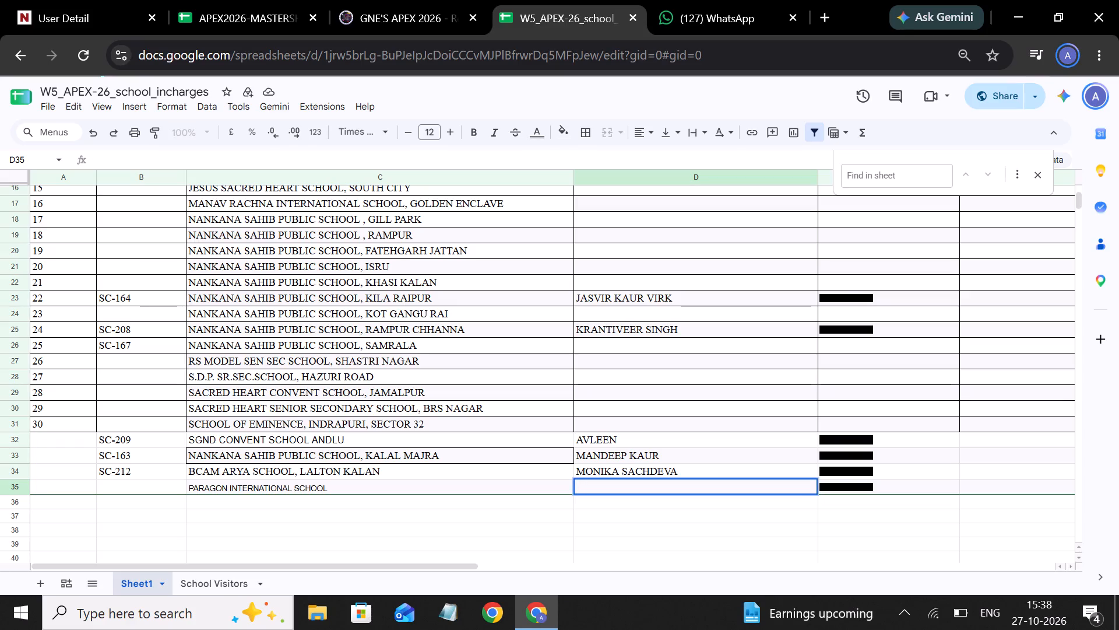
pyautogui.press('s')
pyautogui.press('BackSpace')
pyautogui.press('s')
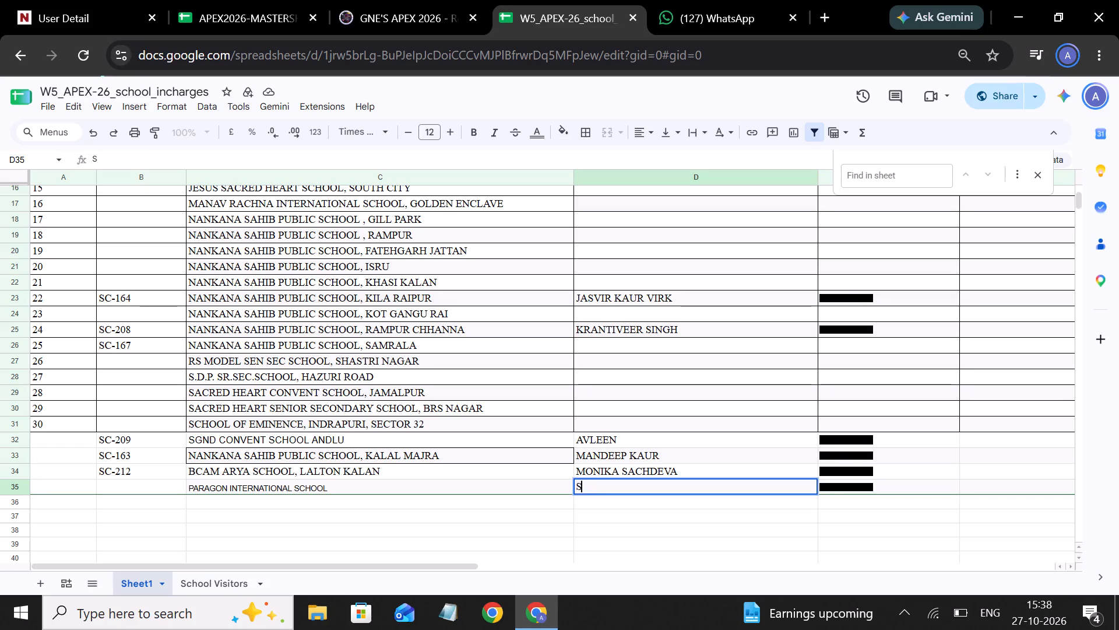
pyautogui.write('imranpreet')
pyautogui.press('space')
# Complete the teacher incharge's name in column D of row 35 for PARAGON INTERNATIONAL SCHOOL.
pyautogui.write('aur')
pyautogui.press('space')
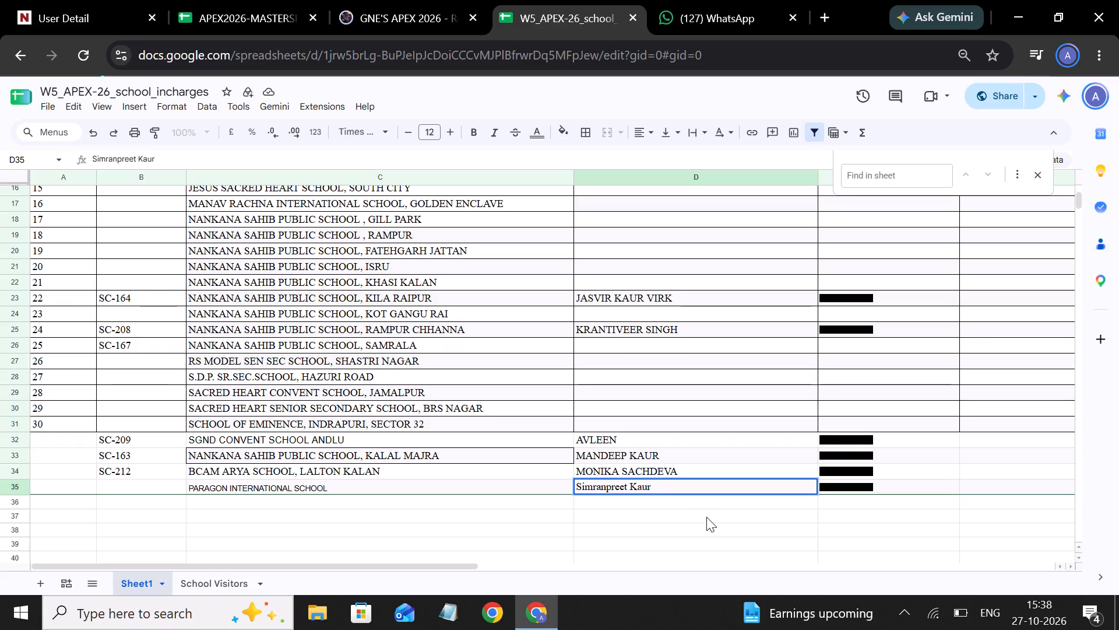
pyautogui.click(706, 517)
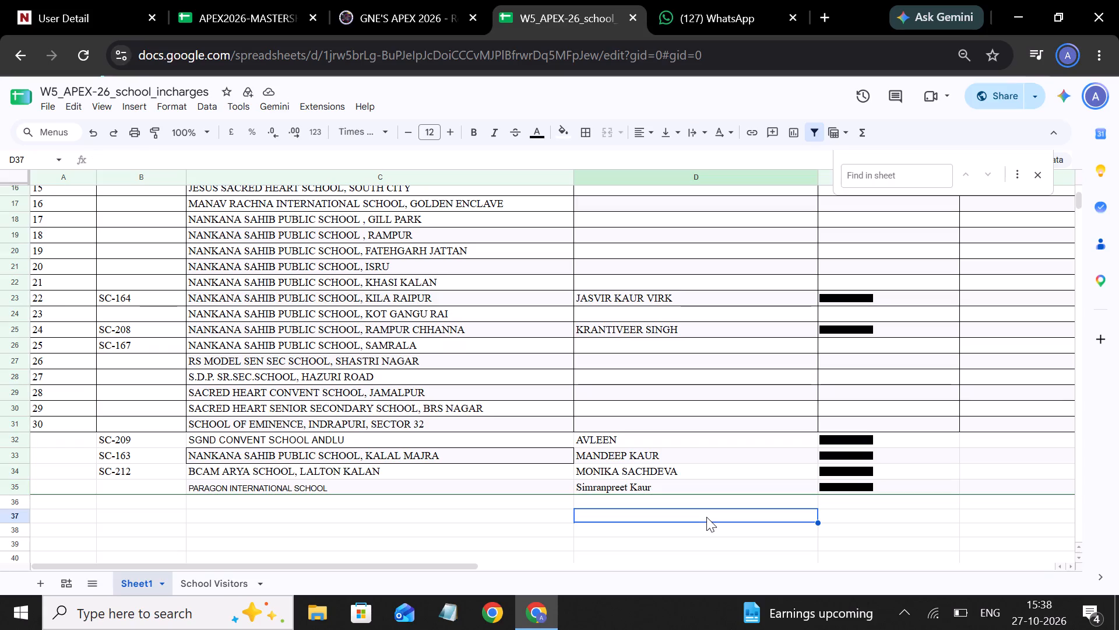
# Look up PARAGON INTERNATIONAL SCHOOL in the registration portal's school report and enter its code SC-214 in column B of row 35.
pyautogui.click(425, 0)
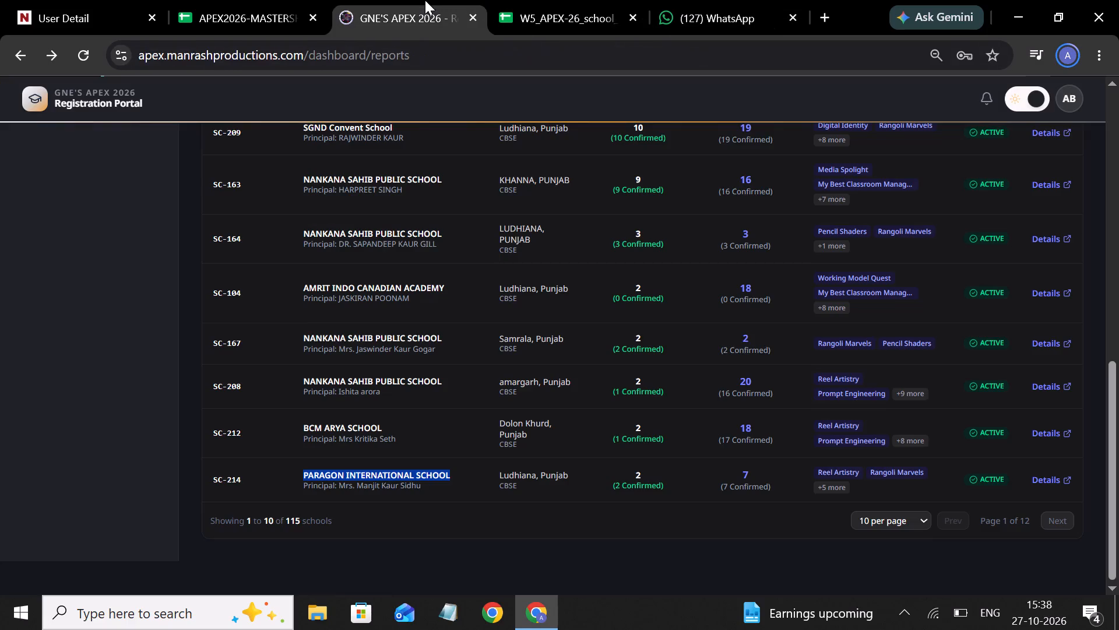
pyautogui.click(564, 23)
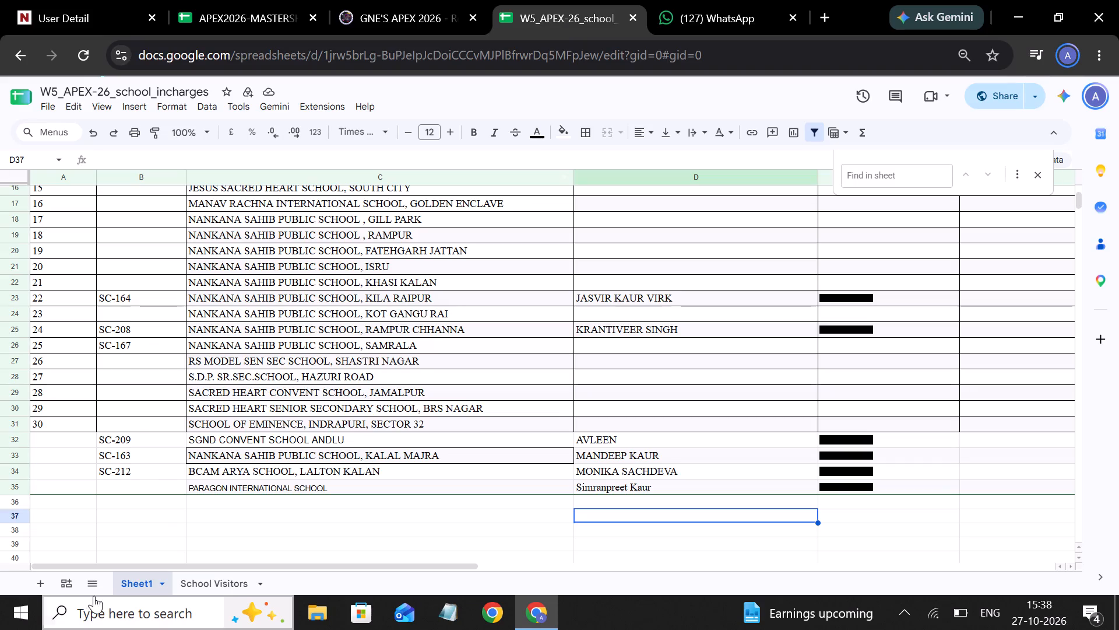
pyautogui.click(131, 491)
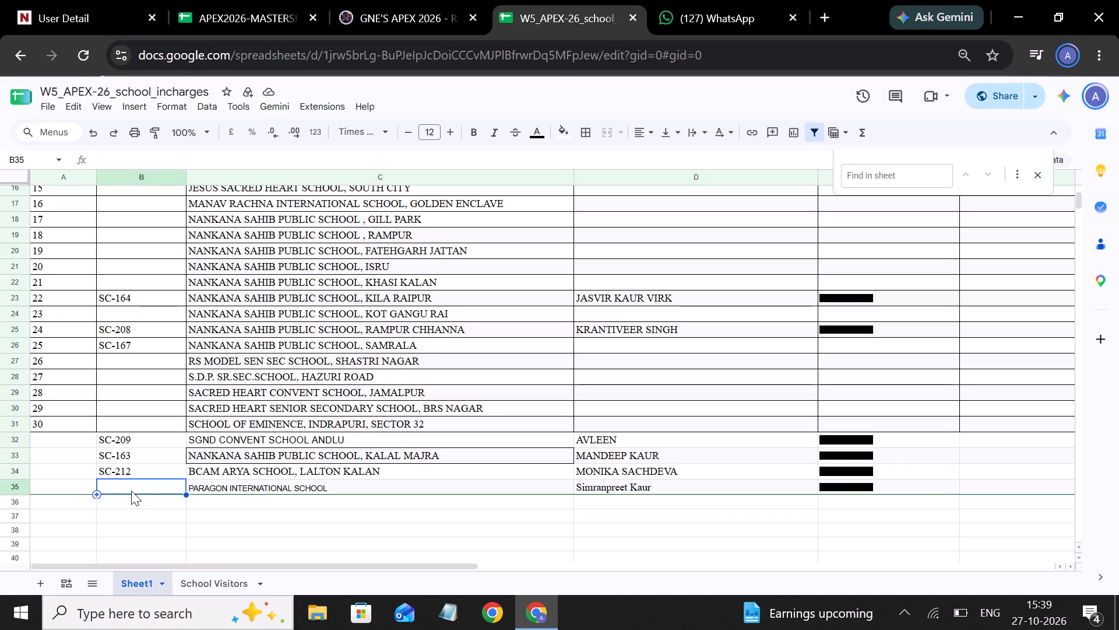
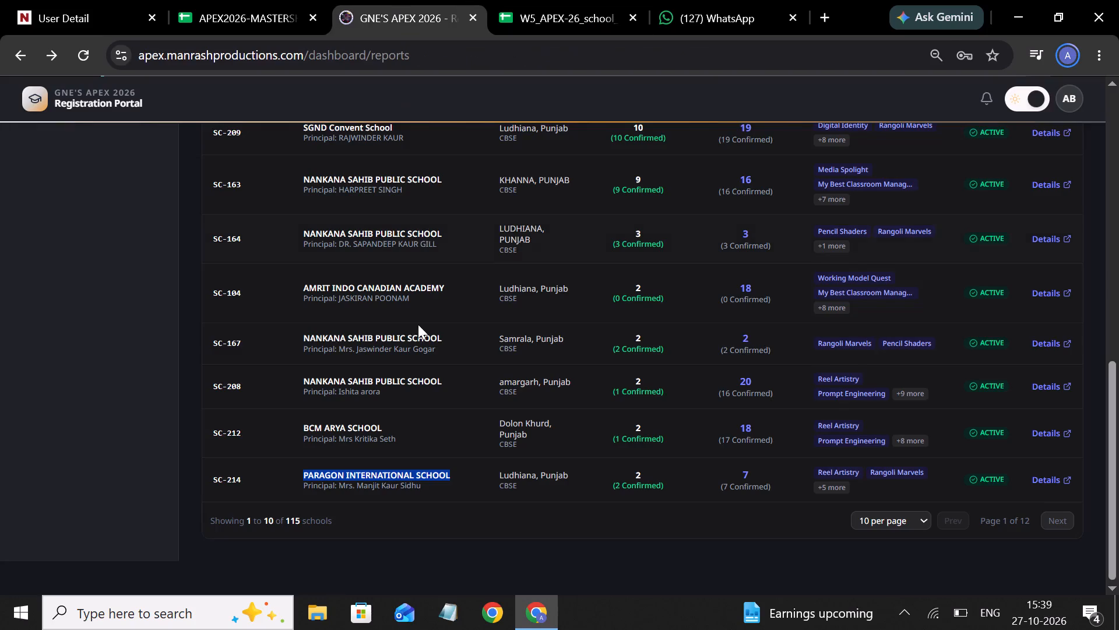
# Go to page 2 of the portal's school report and examine the codes and names of the schools listed there.
pyautogui.hscroll(1, 452, 307)
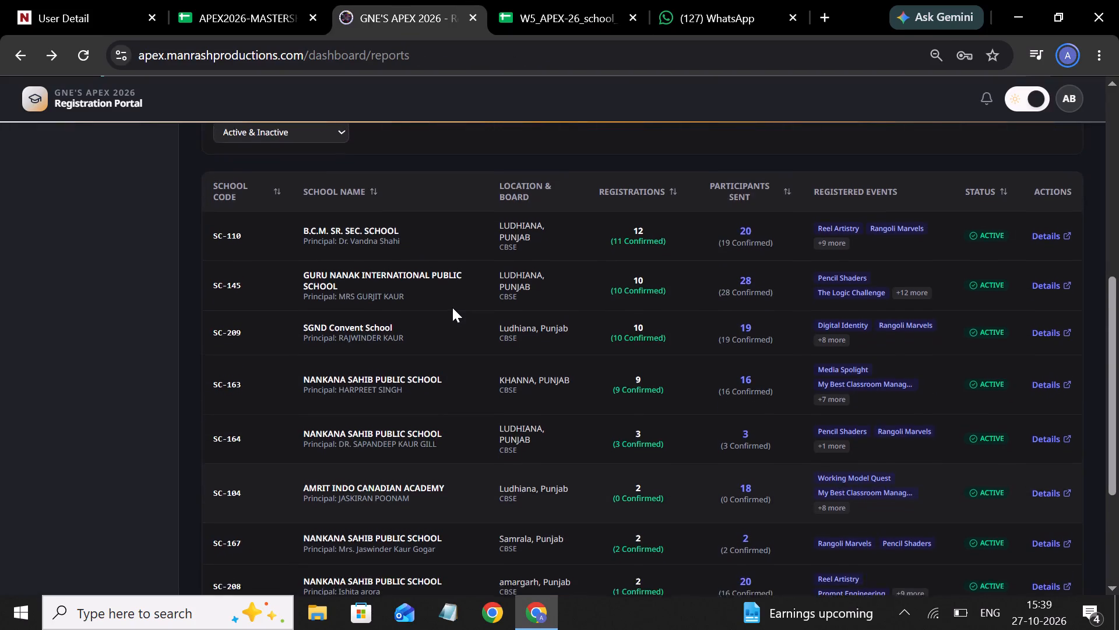
pyautogui.hscroll(1, 452, 307)
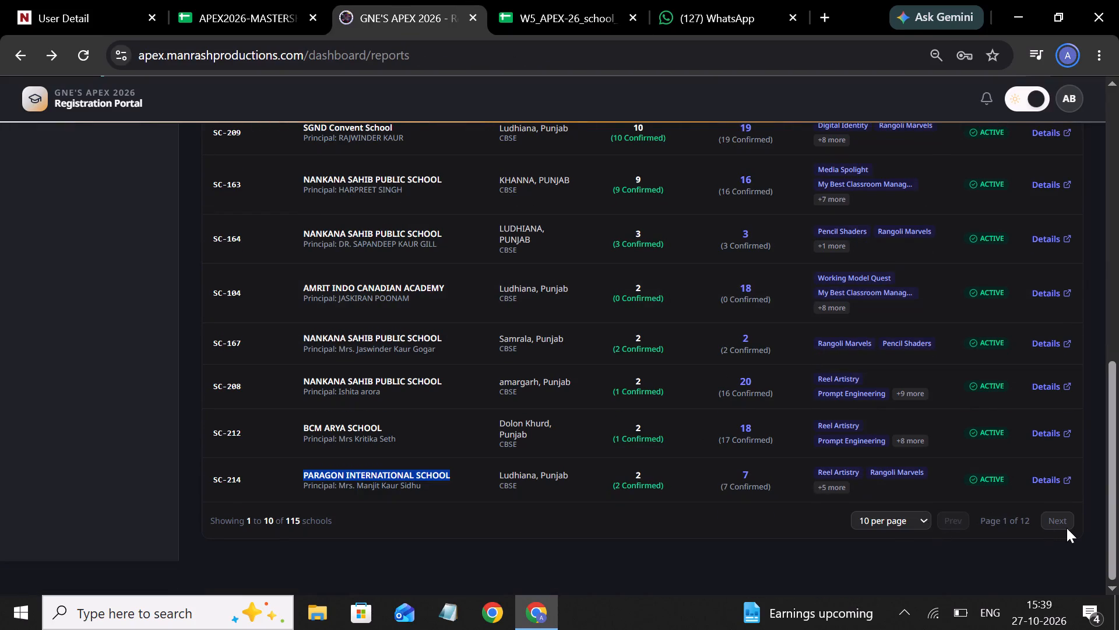
pyautogui.click(1066, 527)
pyautogui.scroll(3, 602, 359)
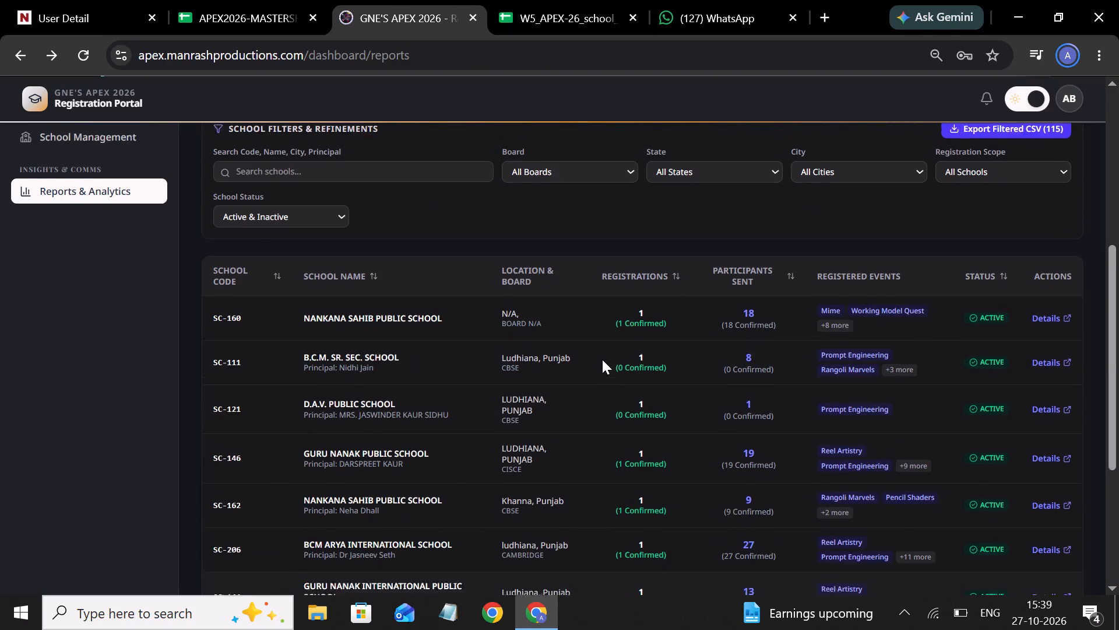
pyautogui.scroll(-2, 602, 359)
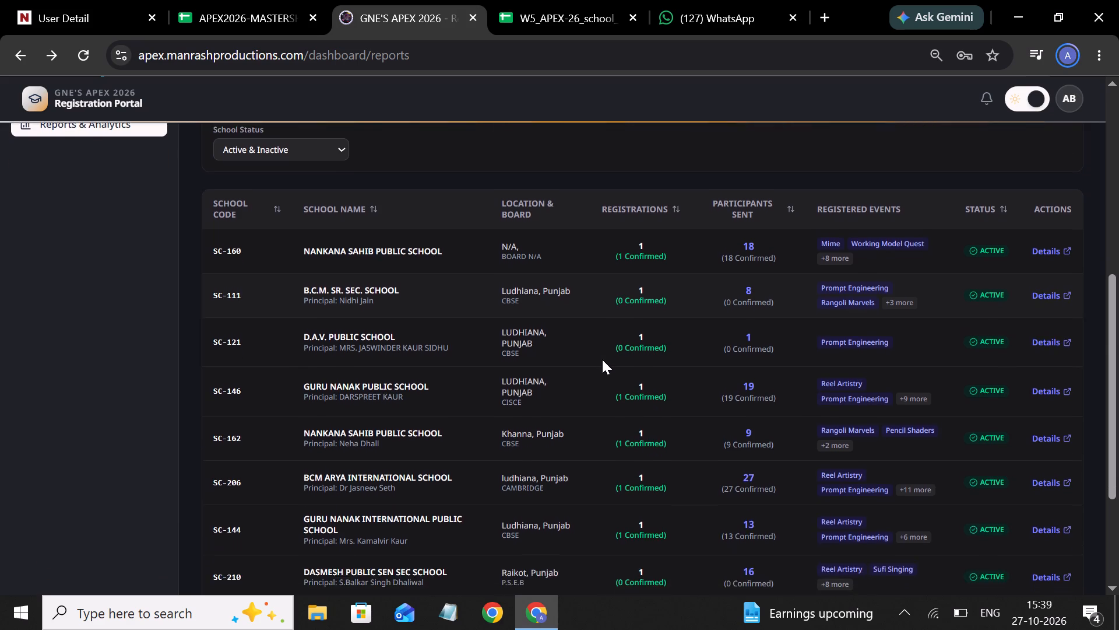
pyautogui.scroll(1, 602, 359)
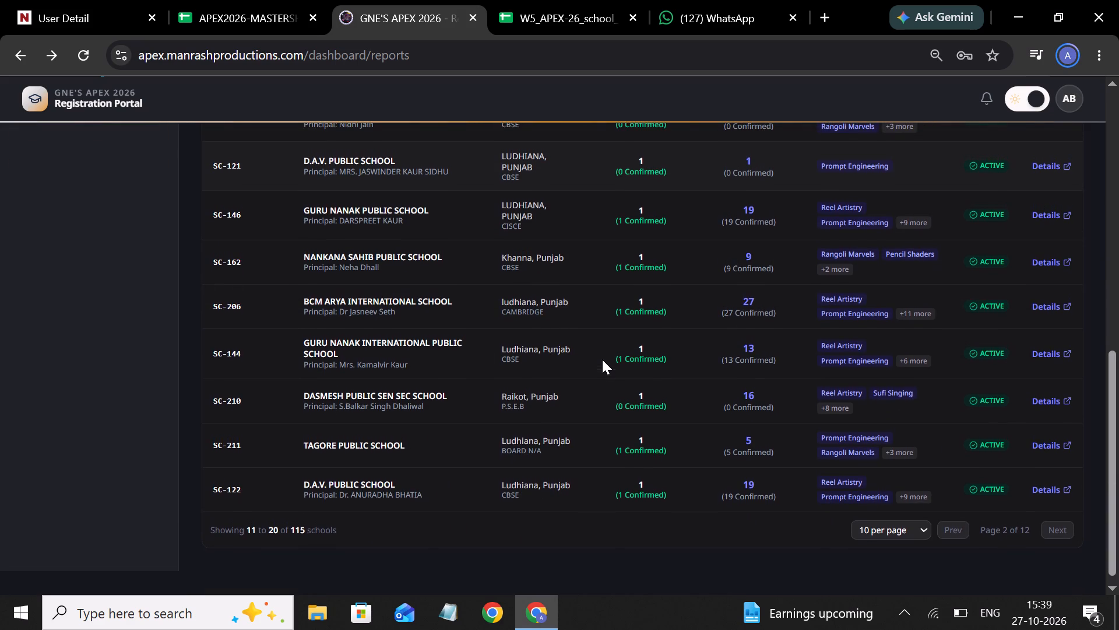
pyautogui.scroll(2, 602, 359)
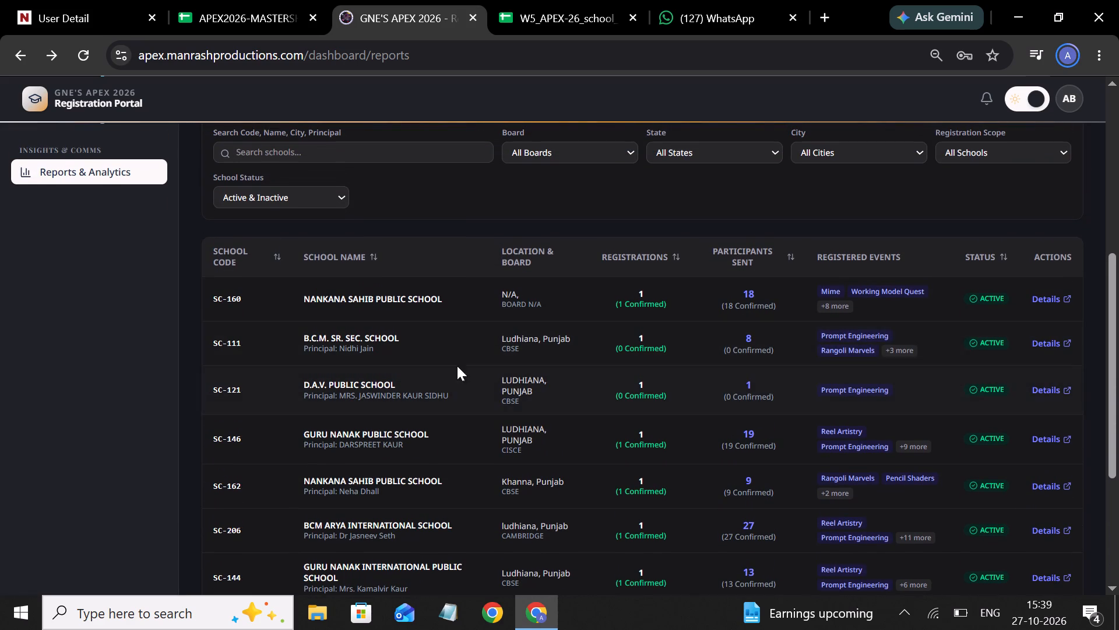
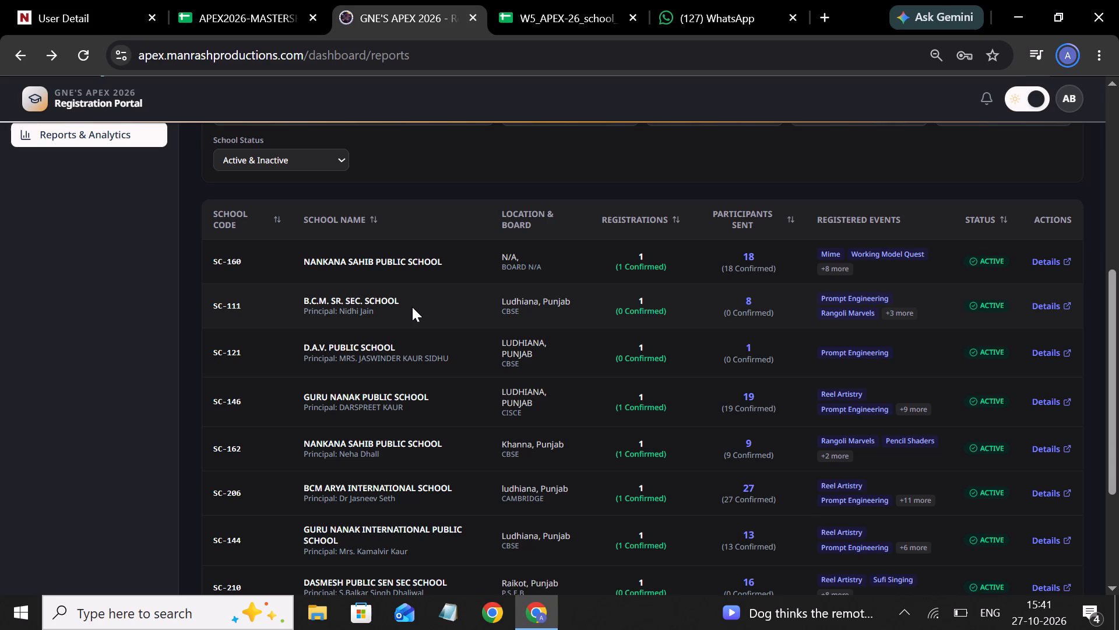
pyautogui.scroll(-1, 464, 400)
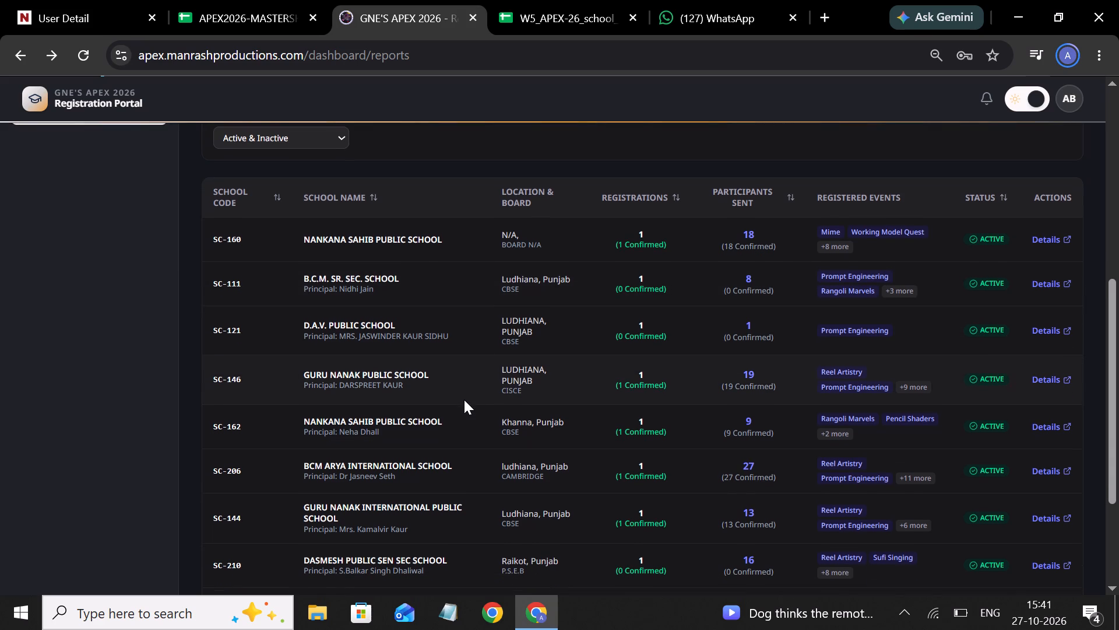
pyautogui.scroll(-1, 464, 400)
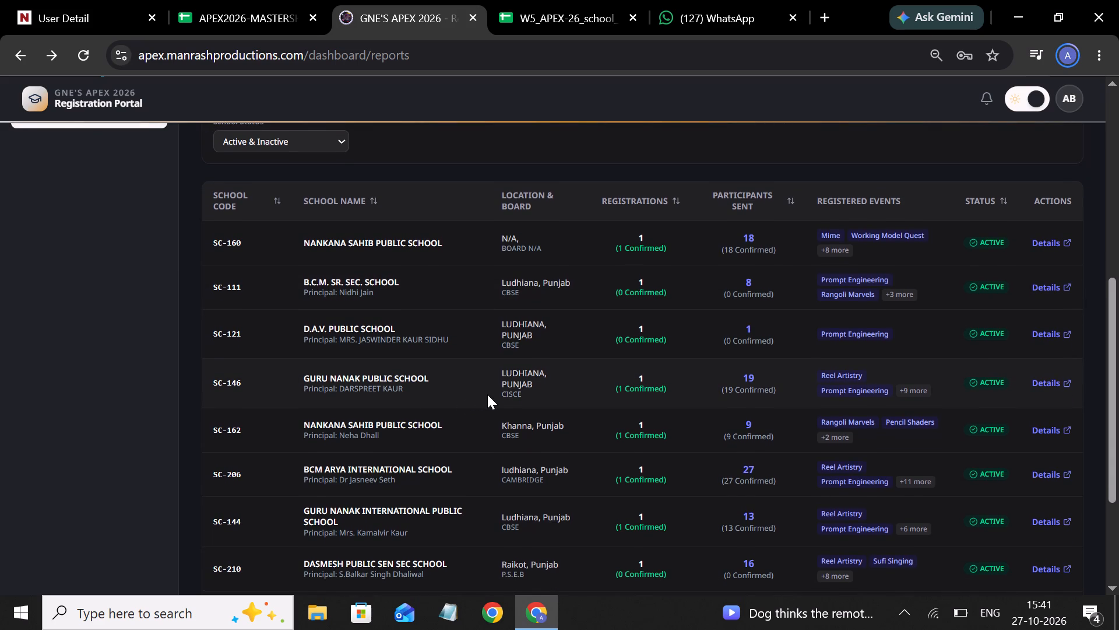
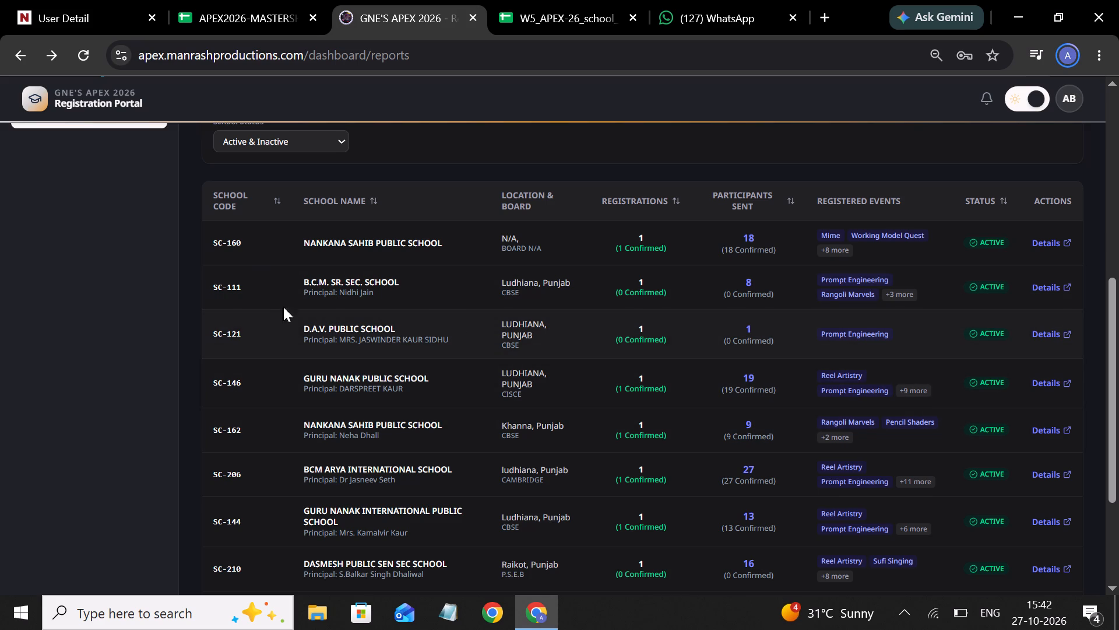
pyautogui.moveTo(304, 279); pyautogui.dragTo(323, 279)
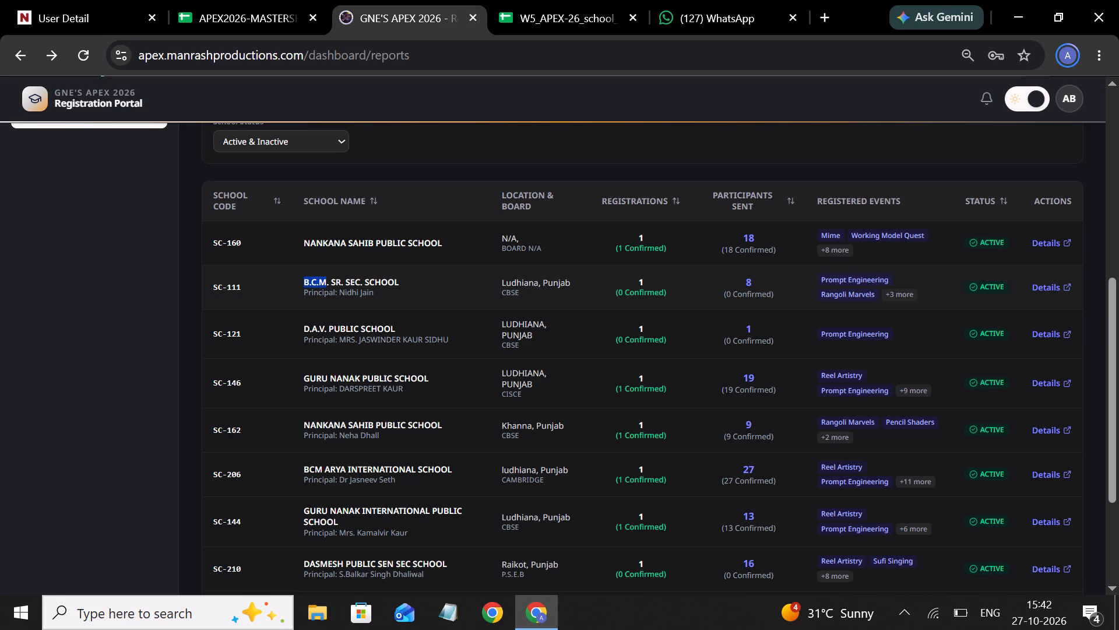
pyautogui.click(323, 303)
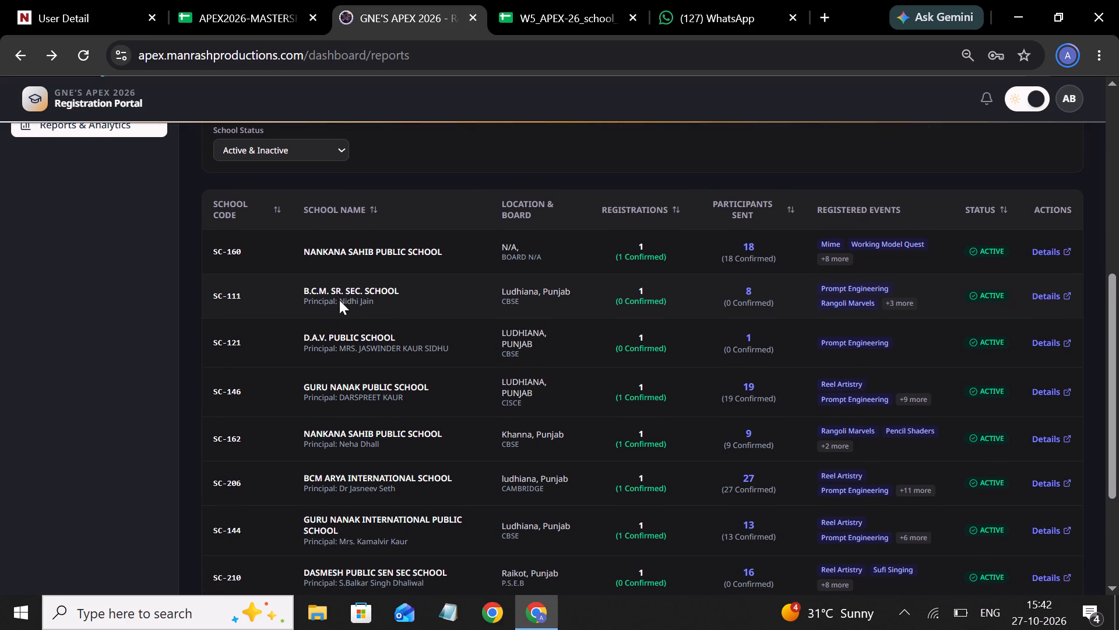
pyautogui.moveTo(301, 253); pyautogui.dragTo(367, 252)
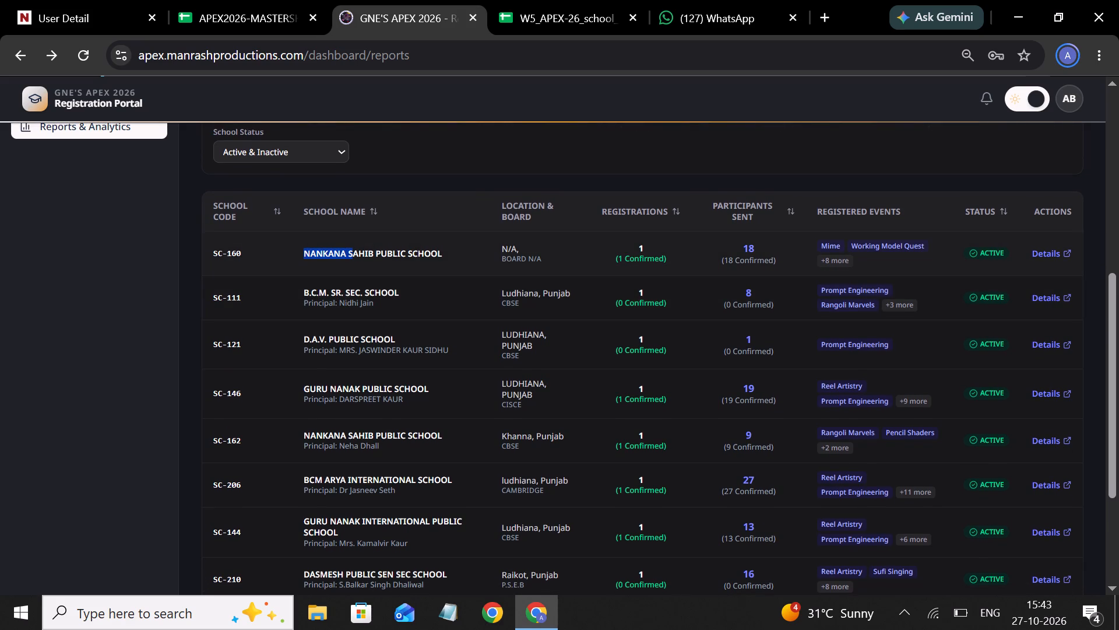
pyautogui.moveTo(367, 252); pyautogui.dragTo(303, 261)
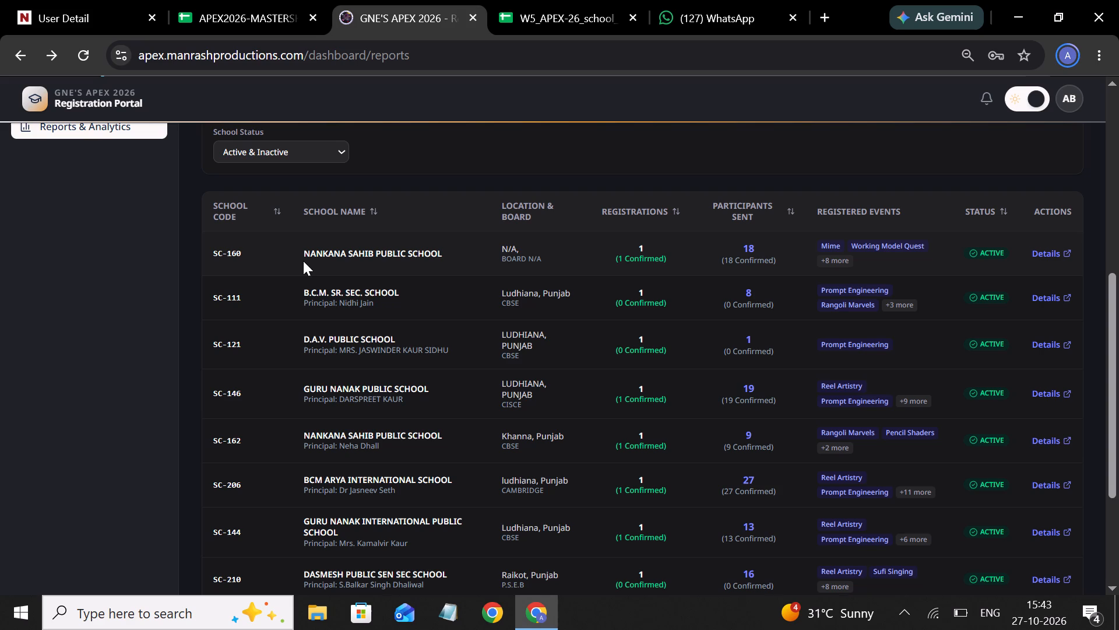